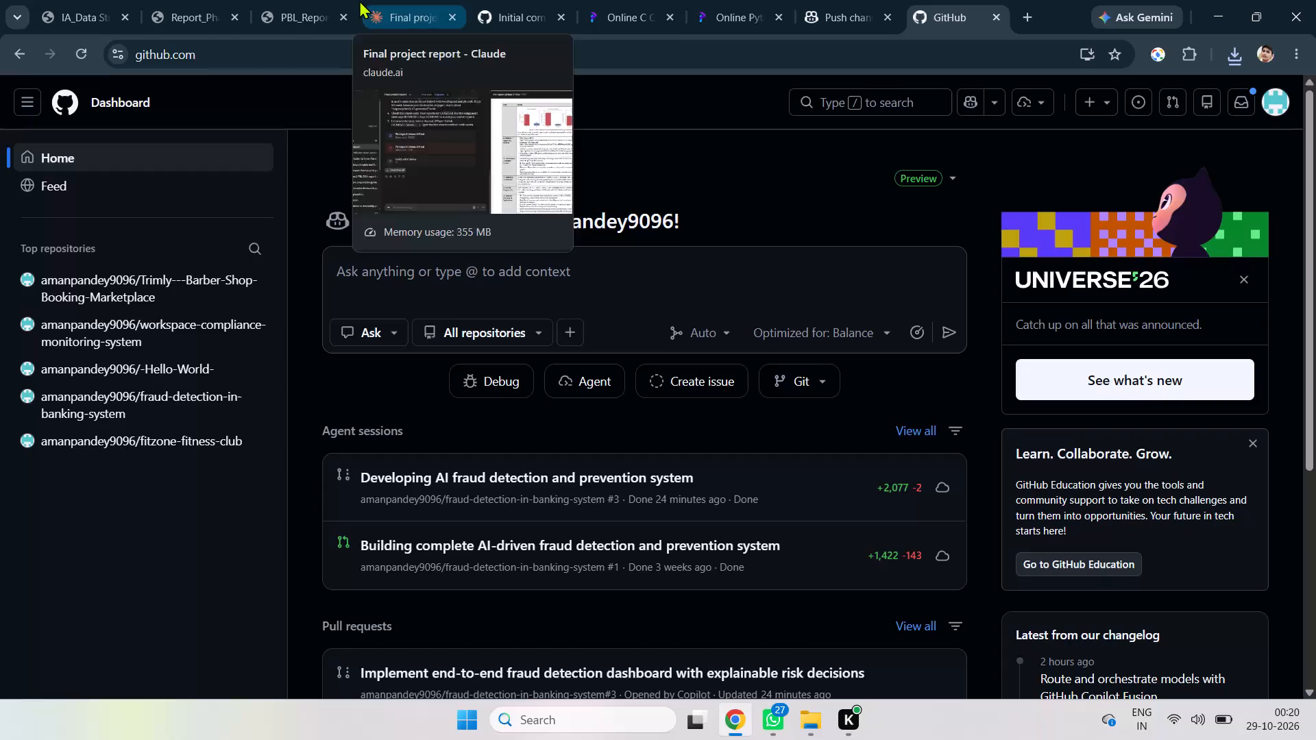
Open the account owner's GitHub profile from the fraud-detection-in-banking-system commit page and compare the 2025 and 2026 contribution graphs.
left_click(516, 3)
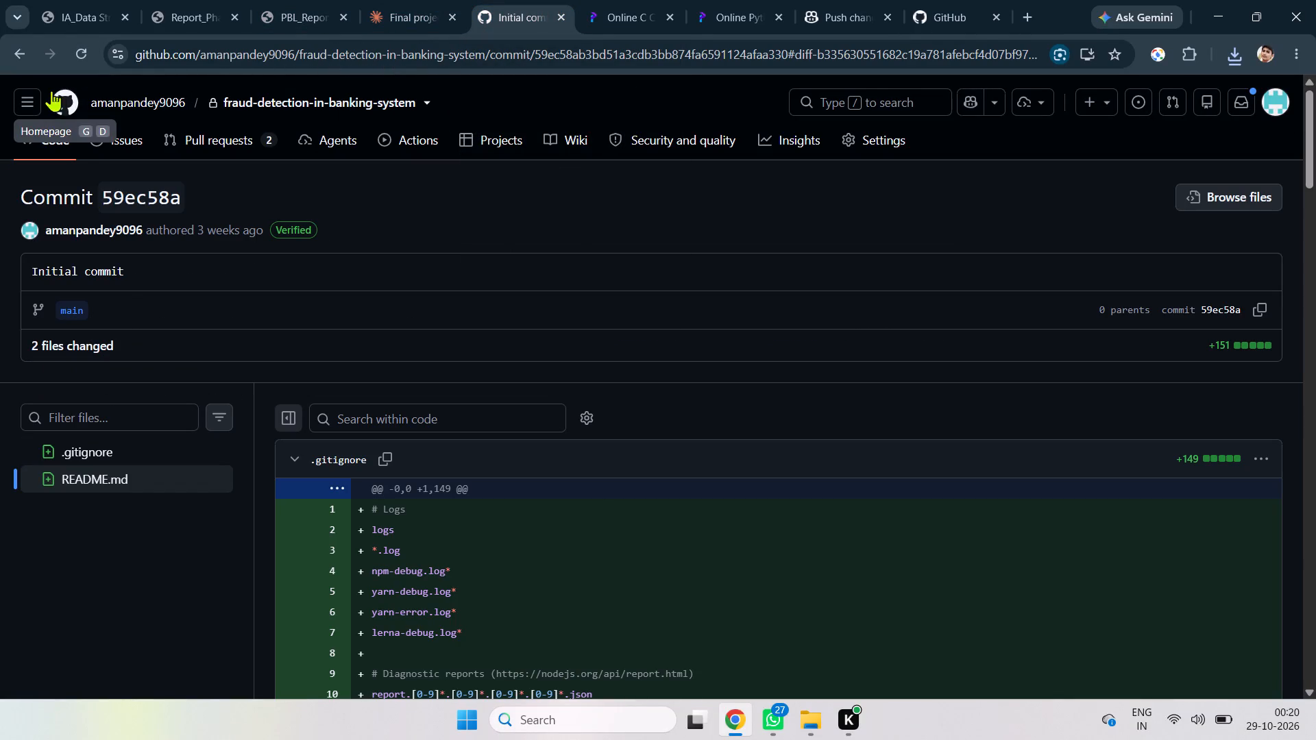
left_click(121, 97)
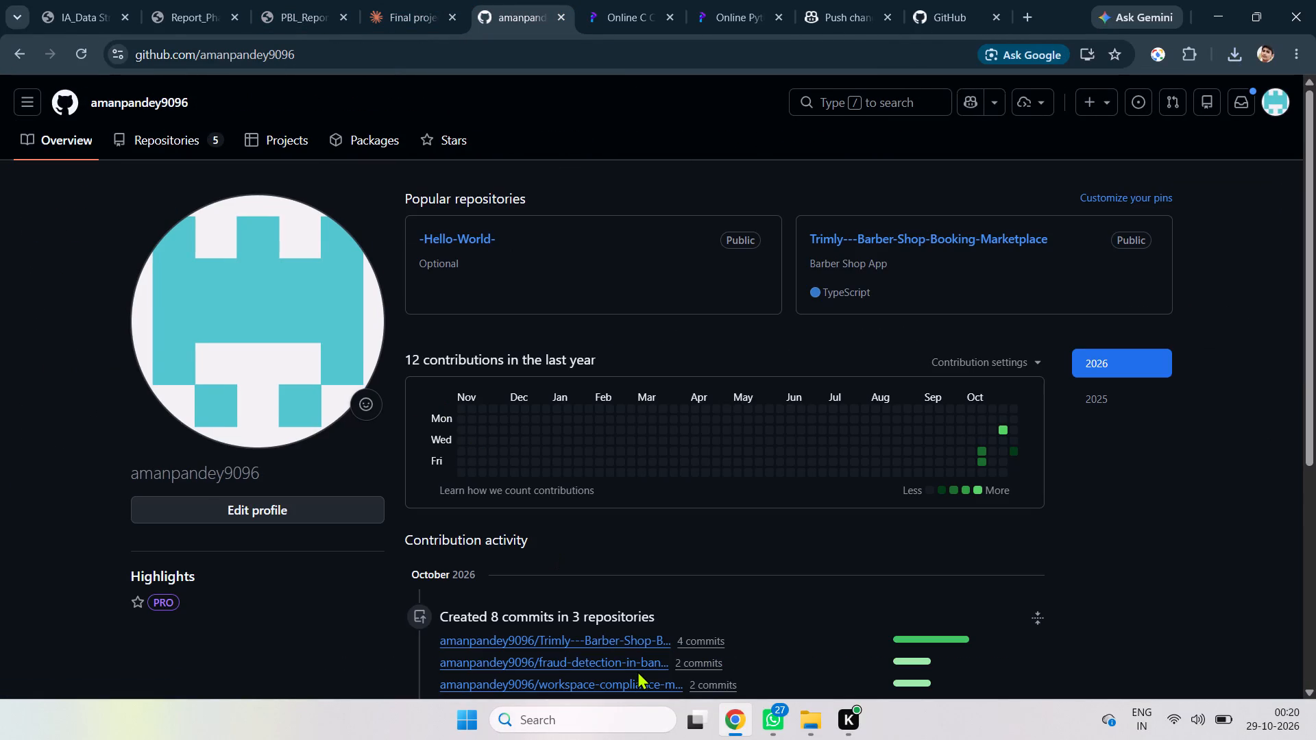
left_click(1106, 404)
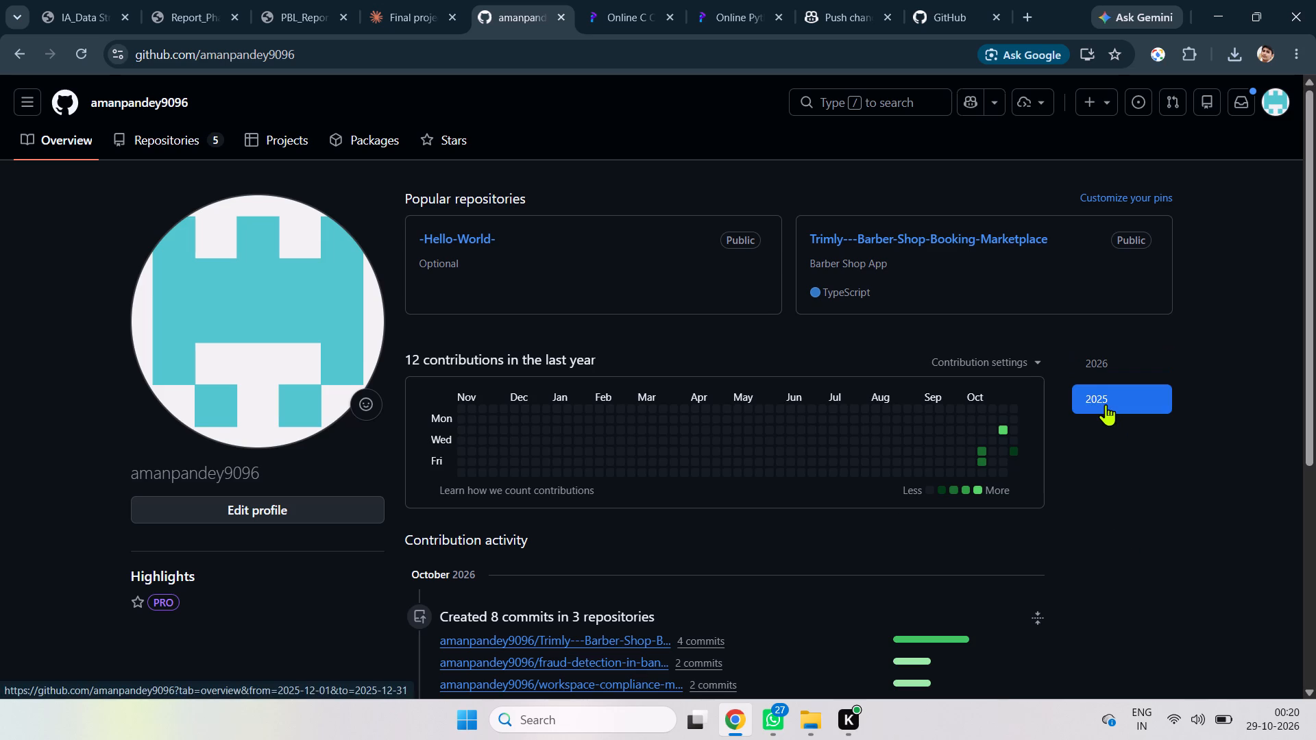
left_click(1103, 367)
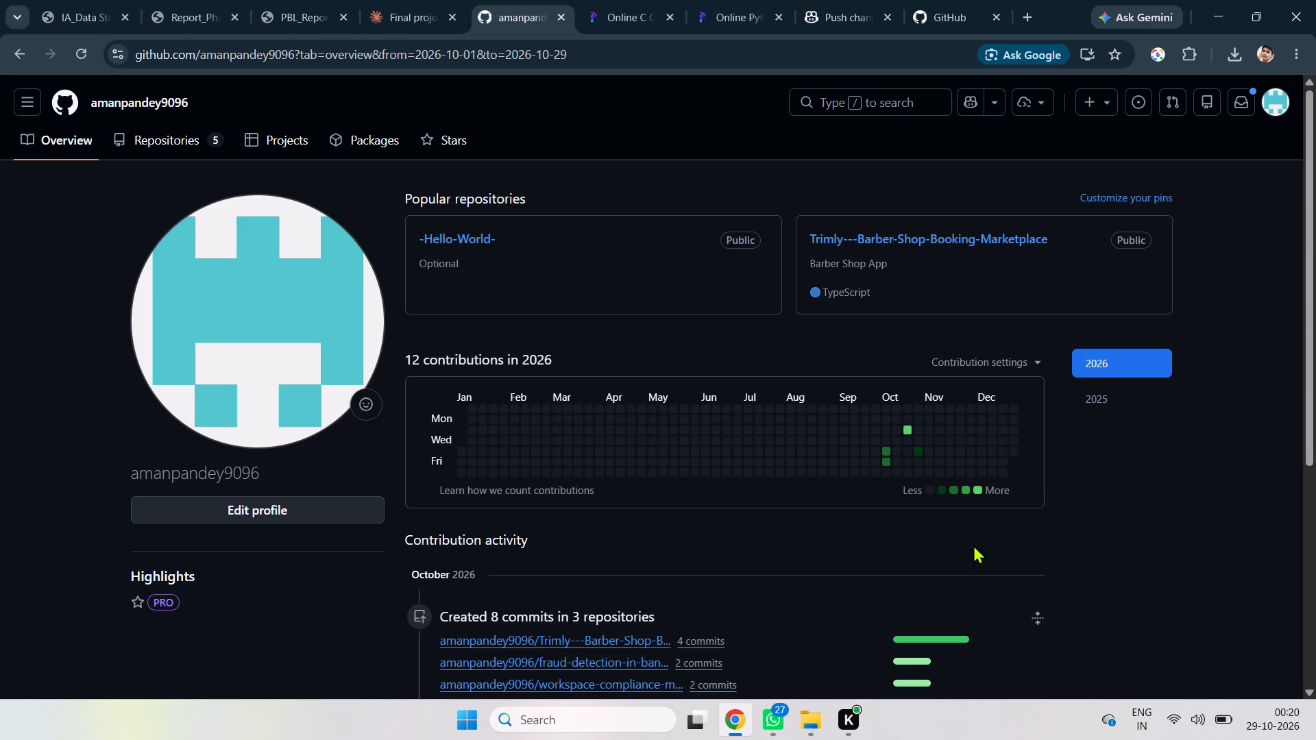
Examine the profile's 2026 contribution activity, including the commits, the created repositories and the earlier month's activity.
scroll(853, 649, "down", 2)
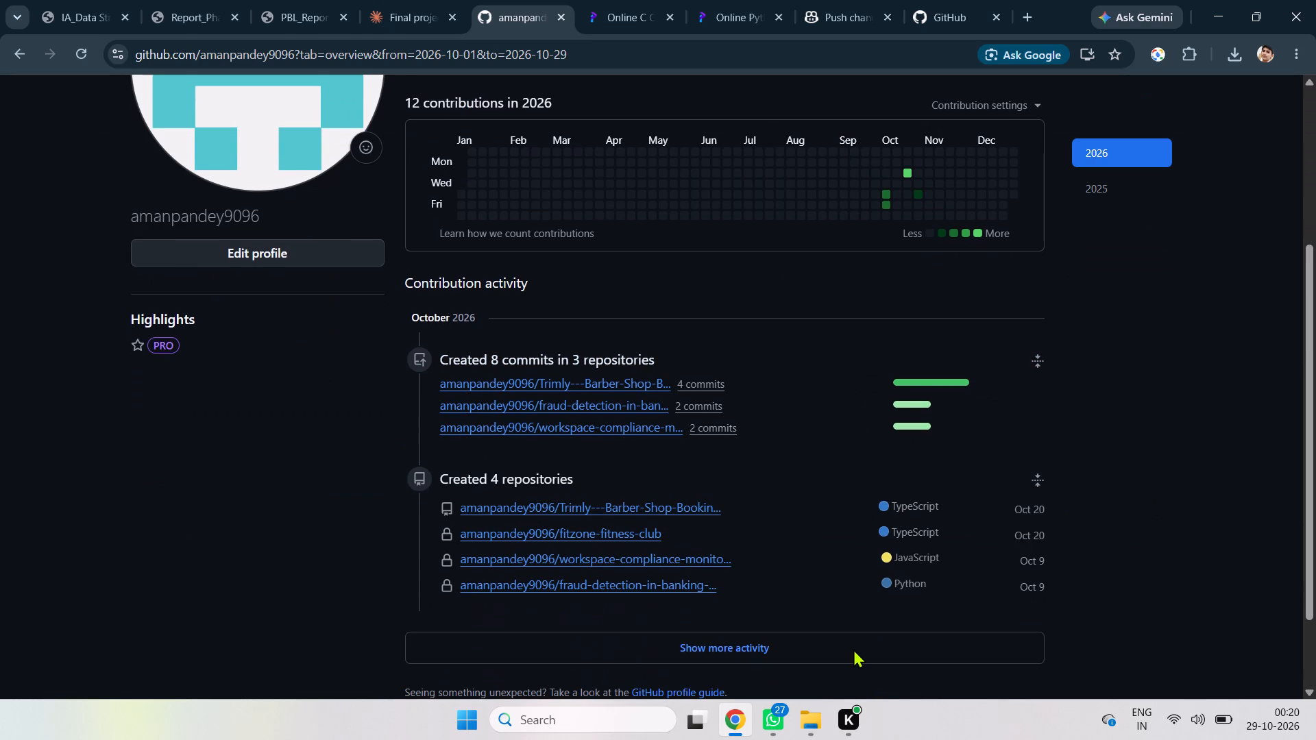
scroll(853, 649, "down", 1)
scroll(820, 577, "down", 3)
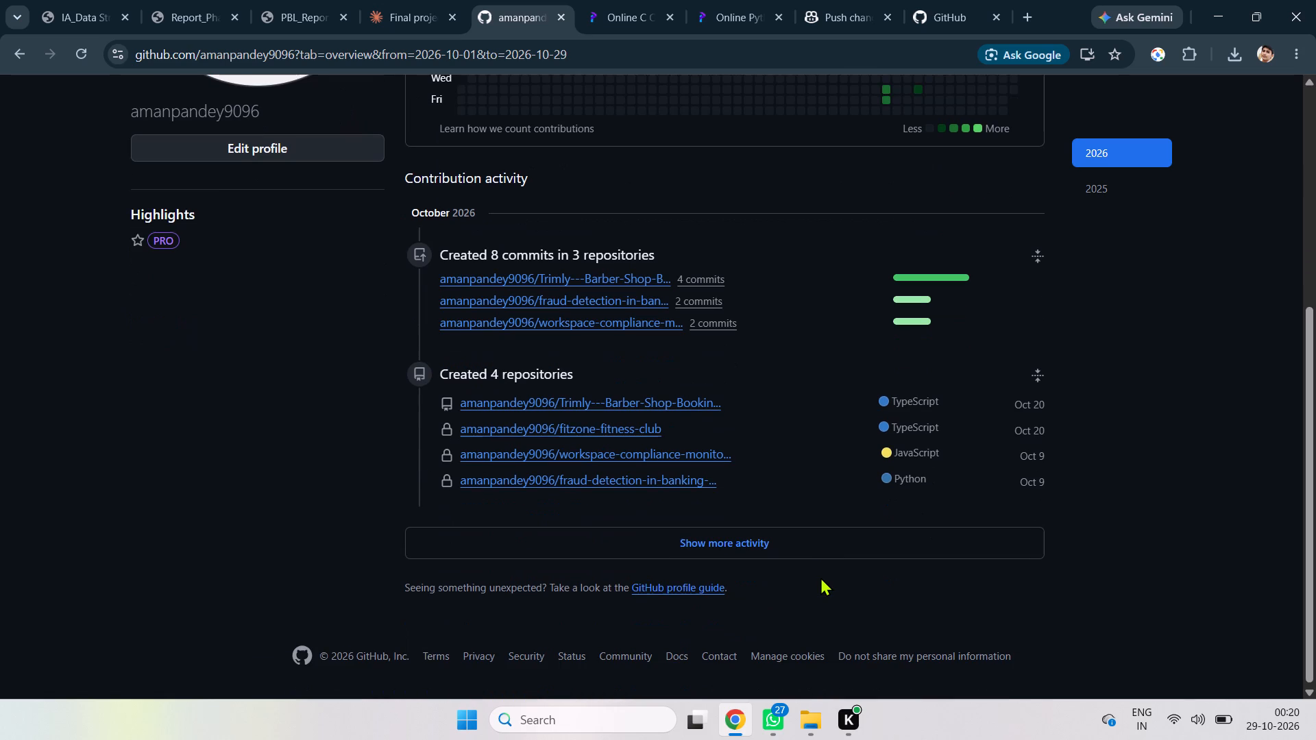
left_click(812, 543)
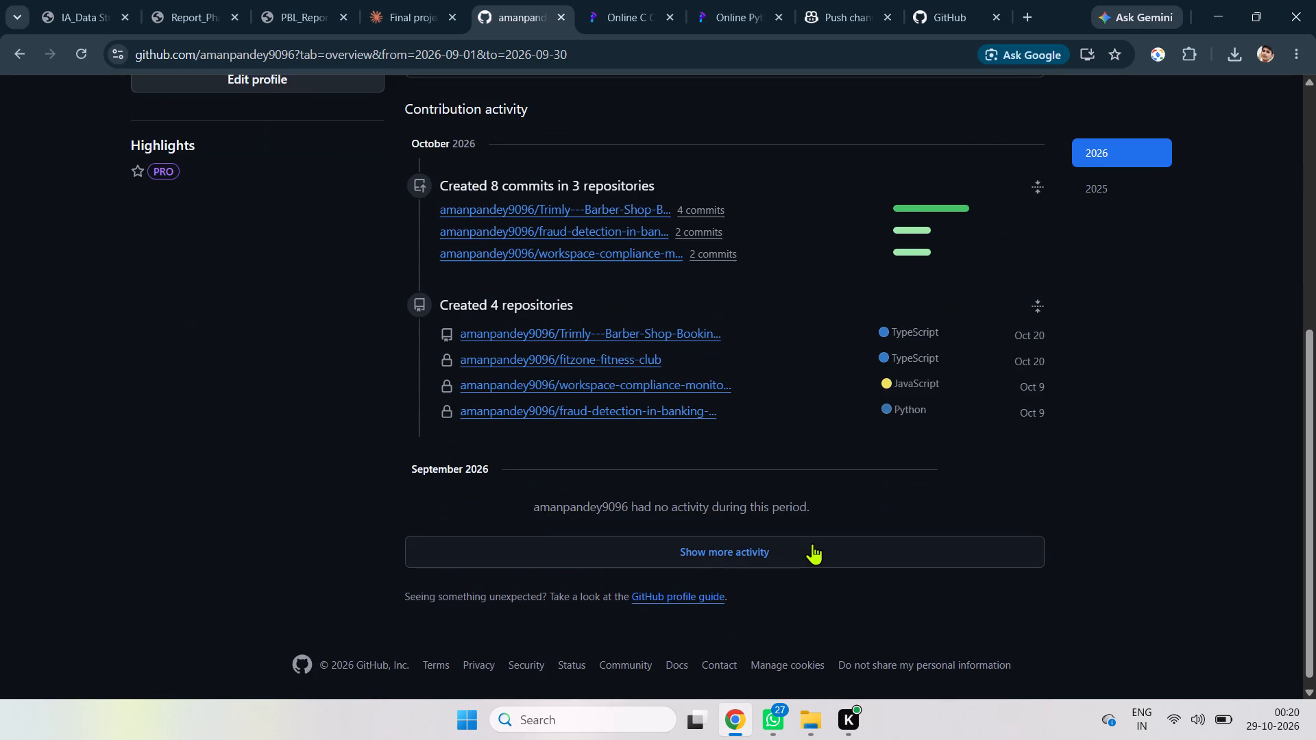
scroll(812, 543, "down", 1)
scroll(812, 543, "up", 1)
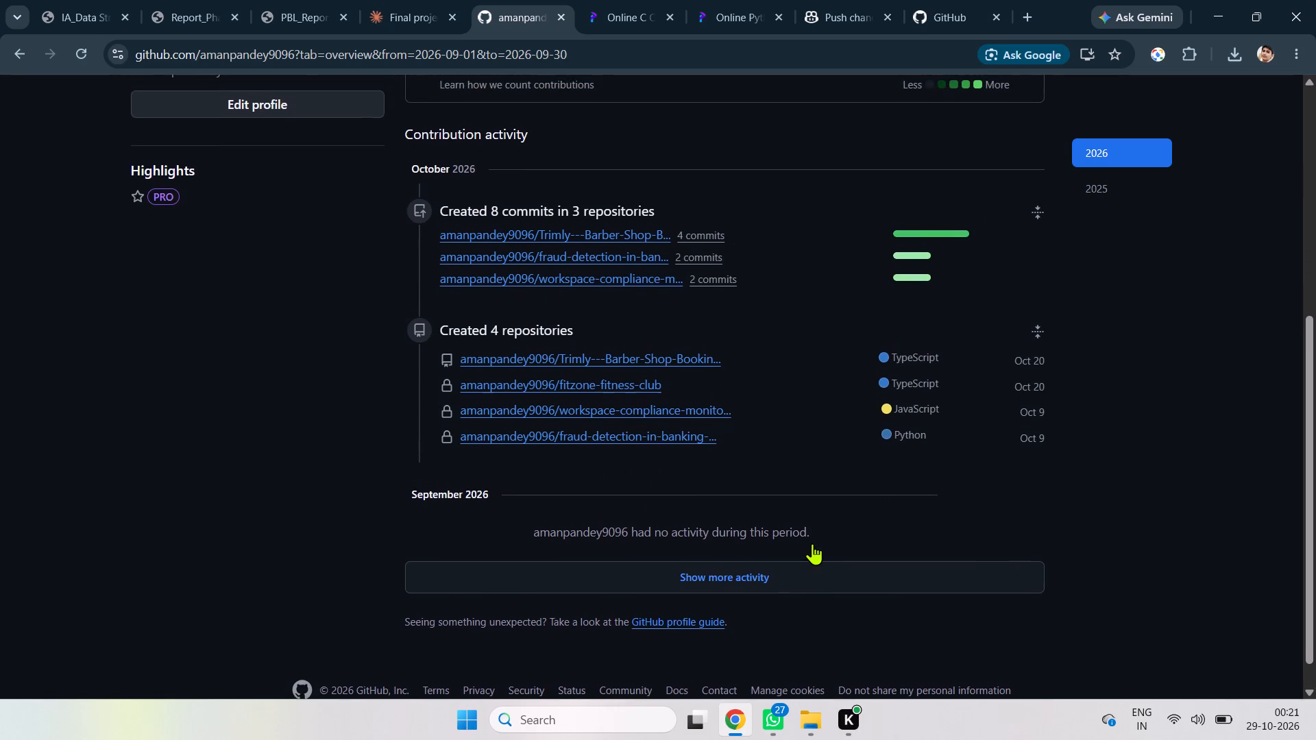
scroll(812, 543, "up", 1)
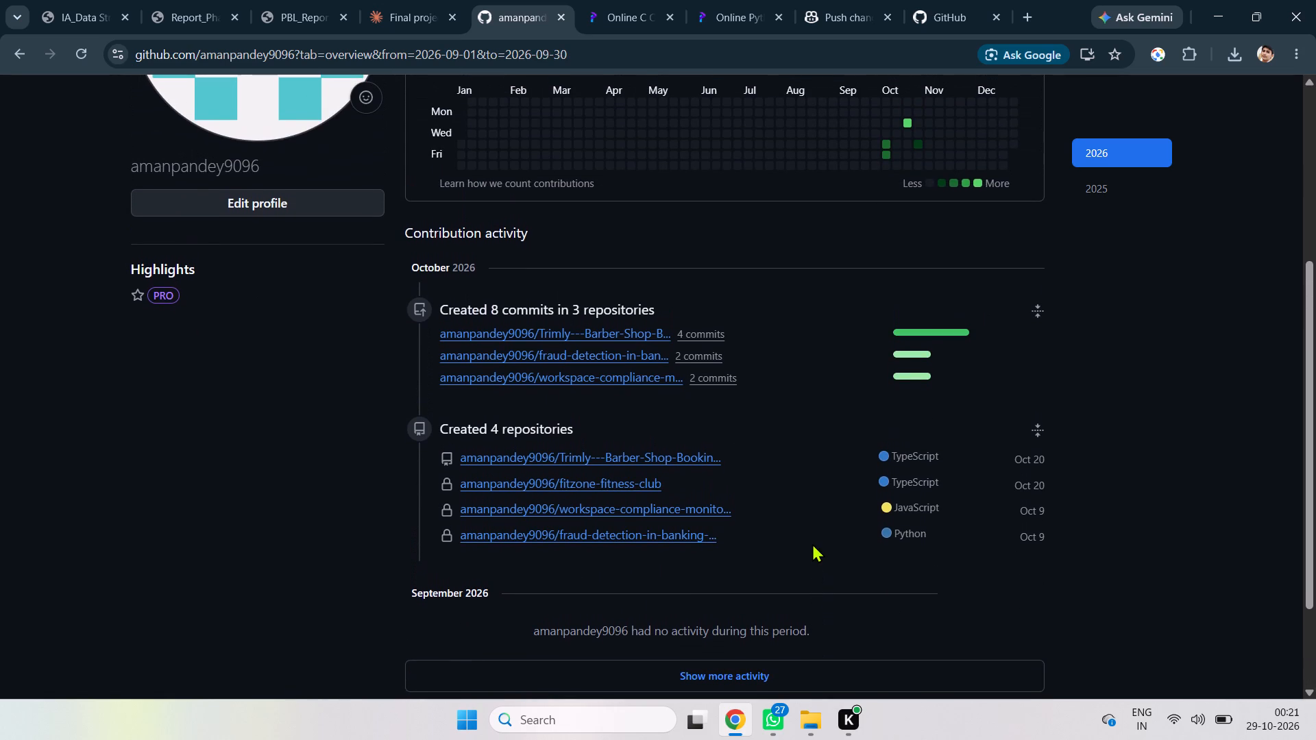
scroll(812, 543, "up", 2)
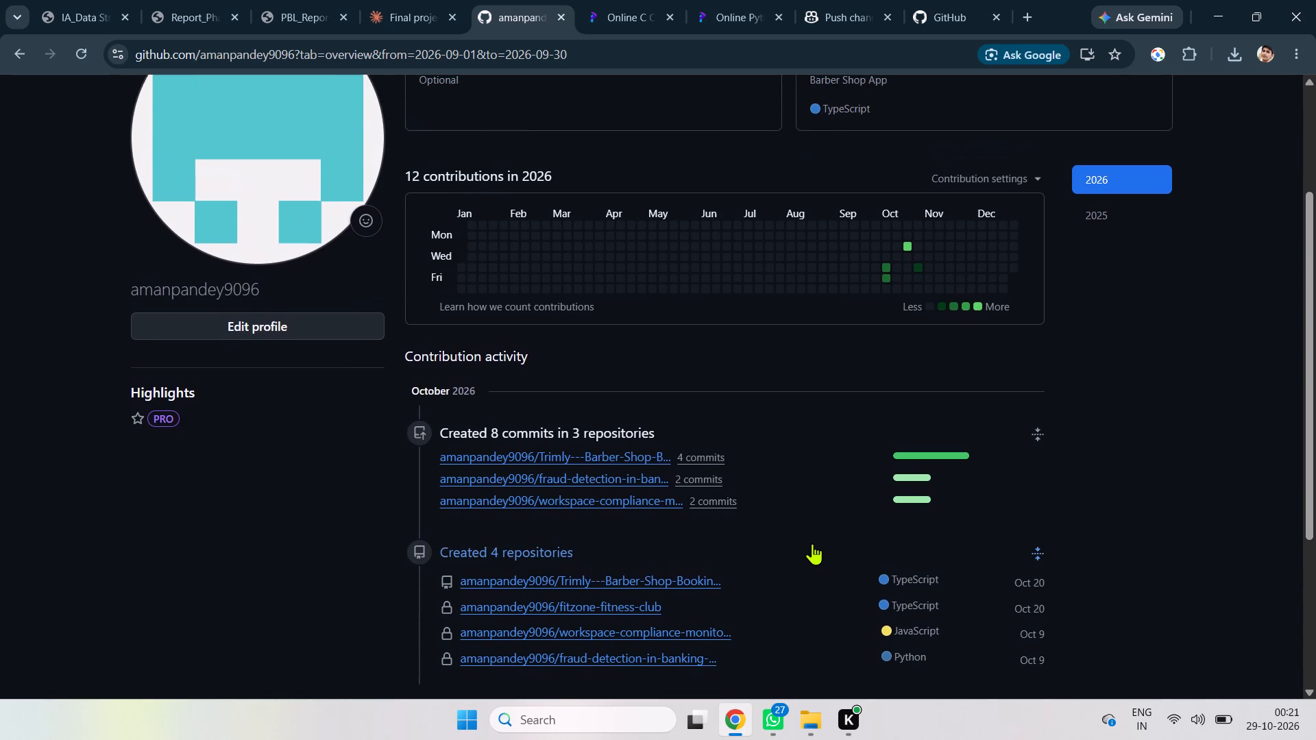
scroll(812, 543, "up", 1)
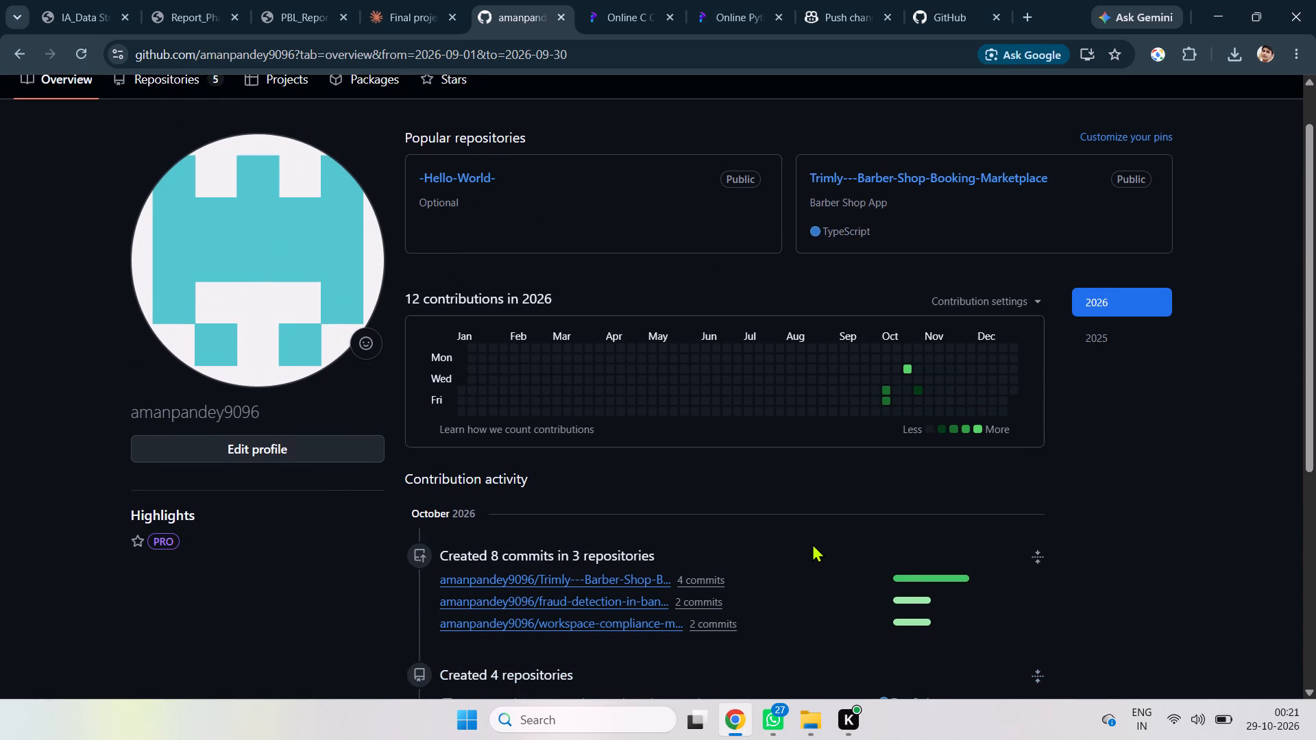
scroll(812, 543, "up", 2)
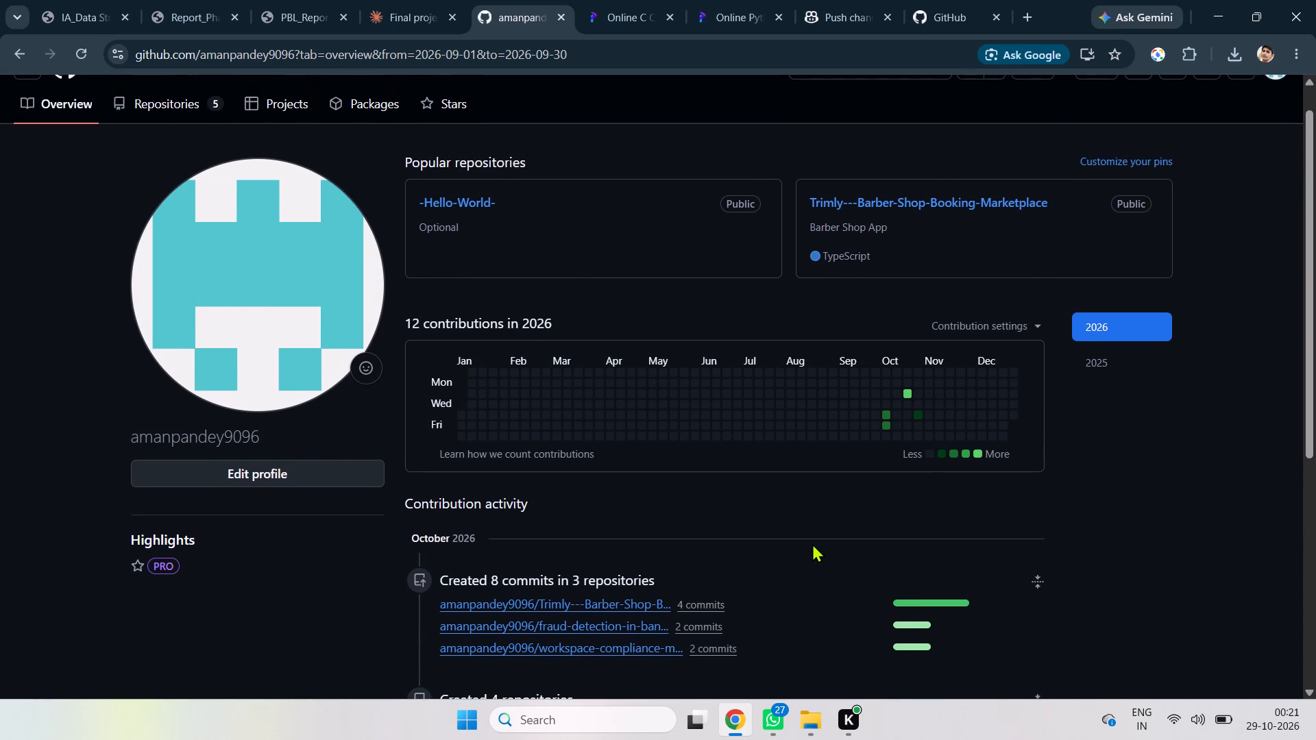
scroll(812, 543, "up", 1)
scroll(812, 543, "down", 4)
scroll(822, 498, "up", 2)
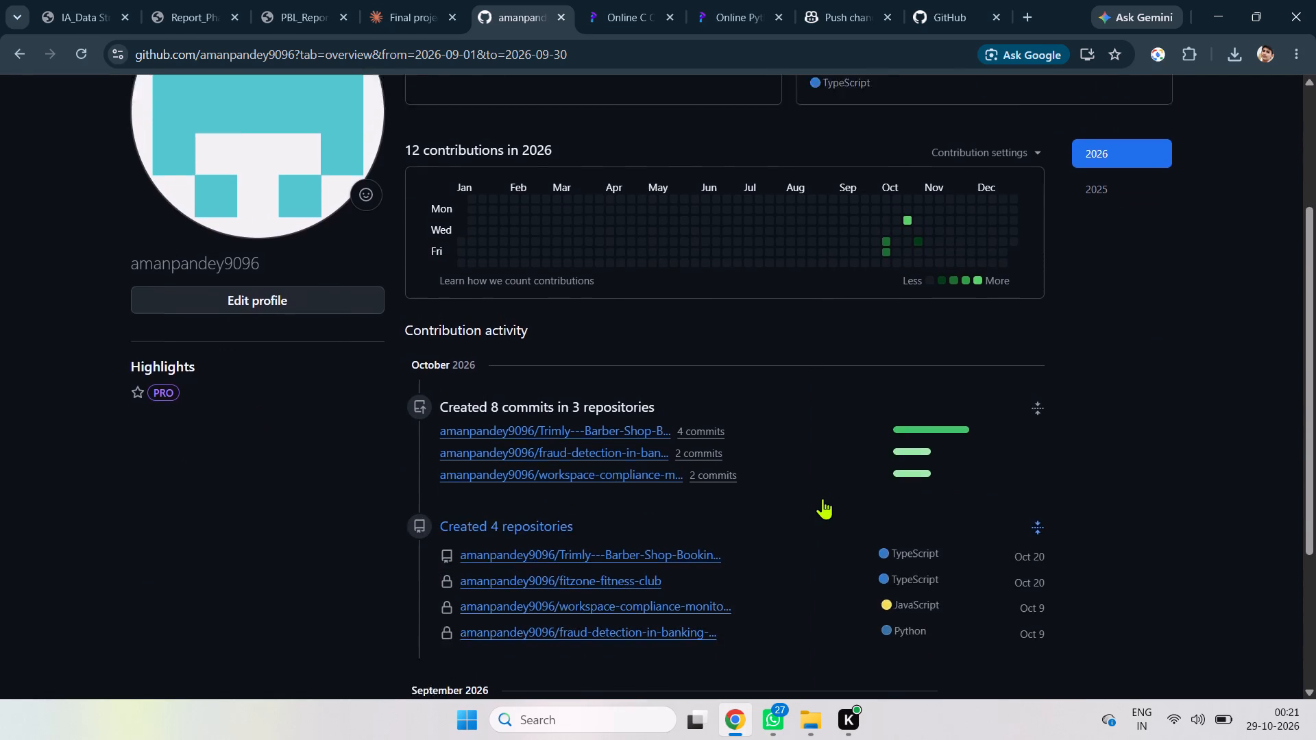
scroll(822, 498, "up", 3)
scroll(822, 498, "right", 1)
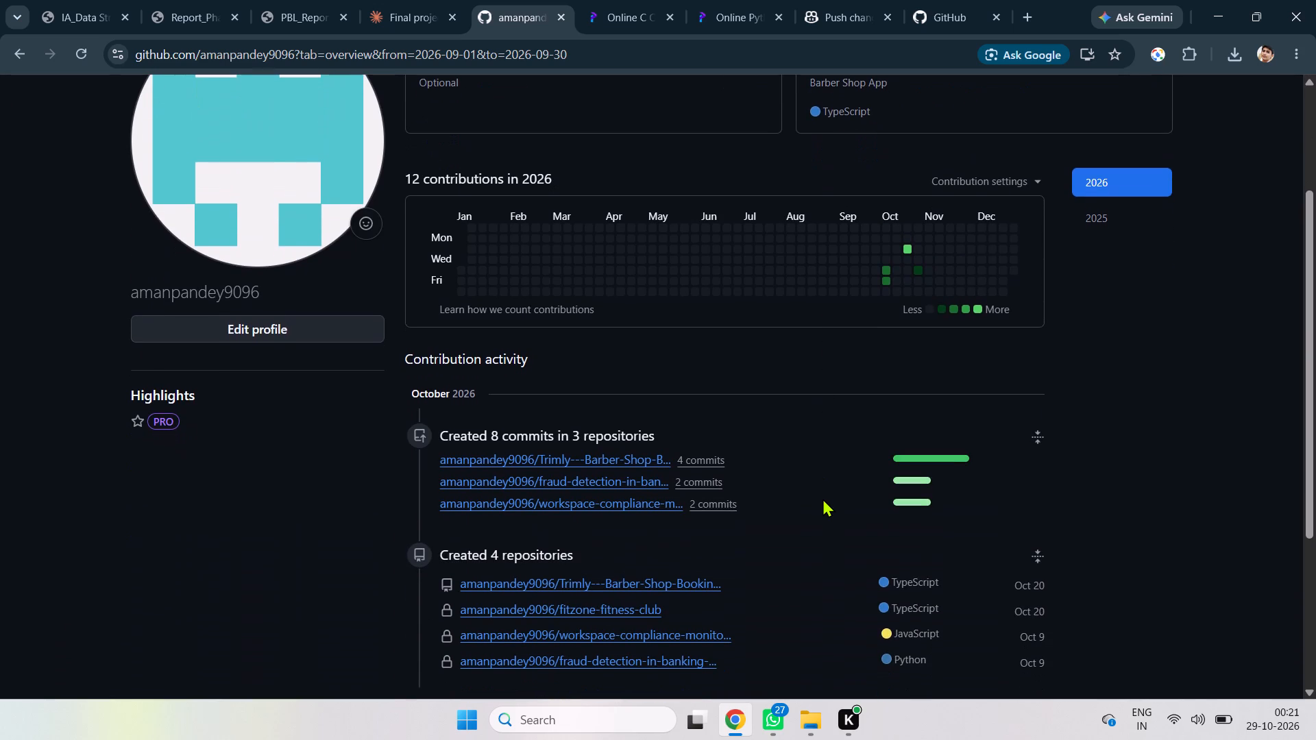
scroll(822, 498, "right", 1)
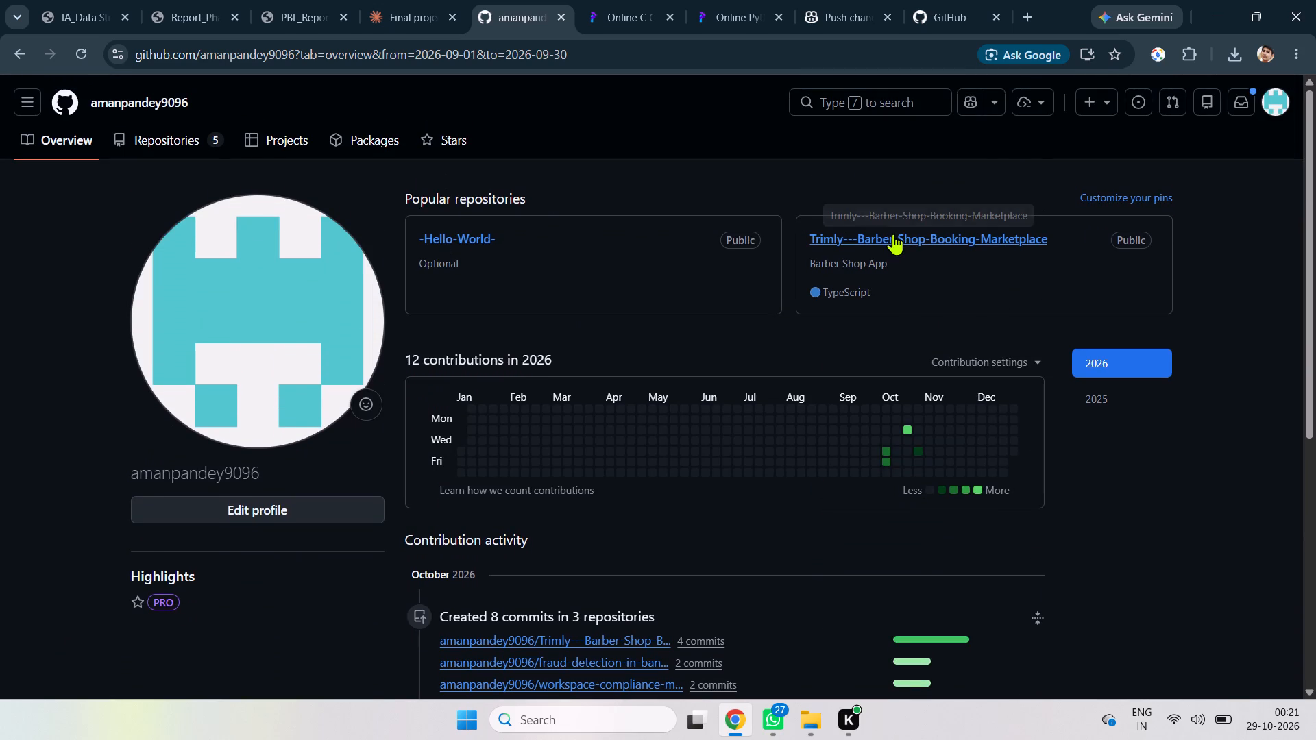
Open the Trimly---Barber-Shop-Booking-Marketplace repository and look over its file list and README section.
left_click(893, 235)
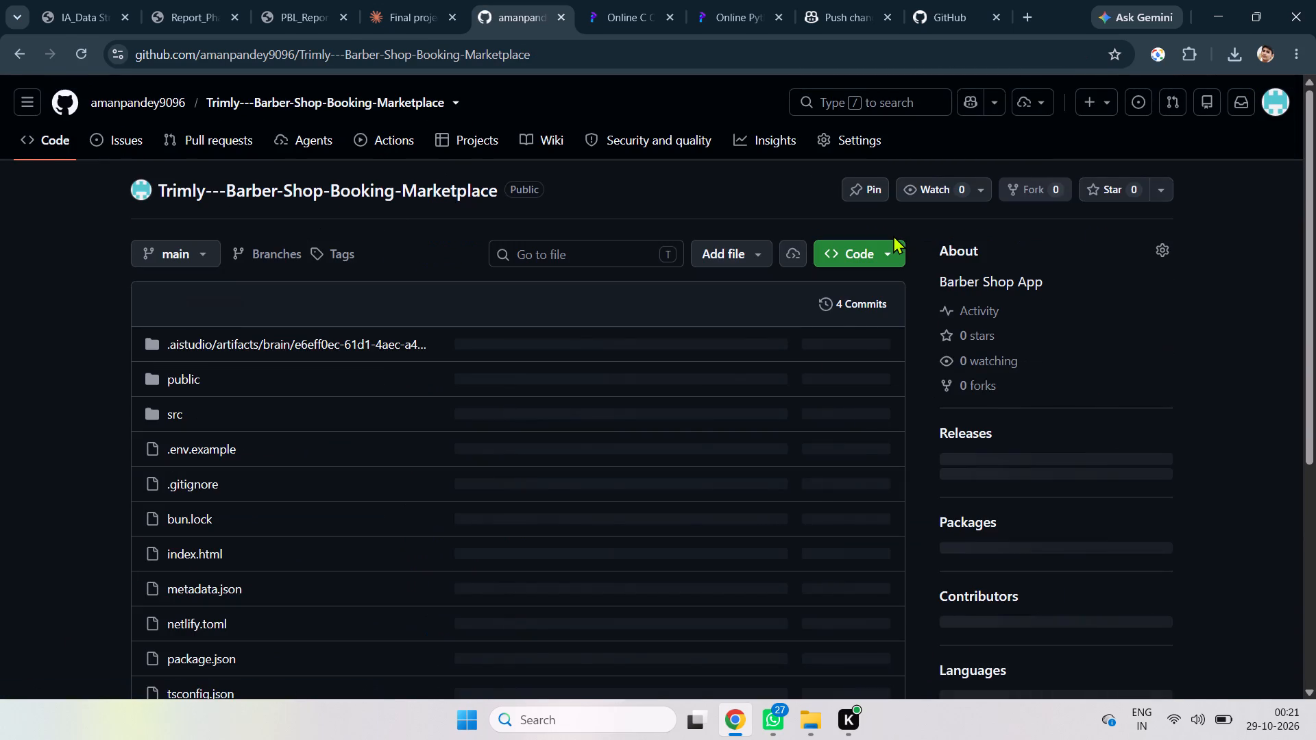
scroll(470, 412, "down", 3)
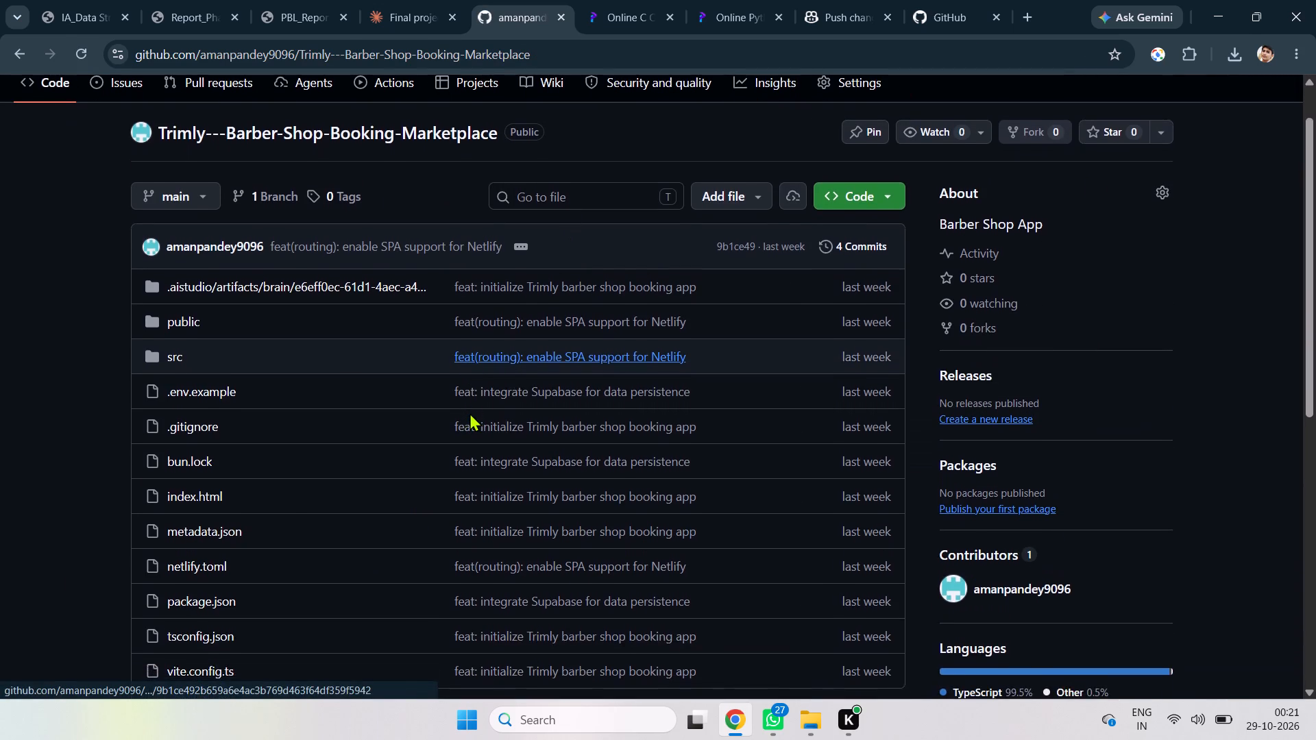
scroll(470, 412, "down", 2)
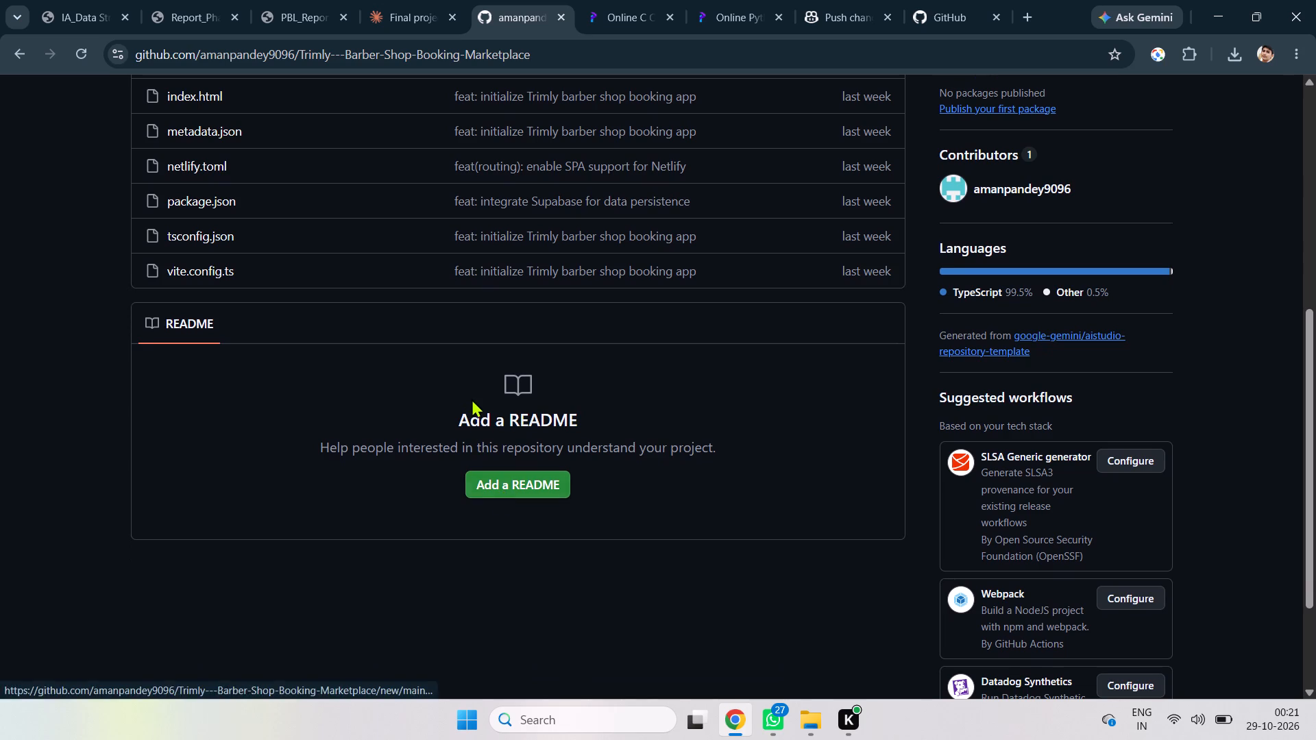
scroll(472, 398, "up", 8)
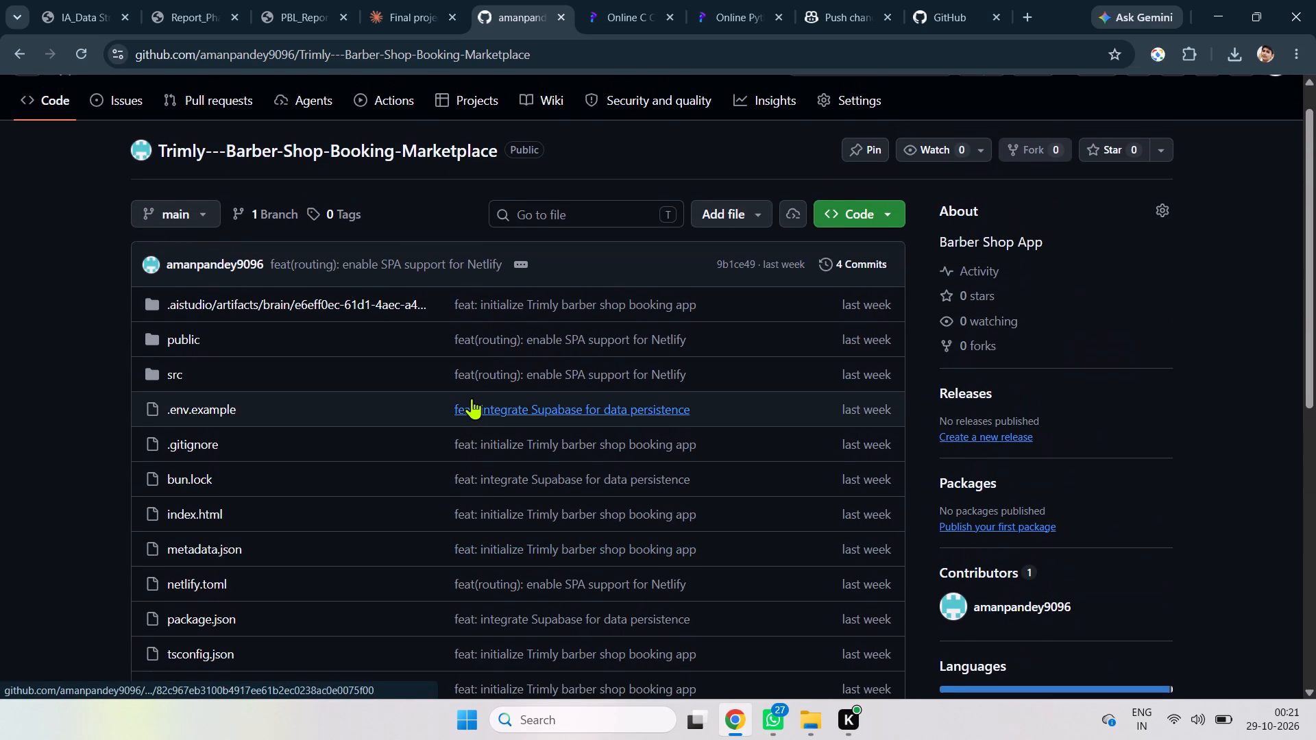
Close the barber shop repository, GitHub dashboard and Copilot "Push changes" browser tabs.
left_click(558, 16)
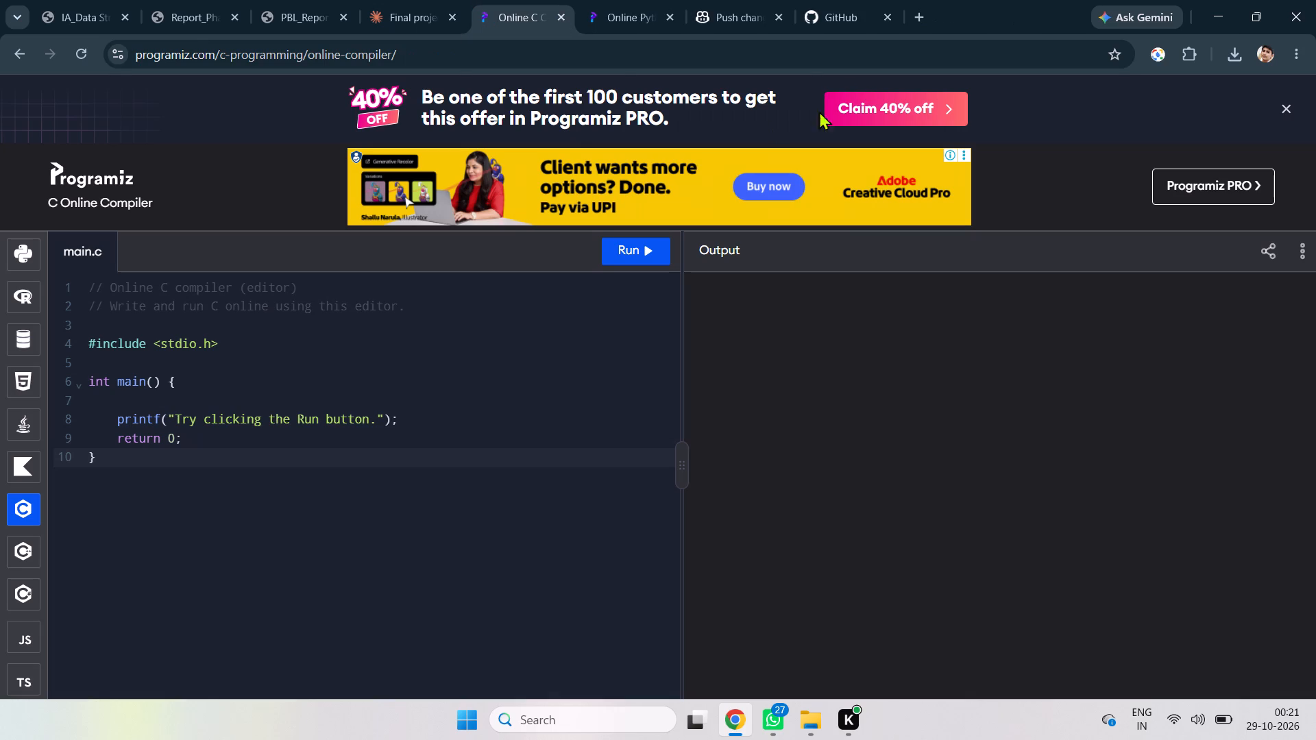
left_click(884, 16)
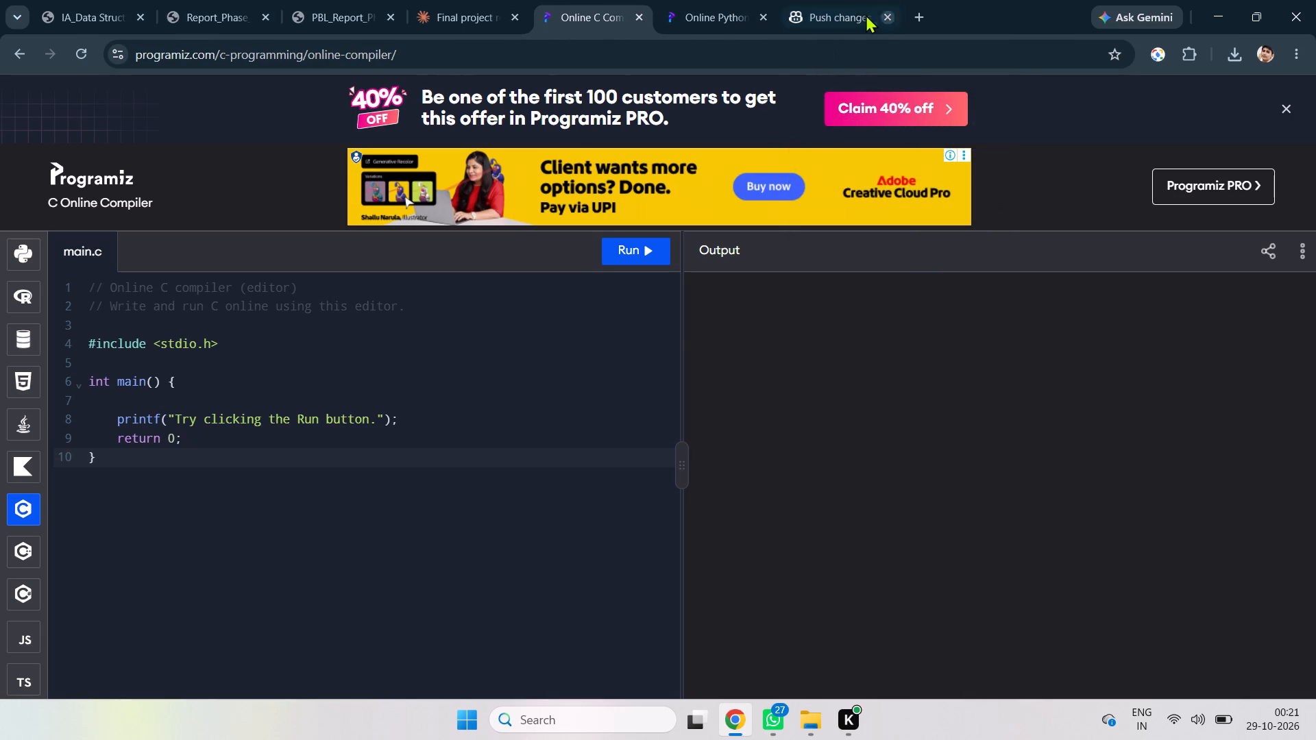
left_click(893, 20)
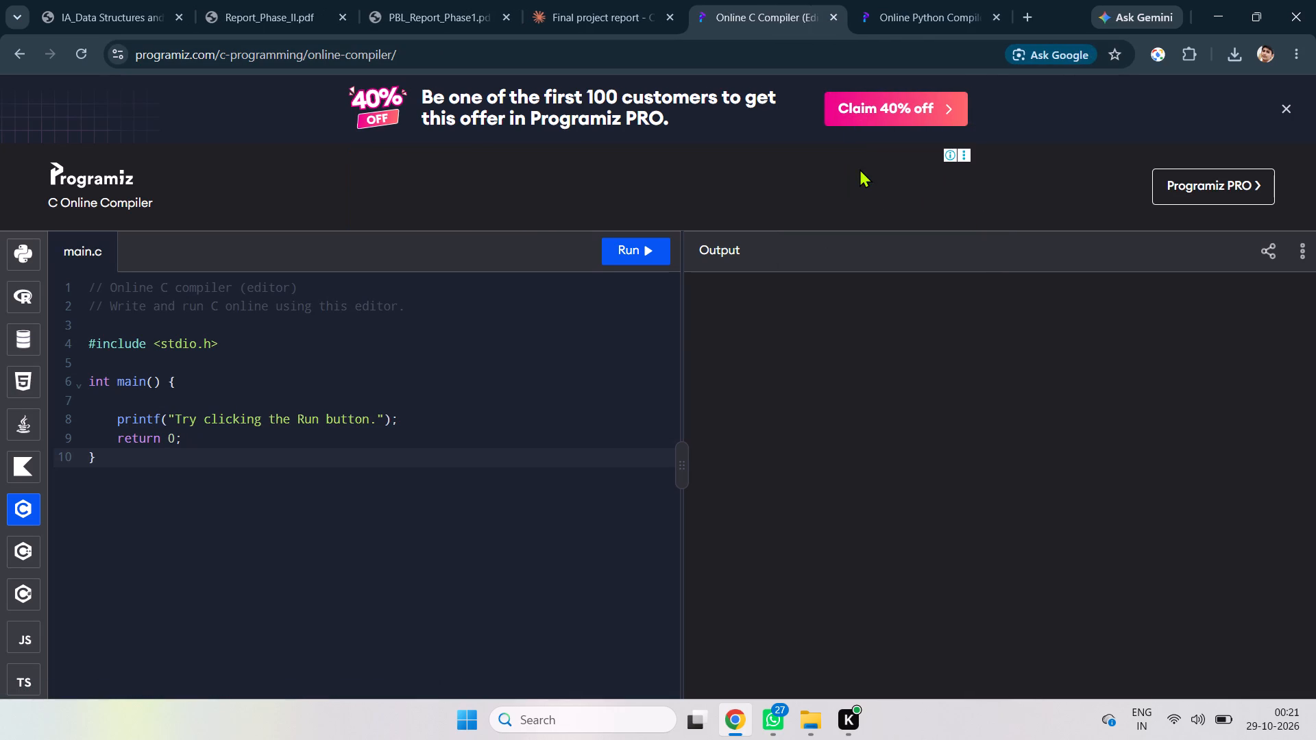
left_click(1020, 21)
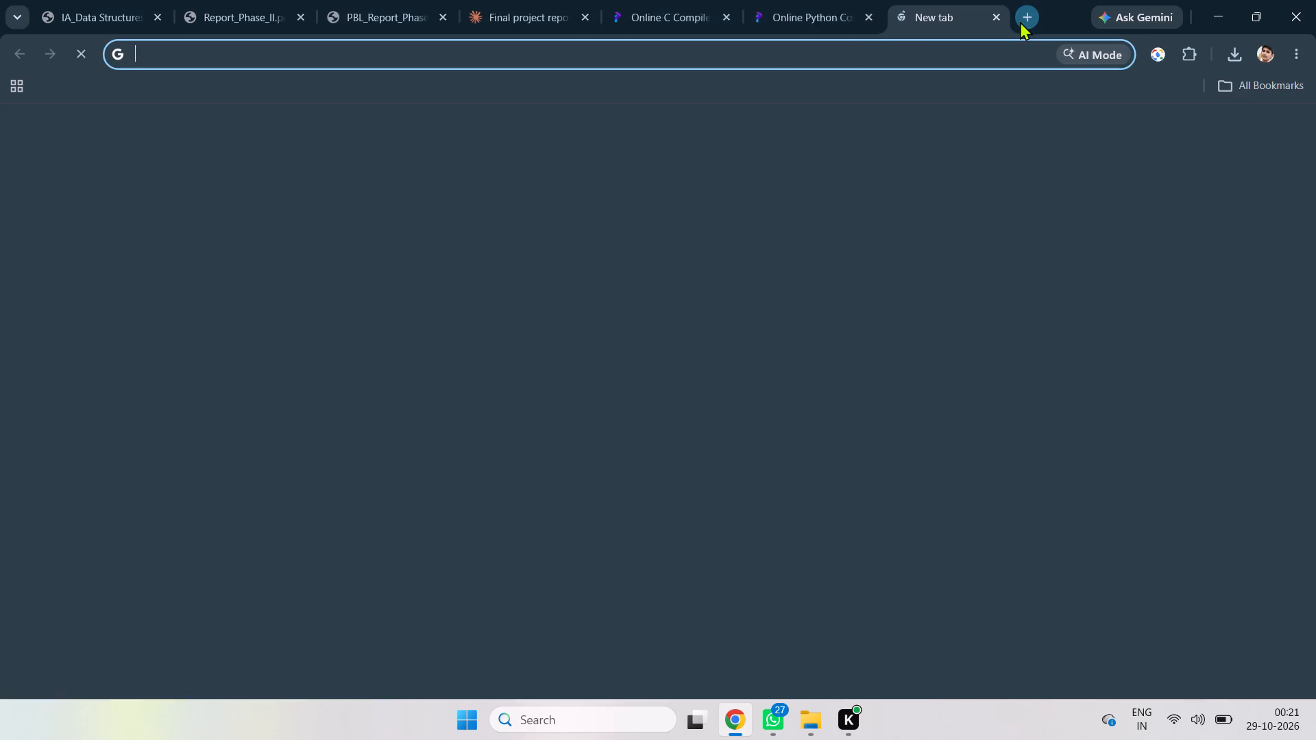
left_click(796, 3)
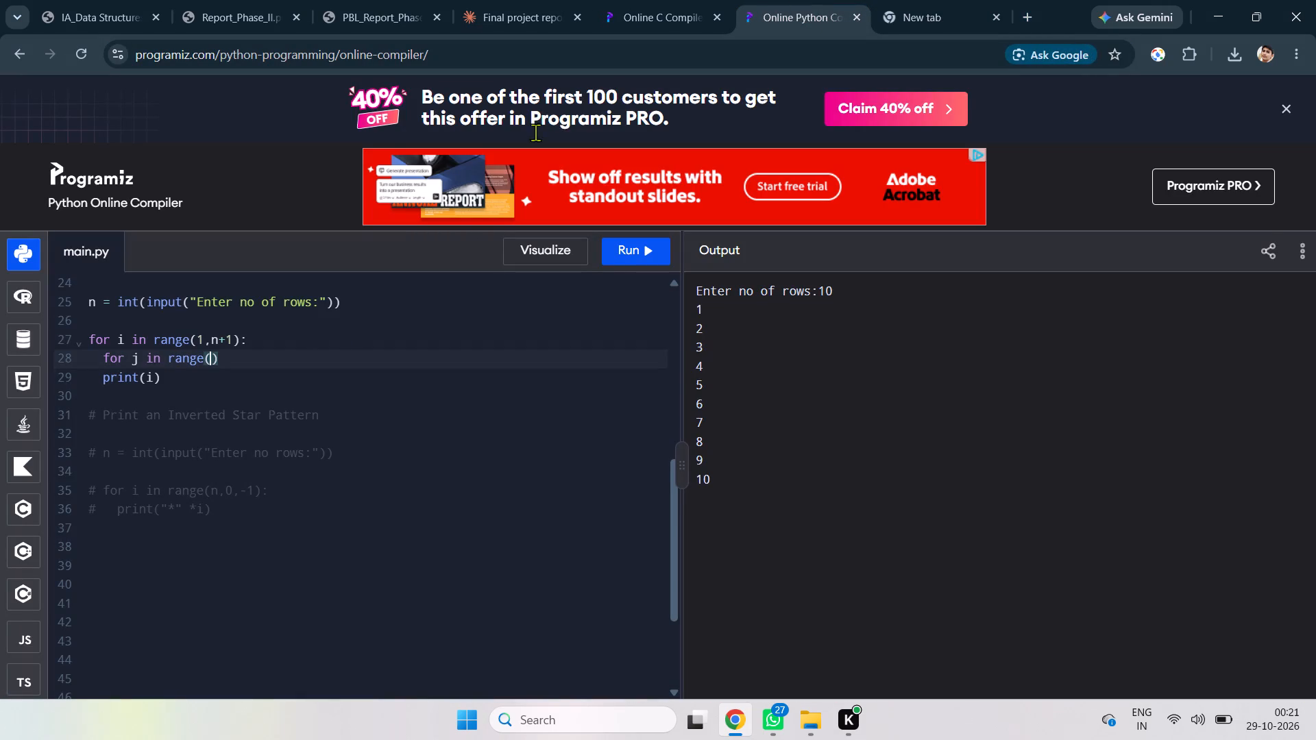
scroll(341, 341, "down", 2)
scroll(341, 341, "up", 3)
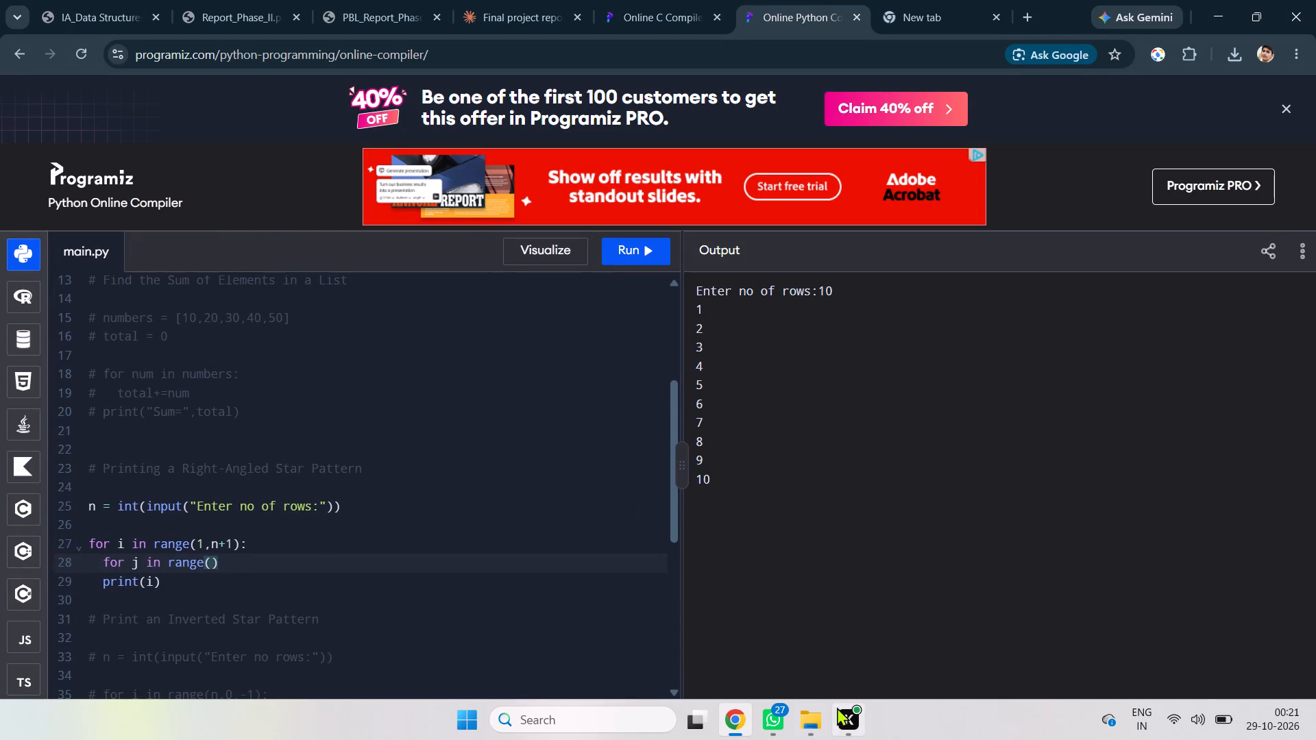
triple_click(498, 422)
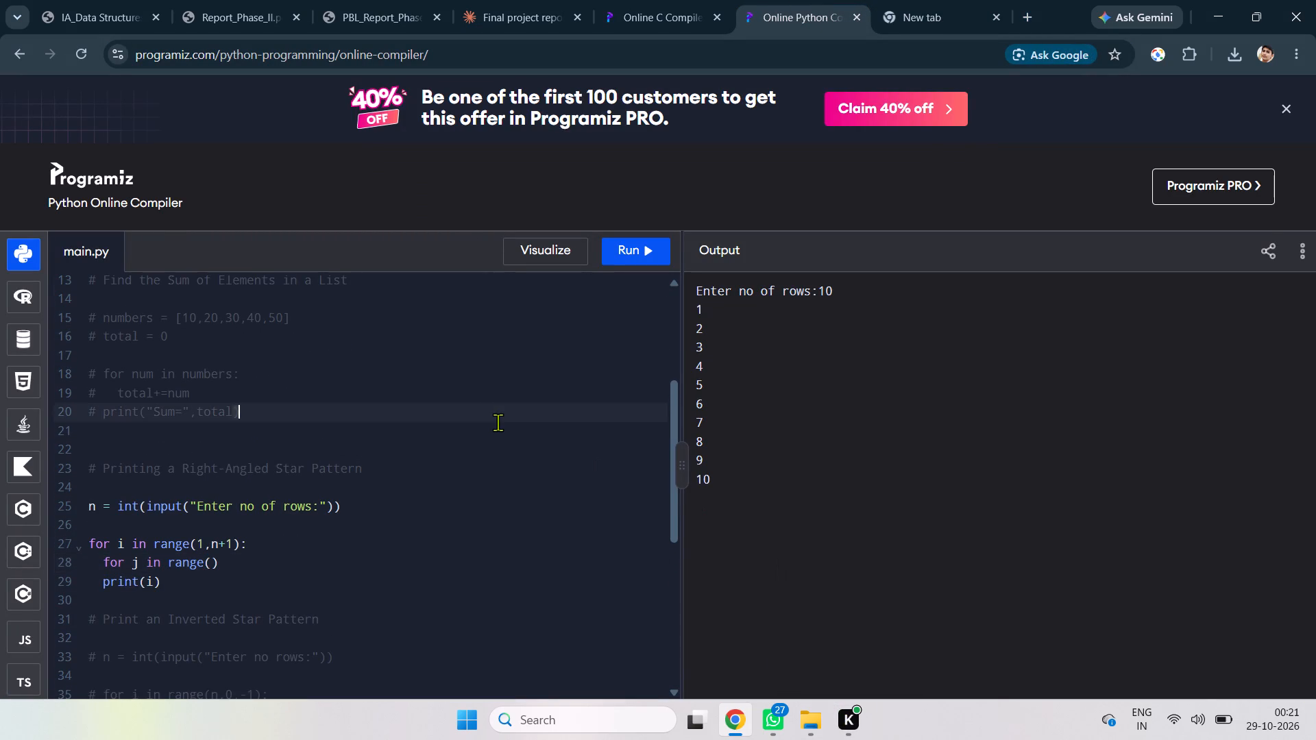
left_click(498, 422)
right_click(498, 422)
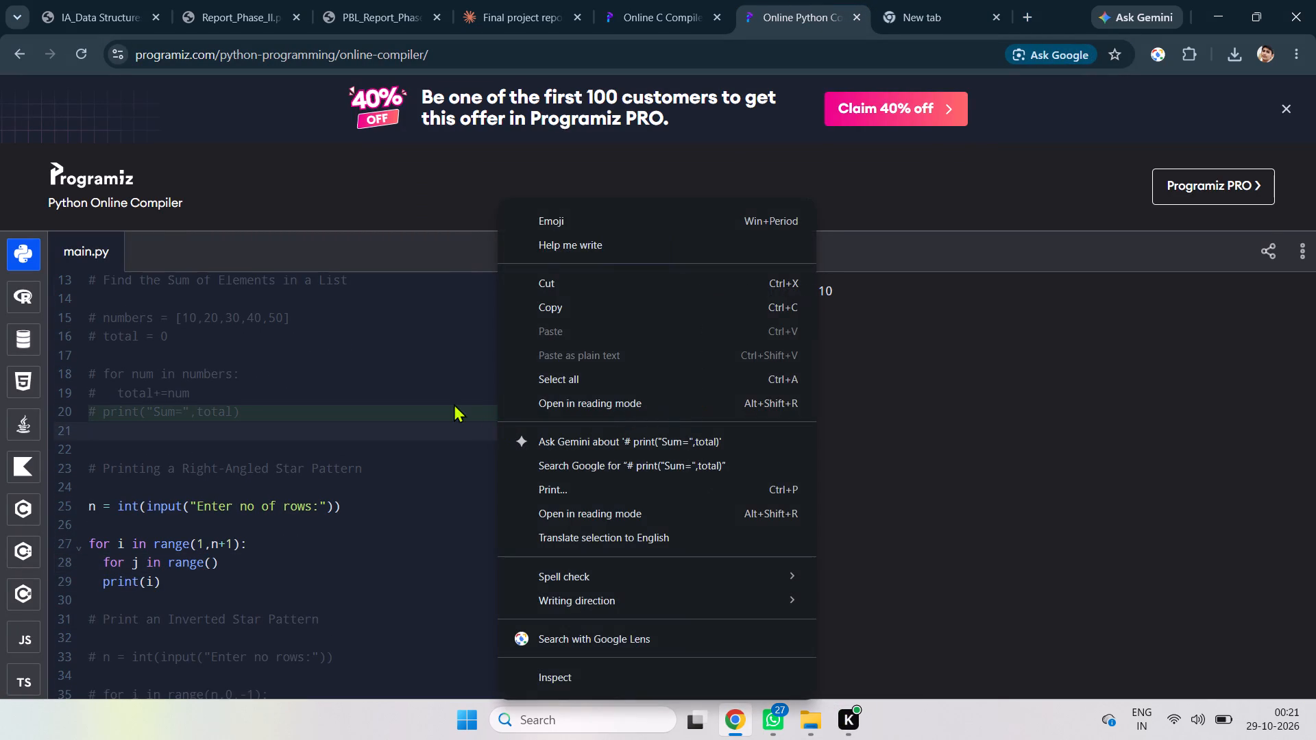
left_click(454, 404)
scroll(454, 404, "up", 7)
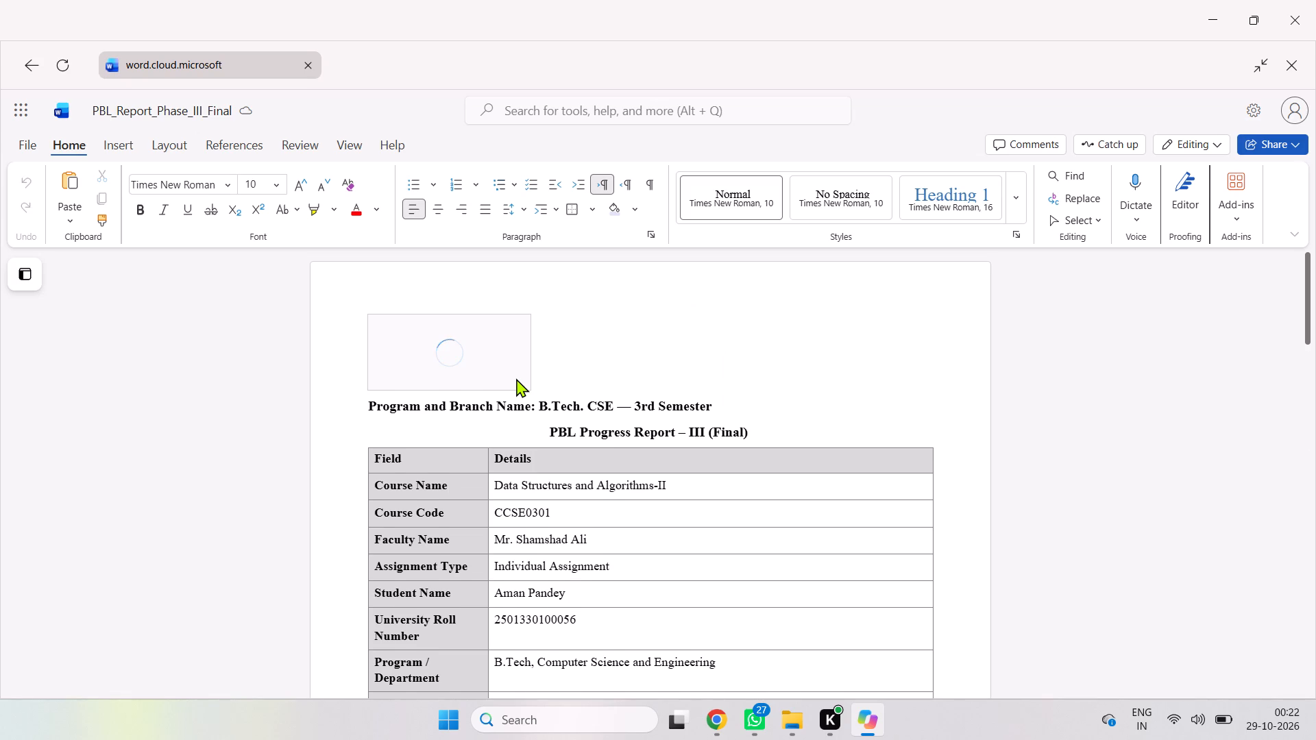
Look over the report's opening details table and student declaration, down to the Review 3: Final Evaluation table.
scroll(516, 378, "down", 1)
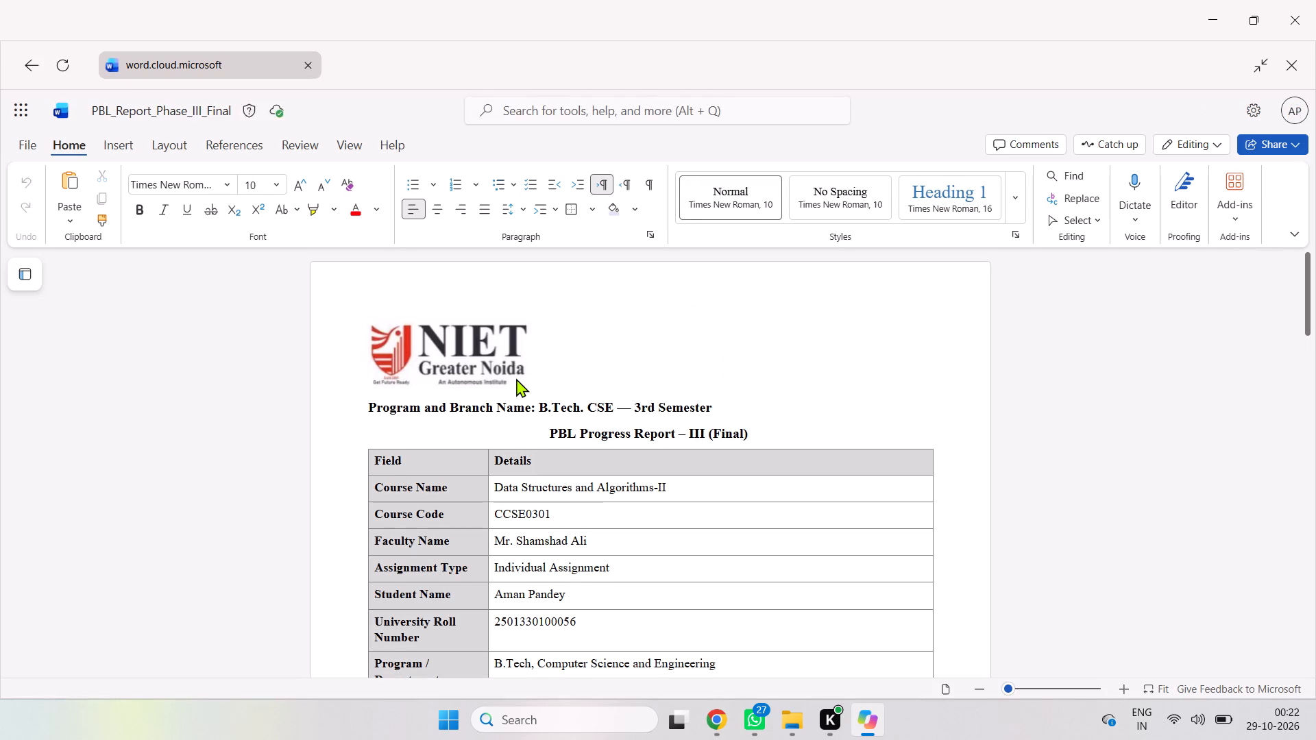
scroll(516, 378, "down", 1)
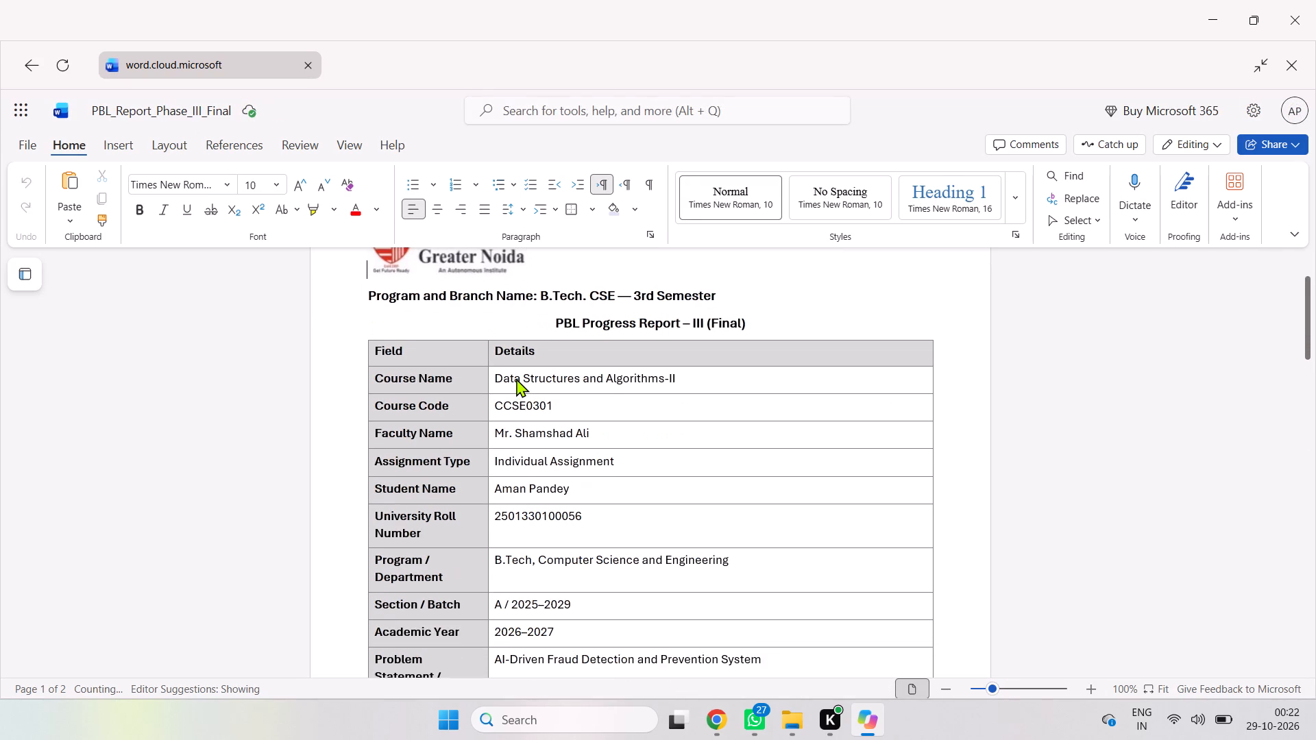
scroll(516, 378, "down", 3)
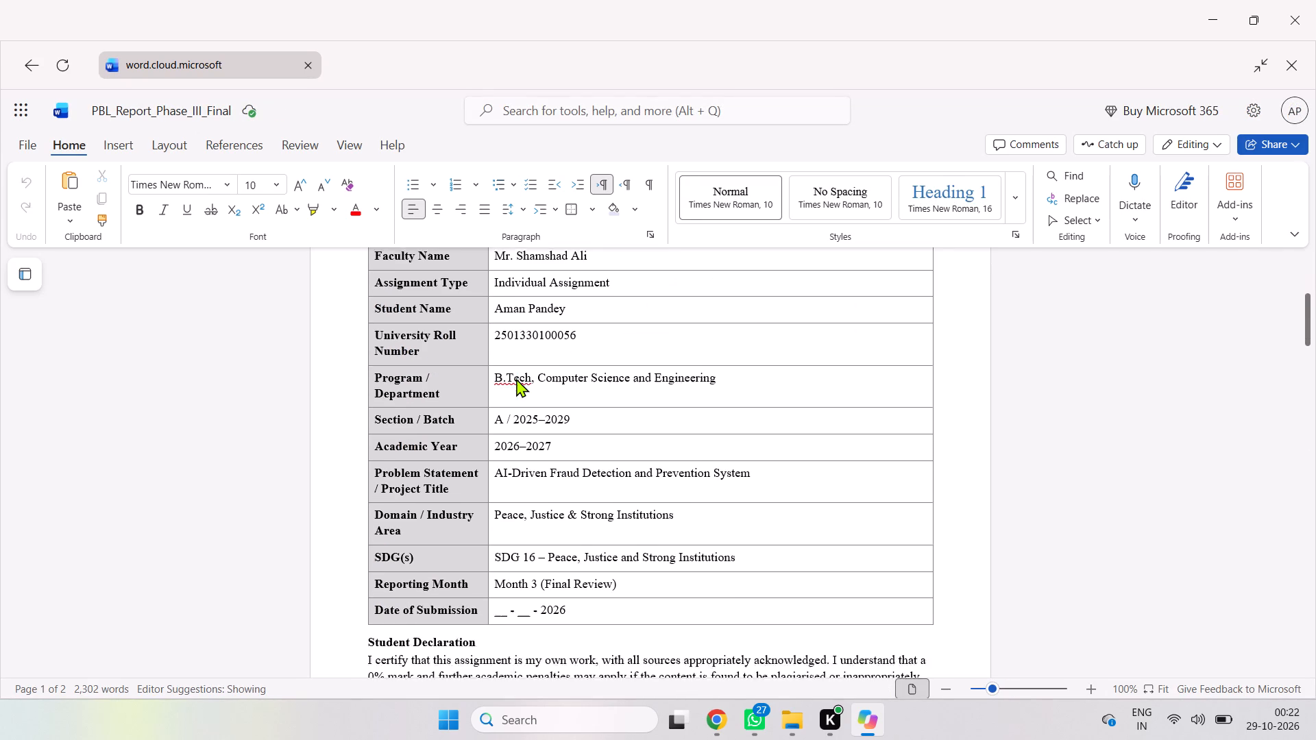
scroll(516, 378, "down", 6)
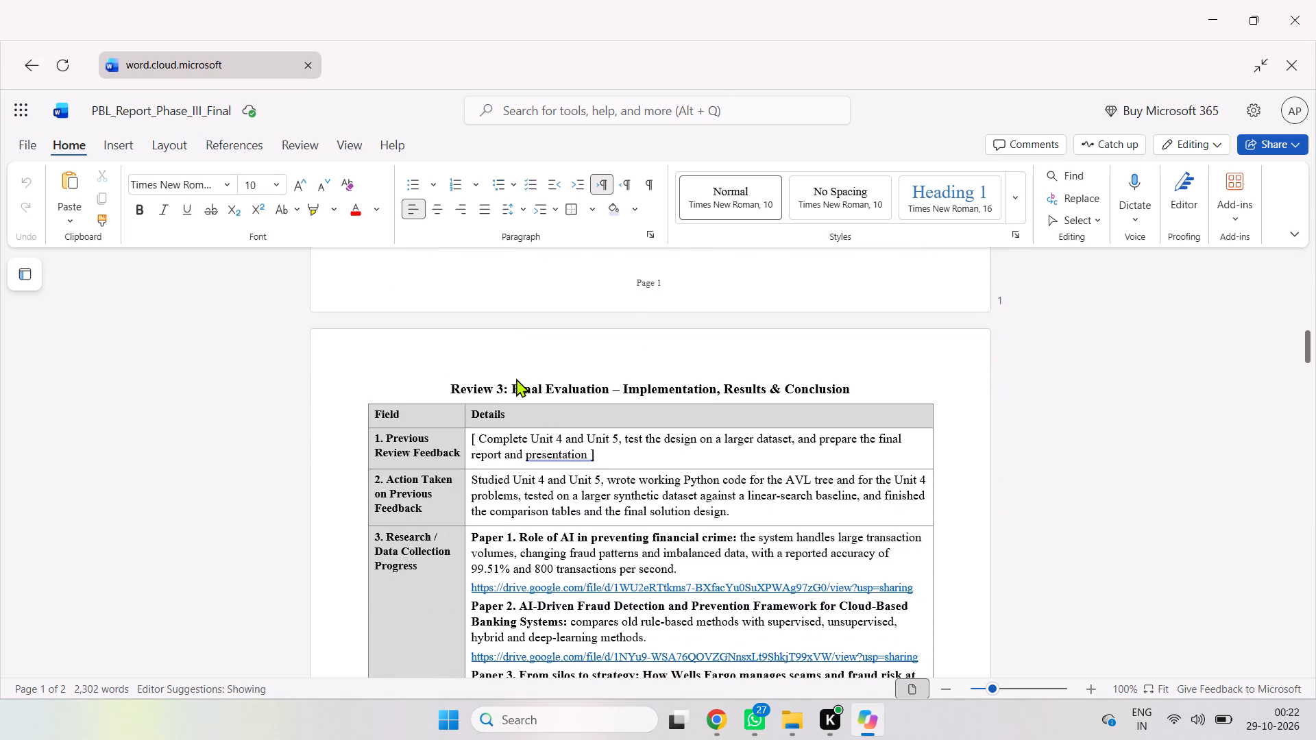
scroll(516, 378, "down", 1)
scroll(516, 378, "up", 3)
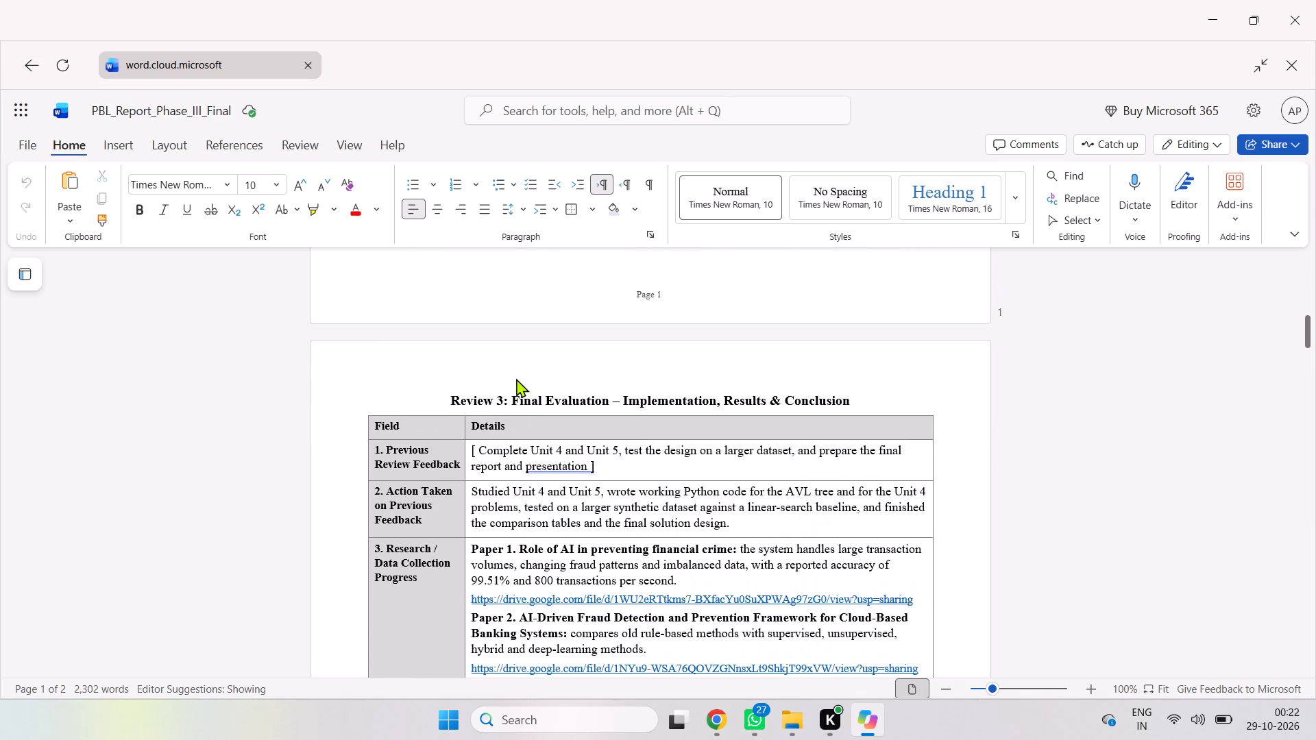
scroll(516, 378, "up", 1)
scroll(516, 378, "down", 4)
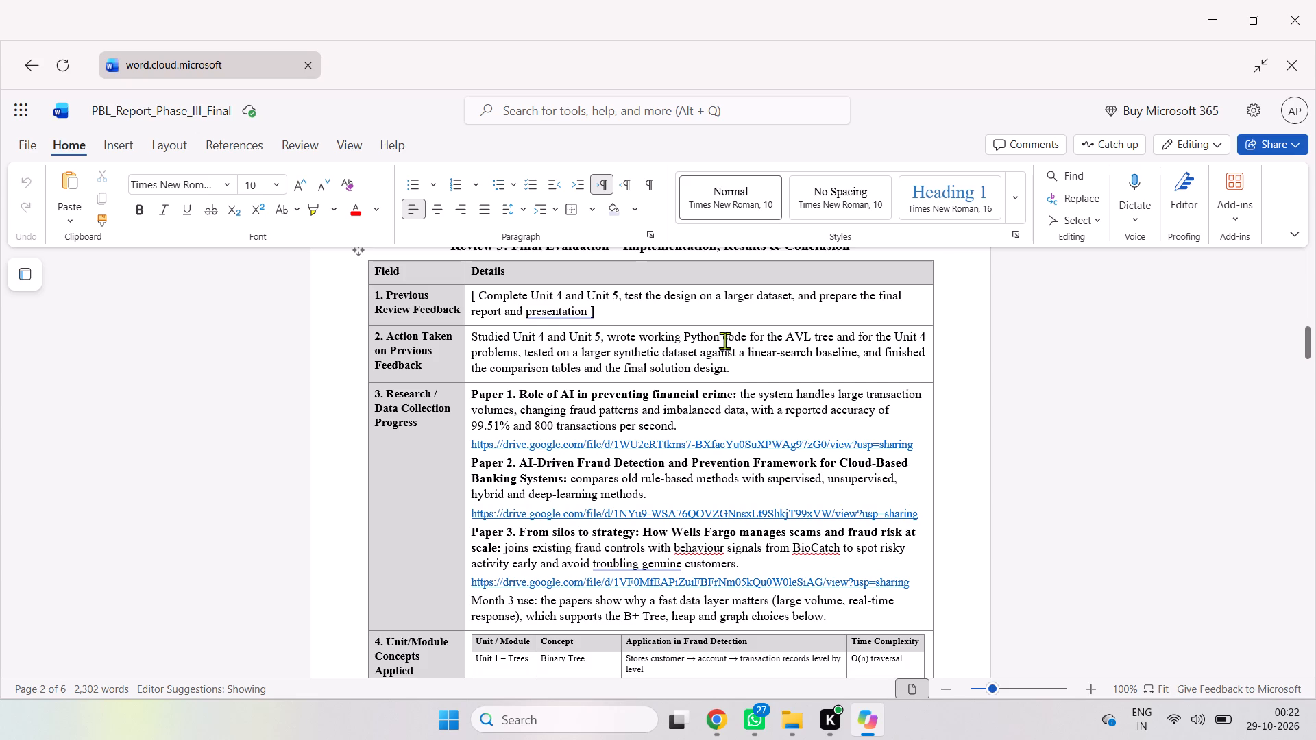
Delete "and presentation" from the end of the Previous Review Feedback entry, keeping the closing bracket.
left_click(591, 315)
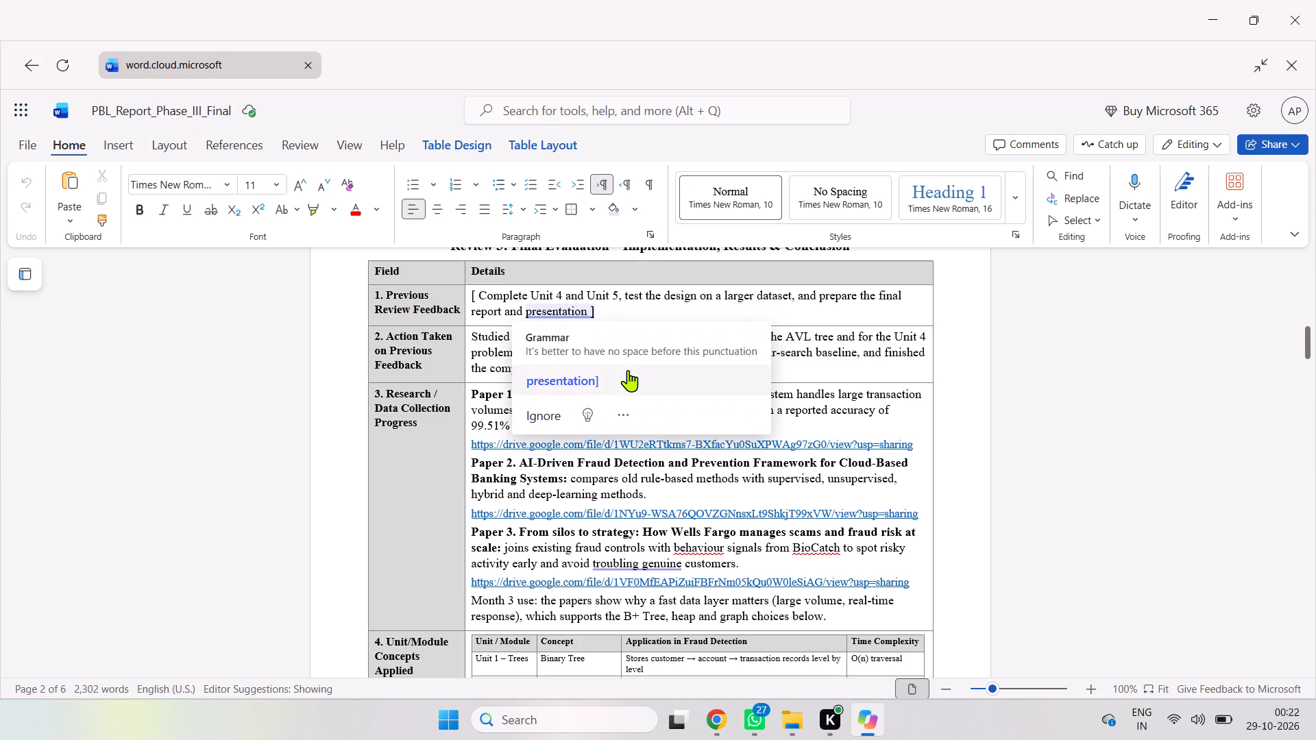
key("BackSpace")
key("BackSpace")
key("BackSpace")
key("BackSpace")
key("BackSpace")
key("BackSpace")
key("BackSpace")
key("BackSpace")
key("BackSpace")
key("BackSpace")
key("BackSpace")
key("BackSpace")
key("BackSpace")
key("BackSpace")
key("BackSpace")
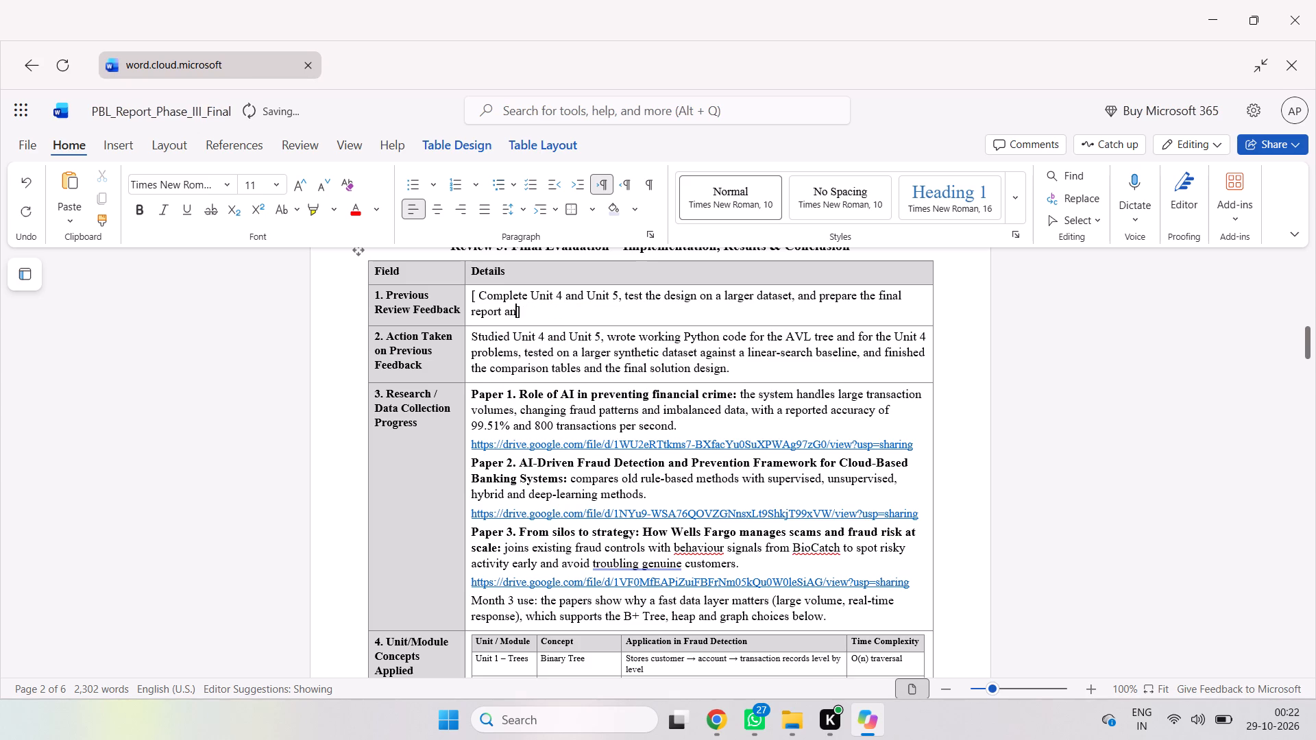
key("BackSpace")
key("BackSpace")
Remove "on a larger dataset," from the Previous Review Feedback entry so it reads "test the design and prepare the final report".
left_click(816, 293)
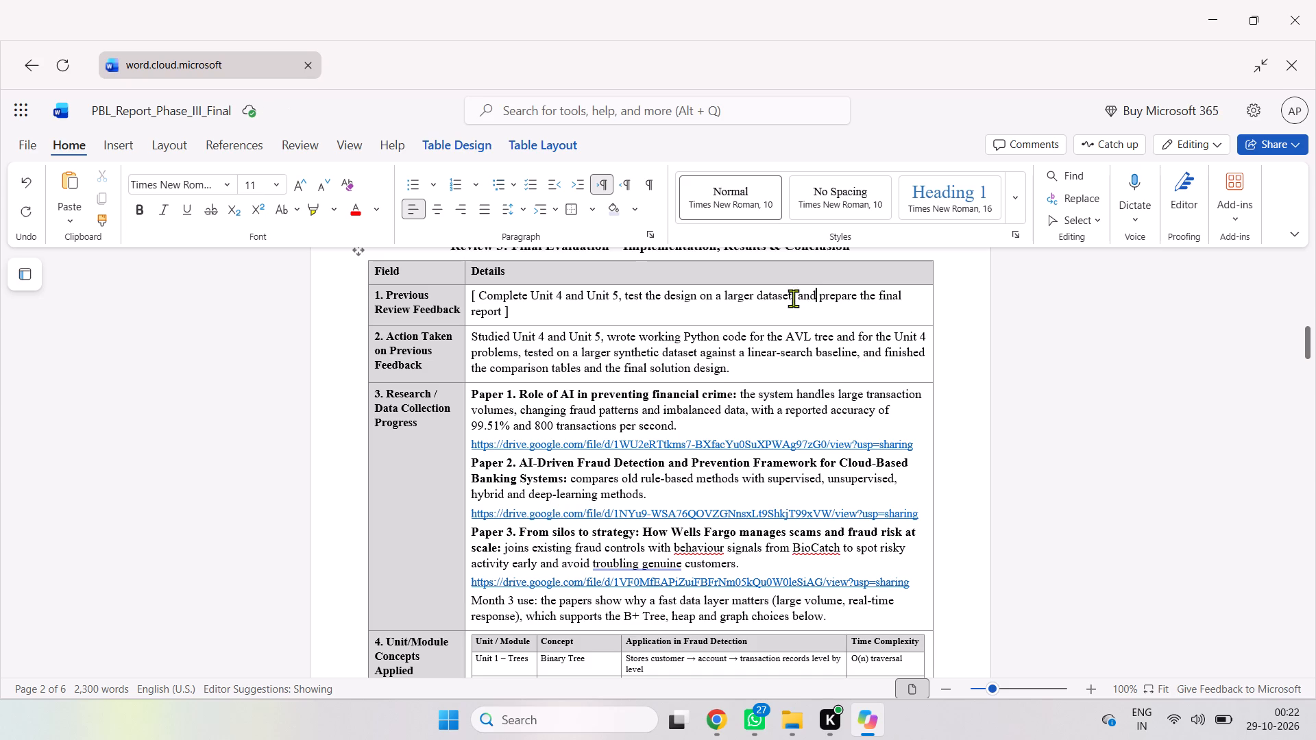
left_click(797, 297)
key("BackSpace")
key("BackSpace")
key("BackSpace")
key("BackSpace")
key("BackSpace")
key("BackSpace")
key("BackSpace")
key("BackSpace")
key("BackSpace")
key("BackSpace")
key("BackSpace")
key("BackSpace")
key("BackSpace")
key("BackSpace")
key("BackSpace")
key("BackSpace")
key("BackSpace")
key("BackSpace")
key("BackSpace")
key("BackSpace")
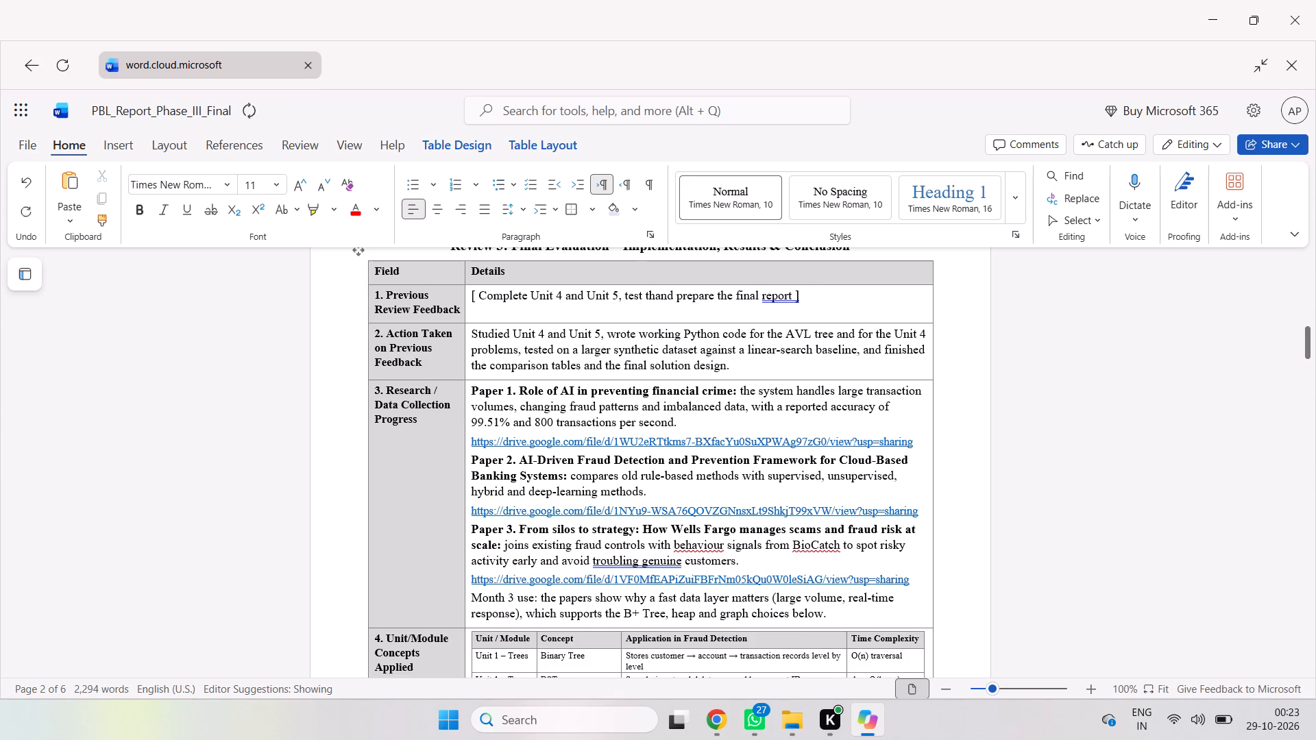
type("e design")
key("space")
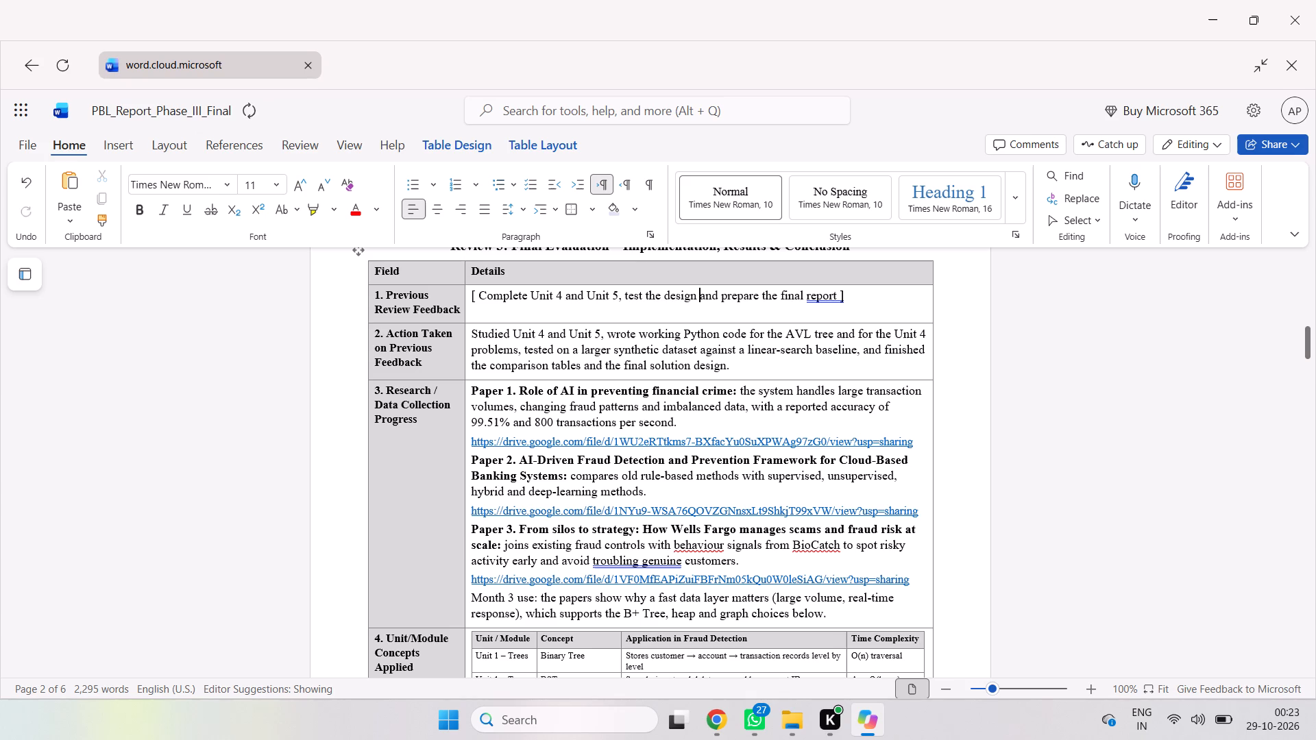
Review the research papers, the Unit/Module Concepts Applied table and the Methodology / Approach Followed text.
scroll(789, 322, "down", 1)
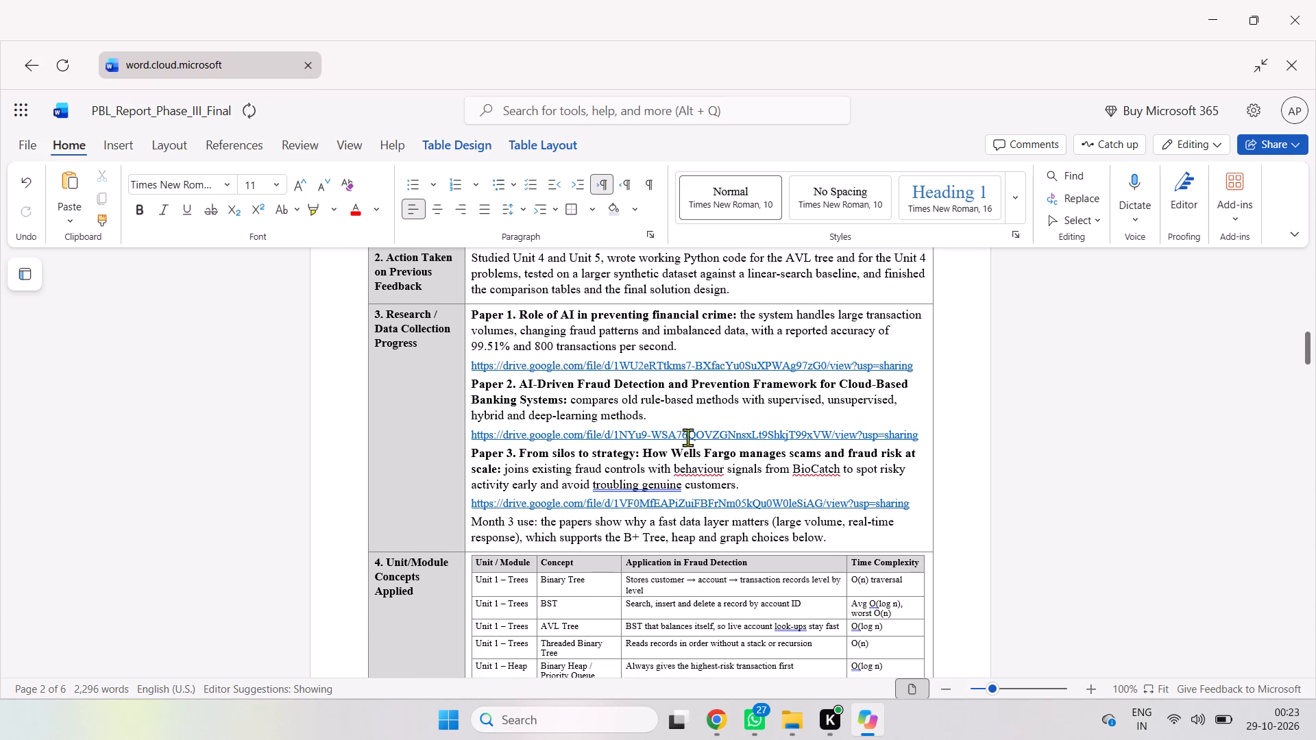
scroll(687, 515, "down", 2)
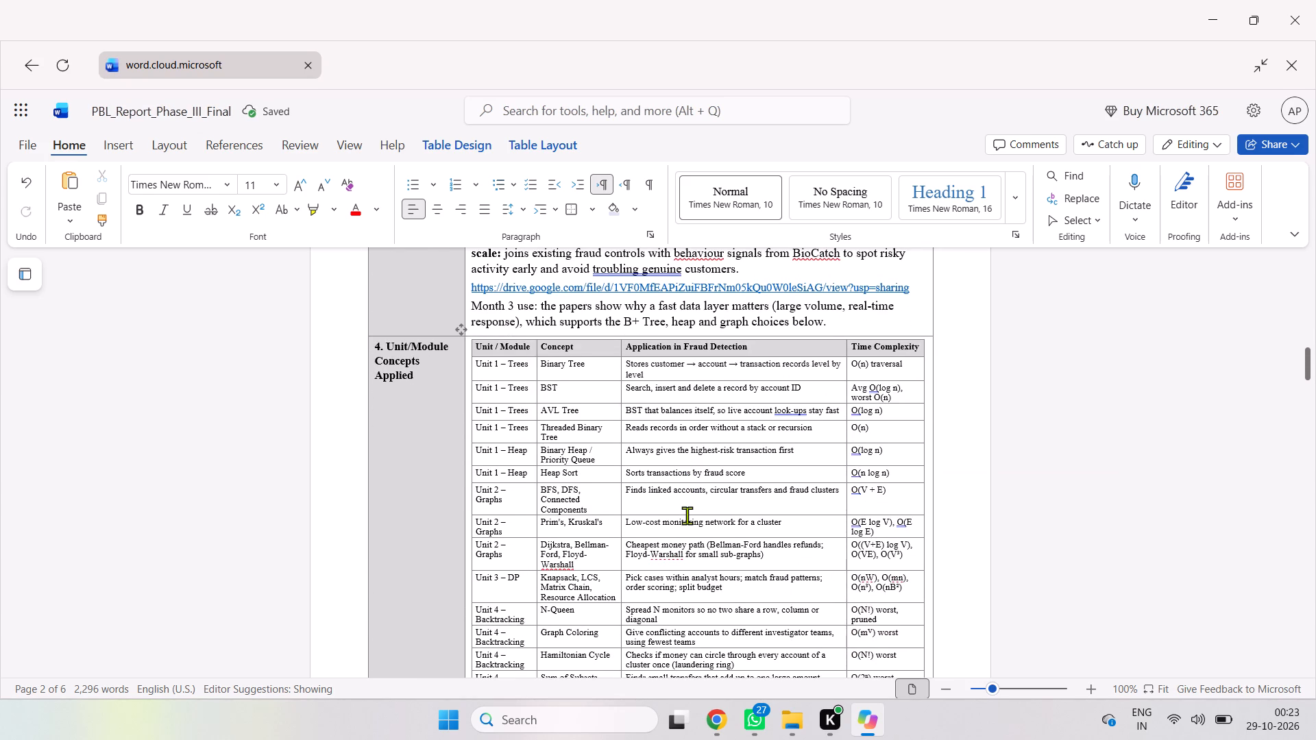
scroll(687, 515, "down", 4)
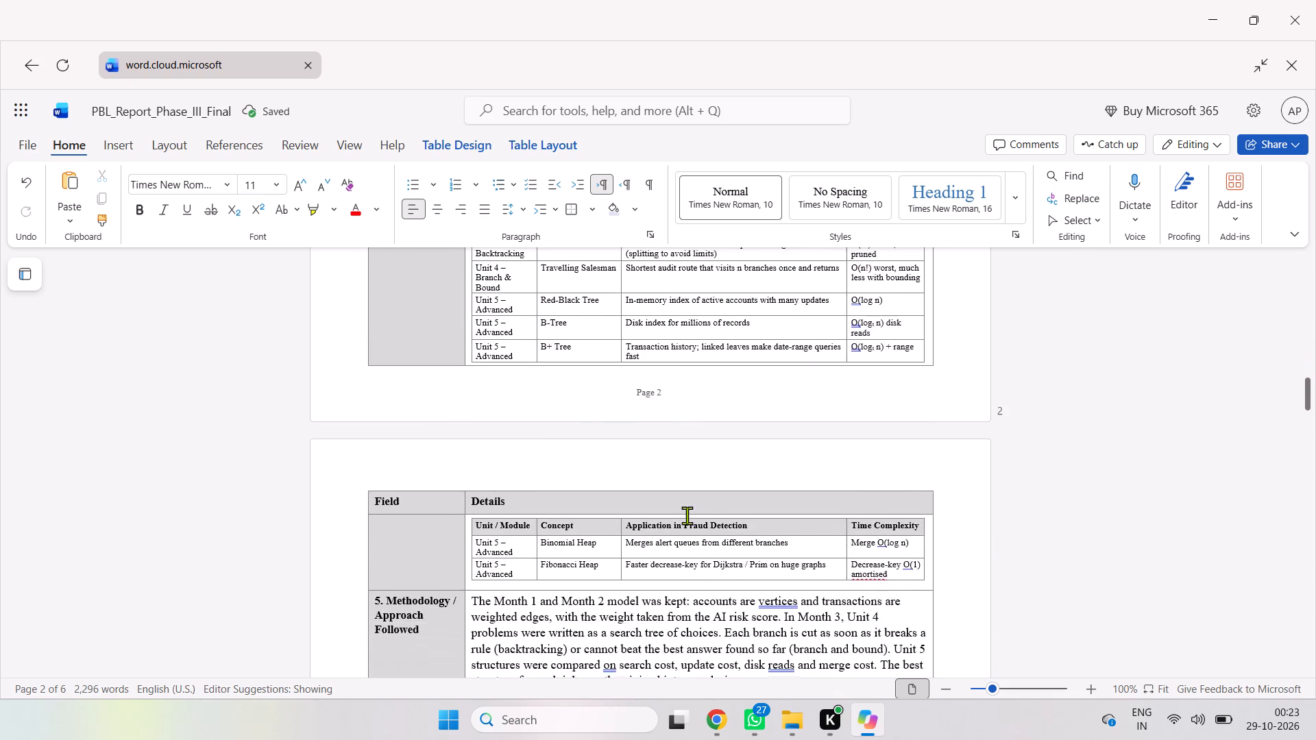
scroll(687, 515, "down", 3)
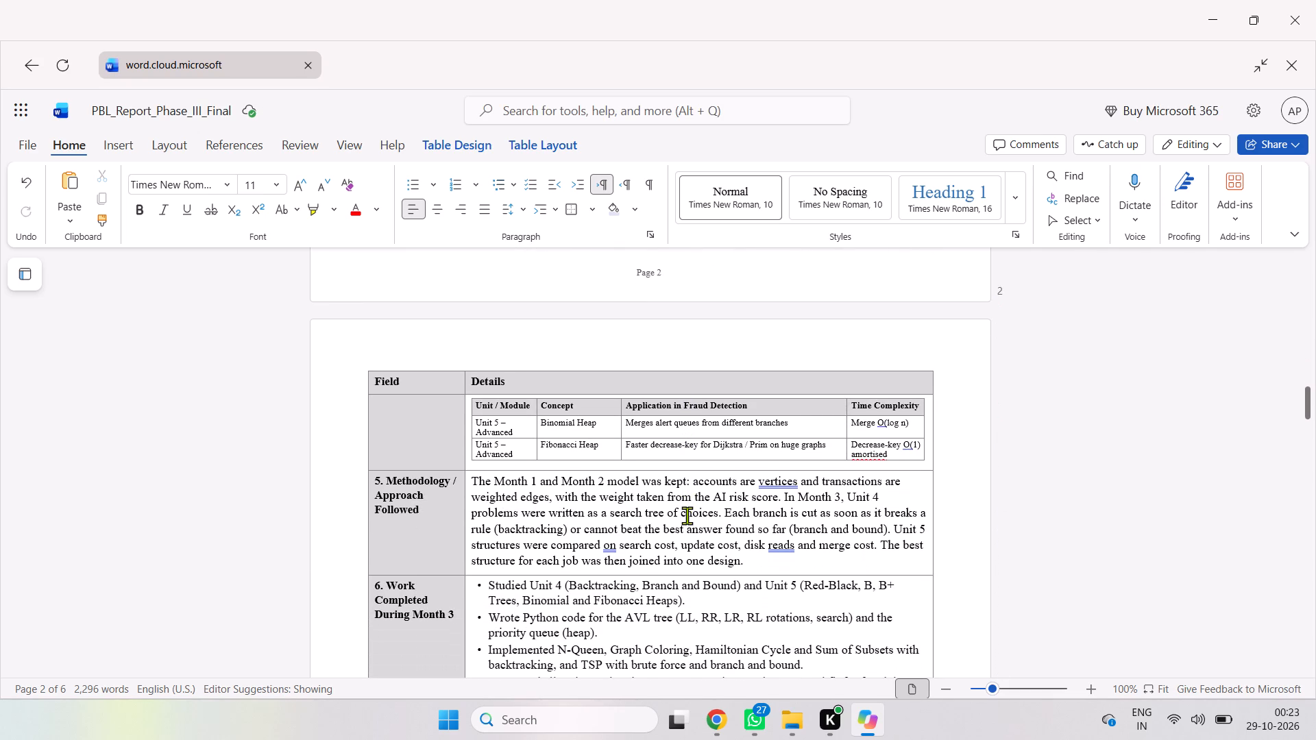
scroll(687, 515, "down", 1)
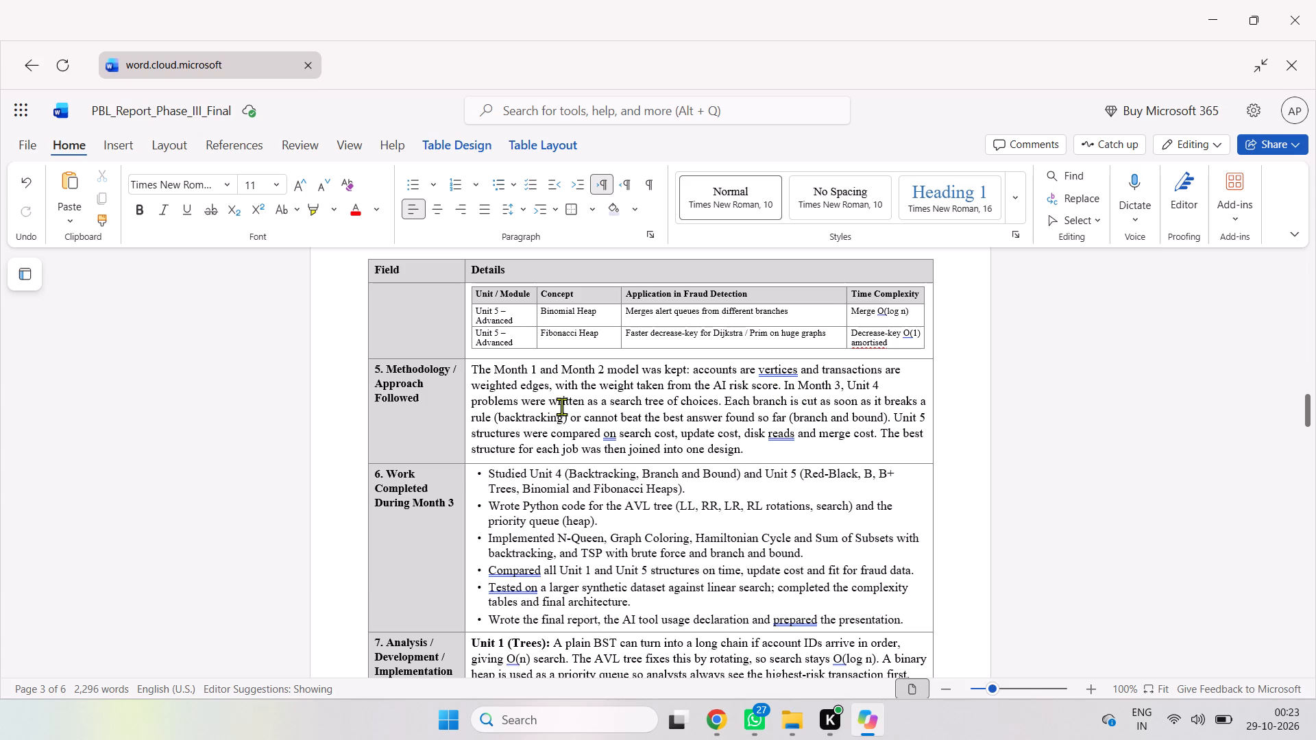
left_click_drag(494, 394, 587, 405)
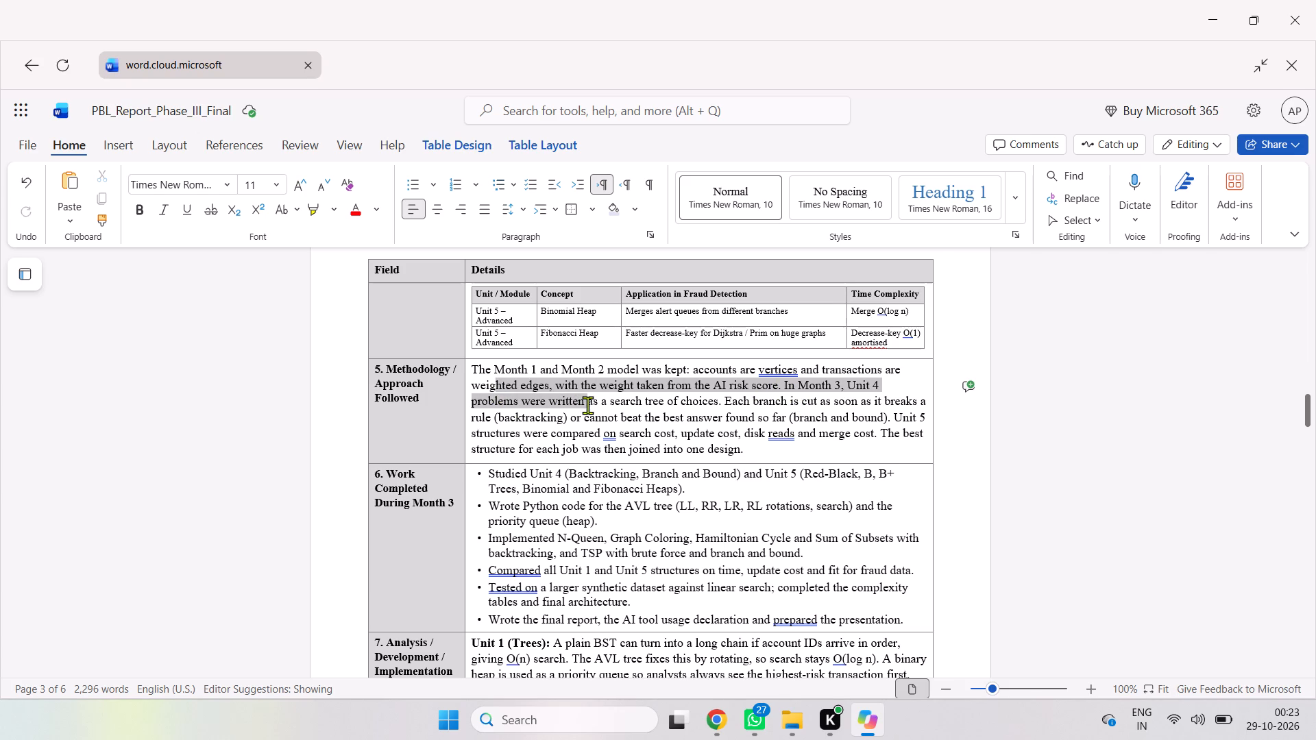
left_click(587, 405)
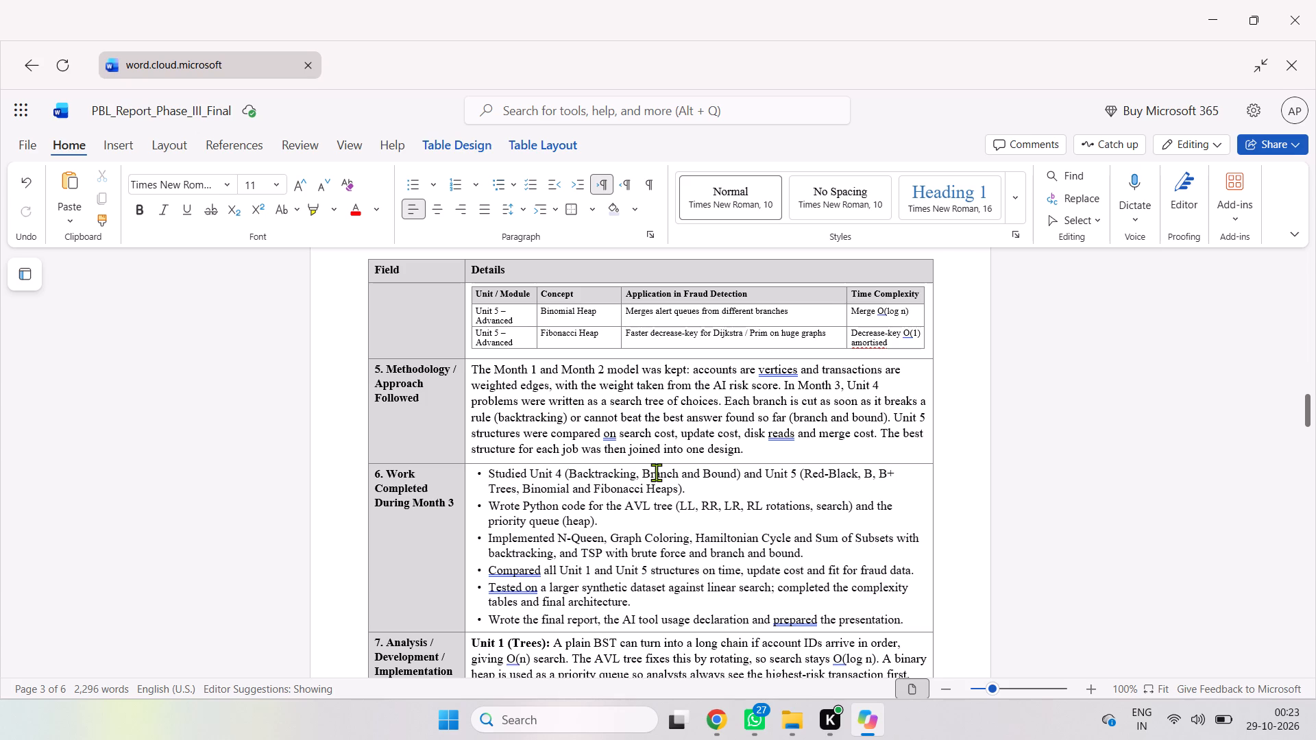
Review the Work Completed During Month 3, Analysis / Development / Implementation and Results / Final Outcomes sections.
scroll(656, 472, "down", 2)
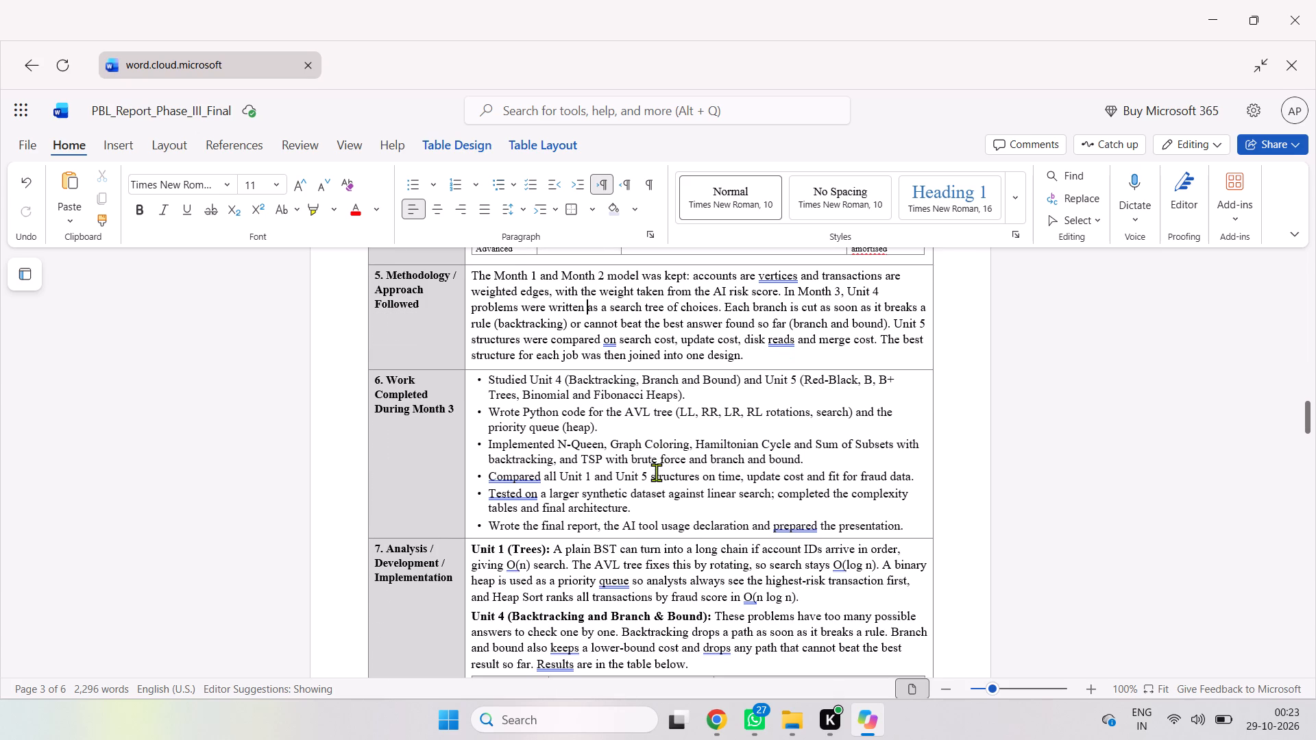
scroll(590, 430, "down", 2)
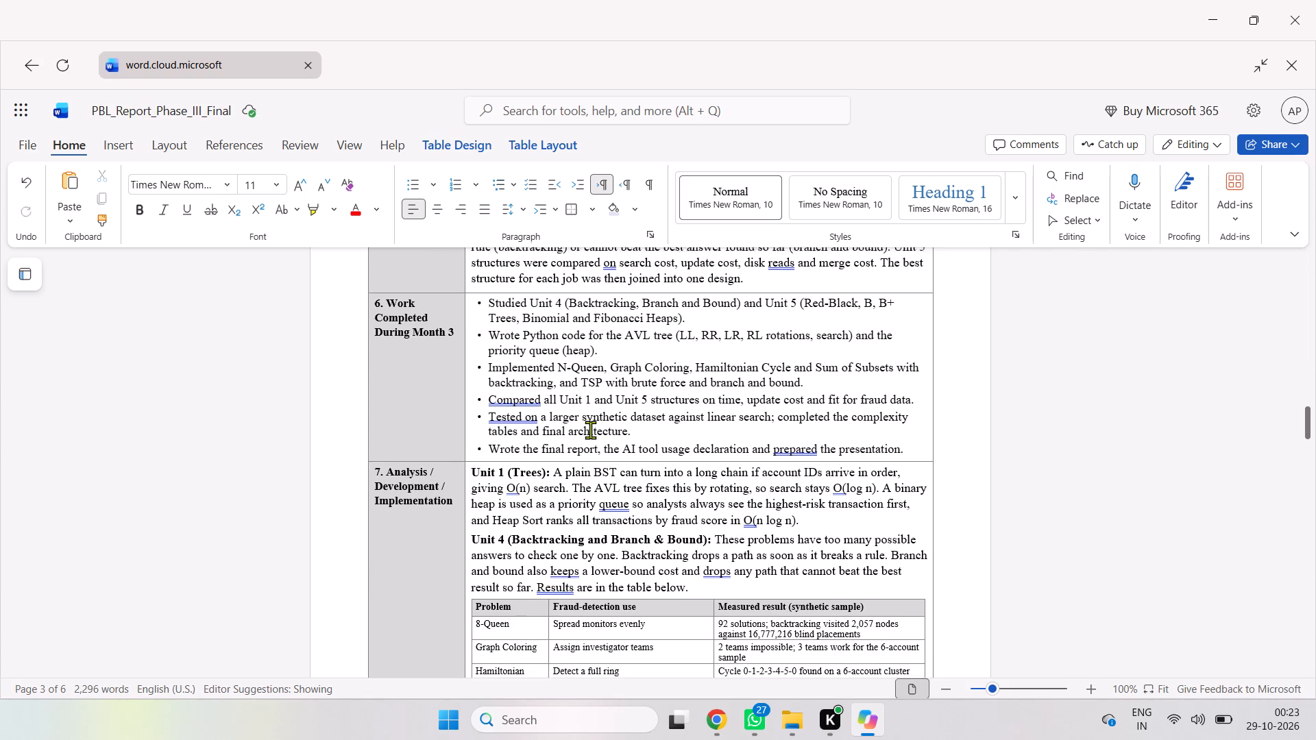
scroll(590, 430, "down", 1)
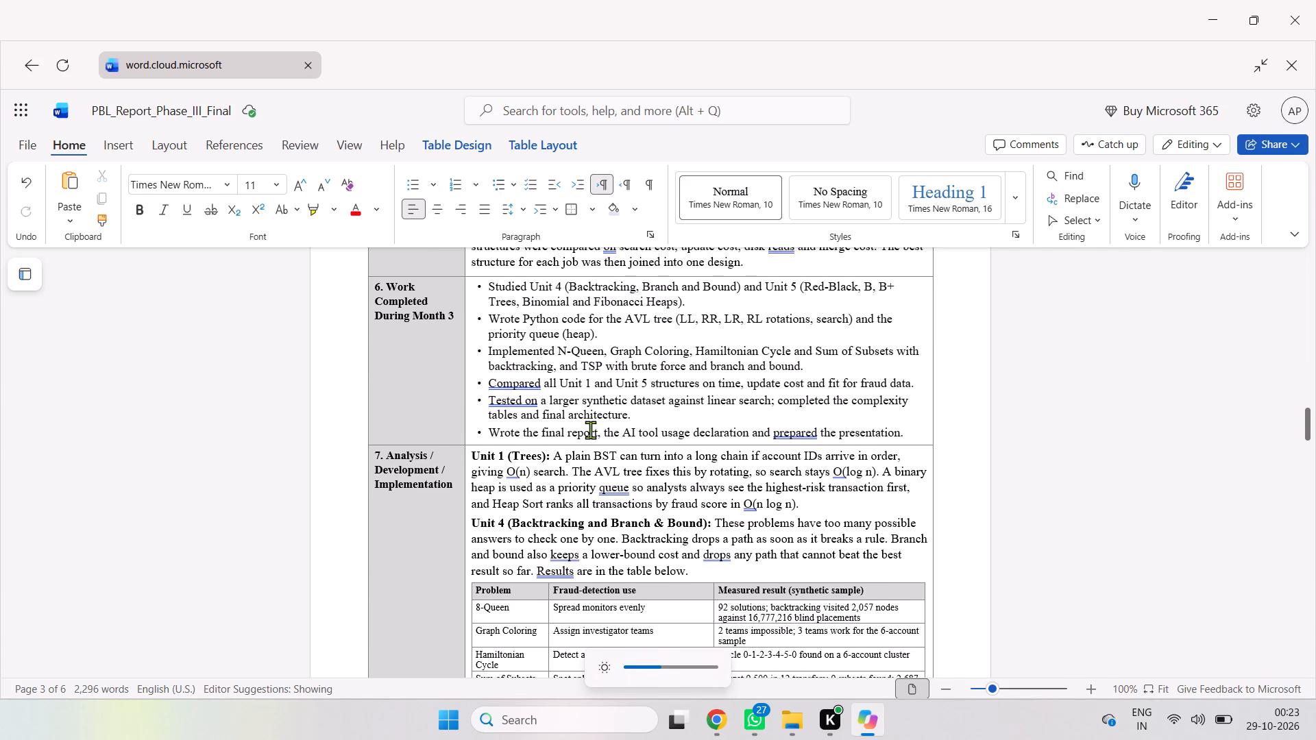
scroll(590, 430, "down", 2)
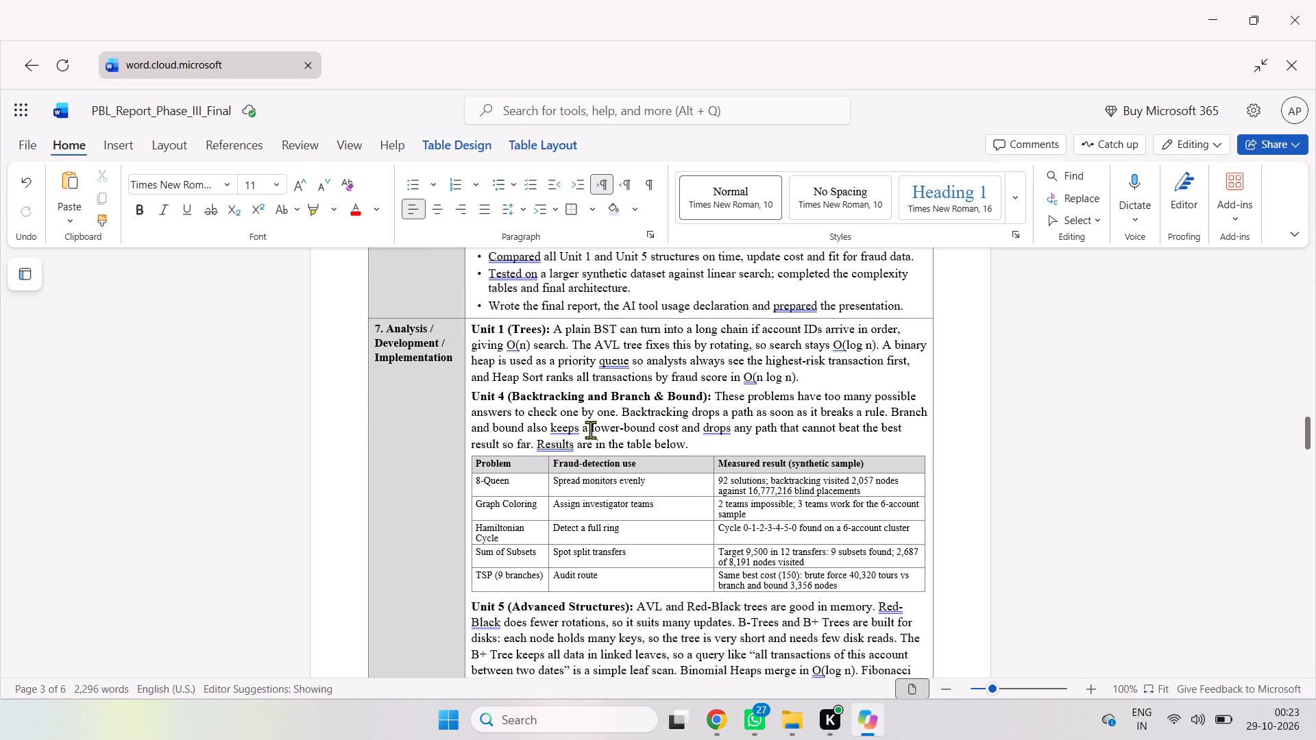
scroll(590, 430, "down", 6)
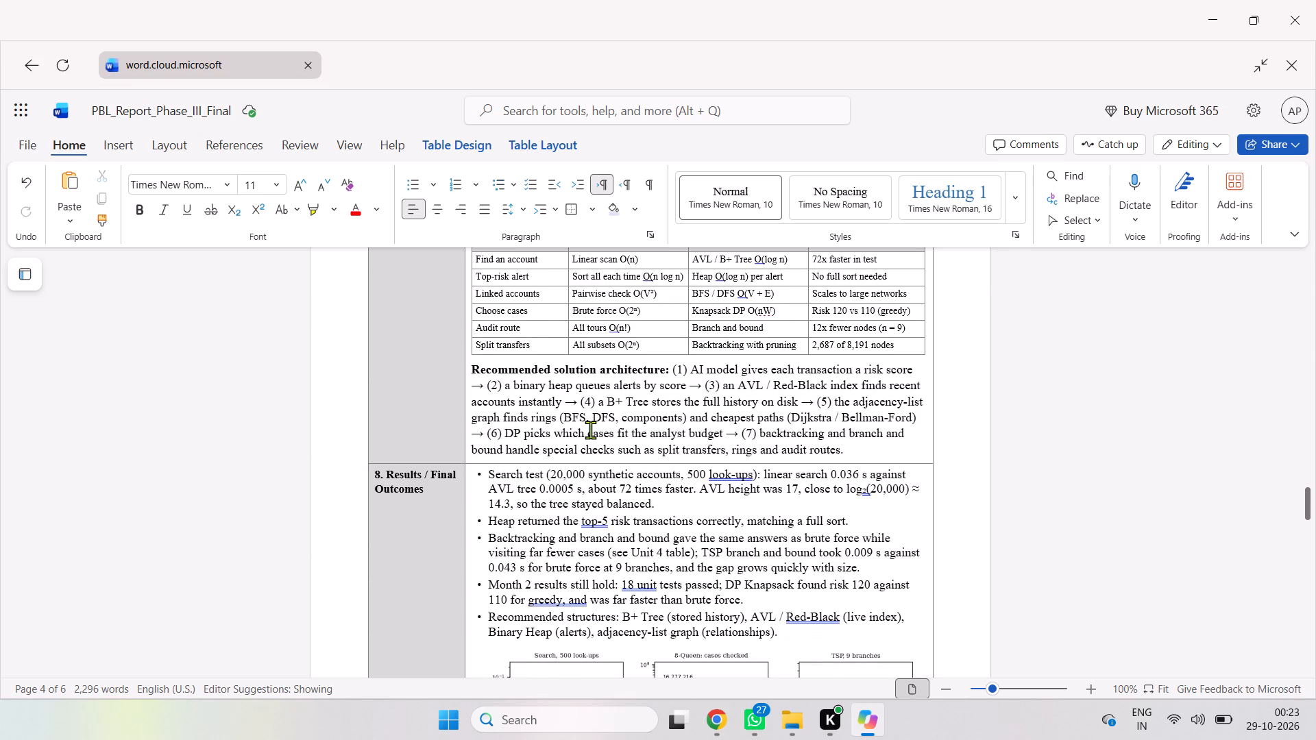
scroll(590, 430, "down", 1)
scroll(590, 430, "up", 1)
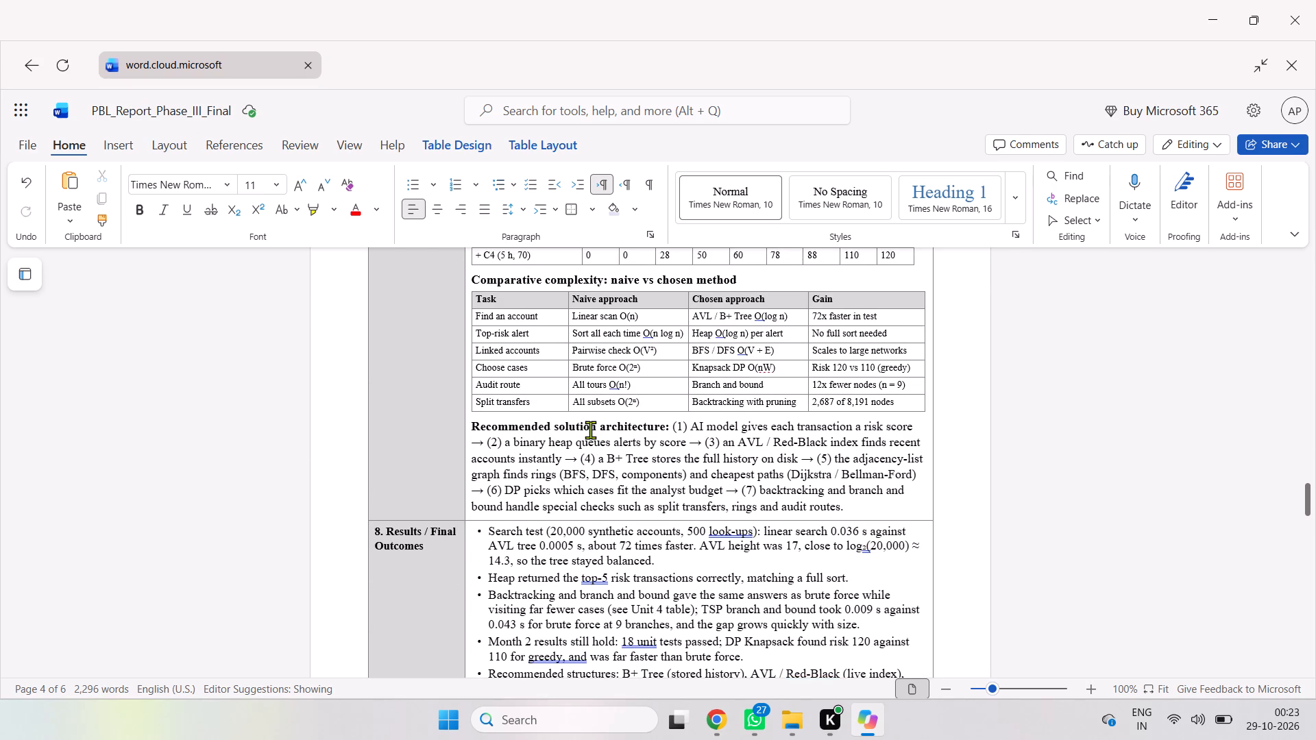
scroll(590, 430, "down", 2)
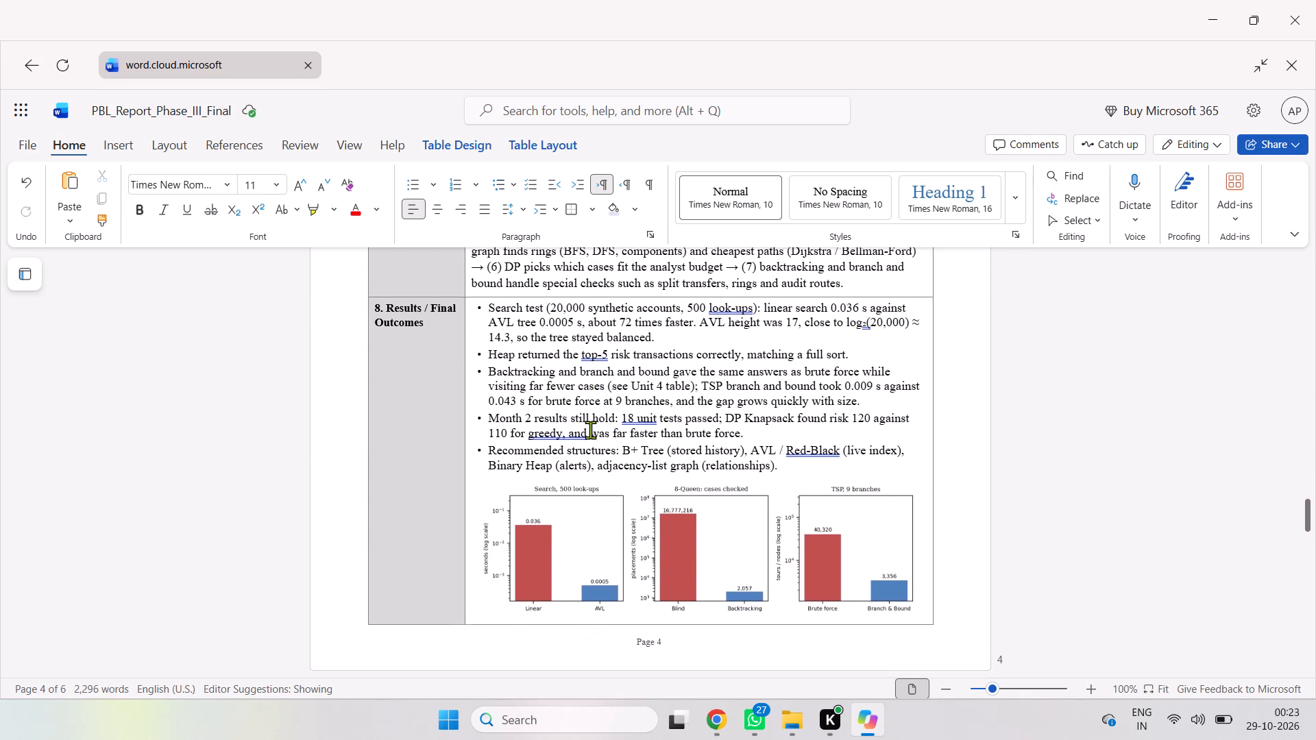
scroll(590, 430, "down", 1)
scroll(637, 508, "down", 1)
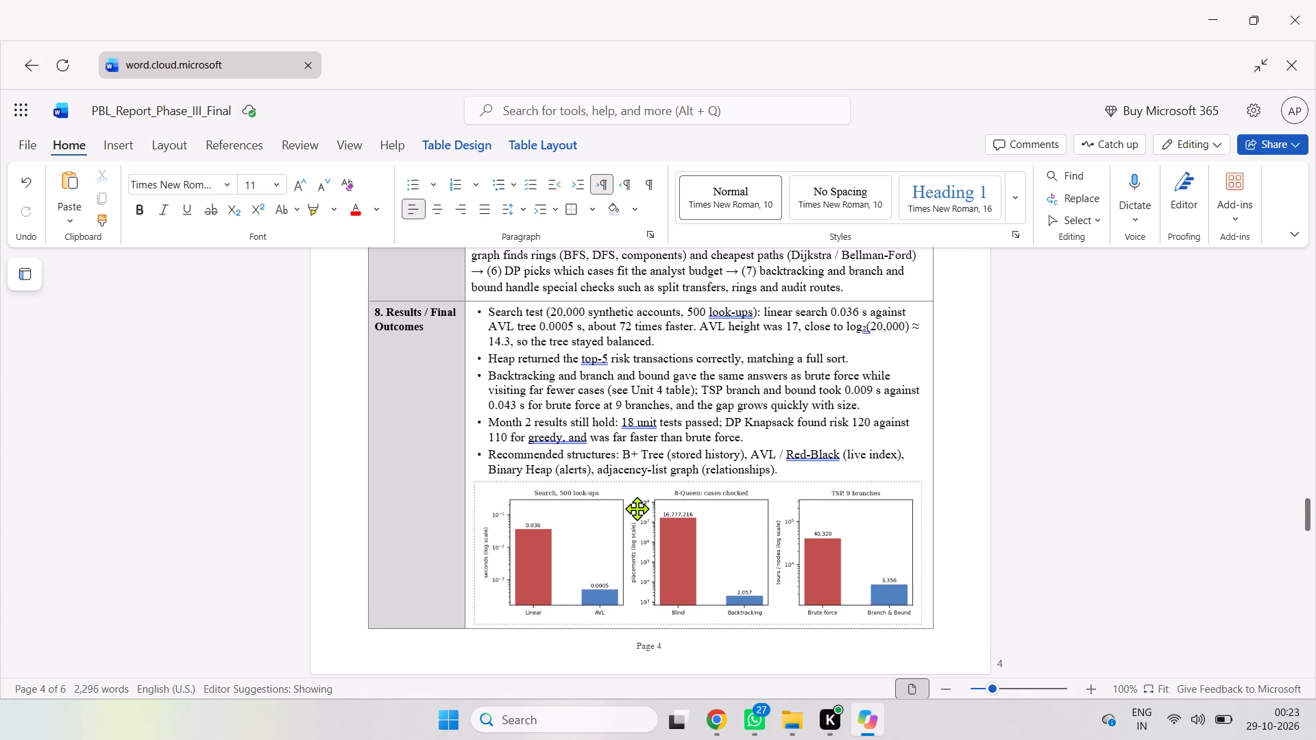
scroll(637, 508, "down", 1)
Cut the three-part bar chart picture from the Results / Final Outcomes section.
right_click(593, 463)
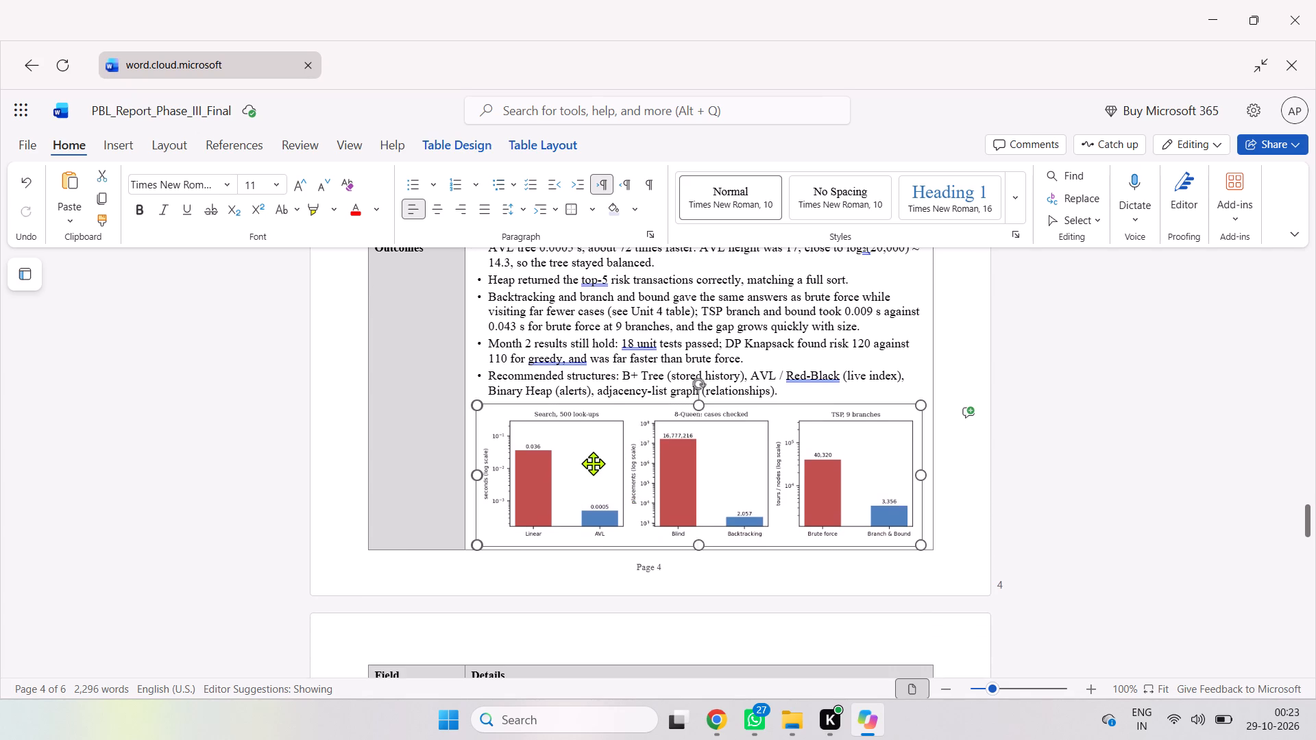
left_click(558, 443)
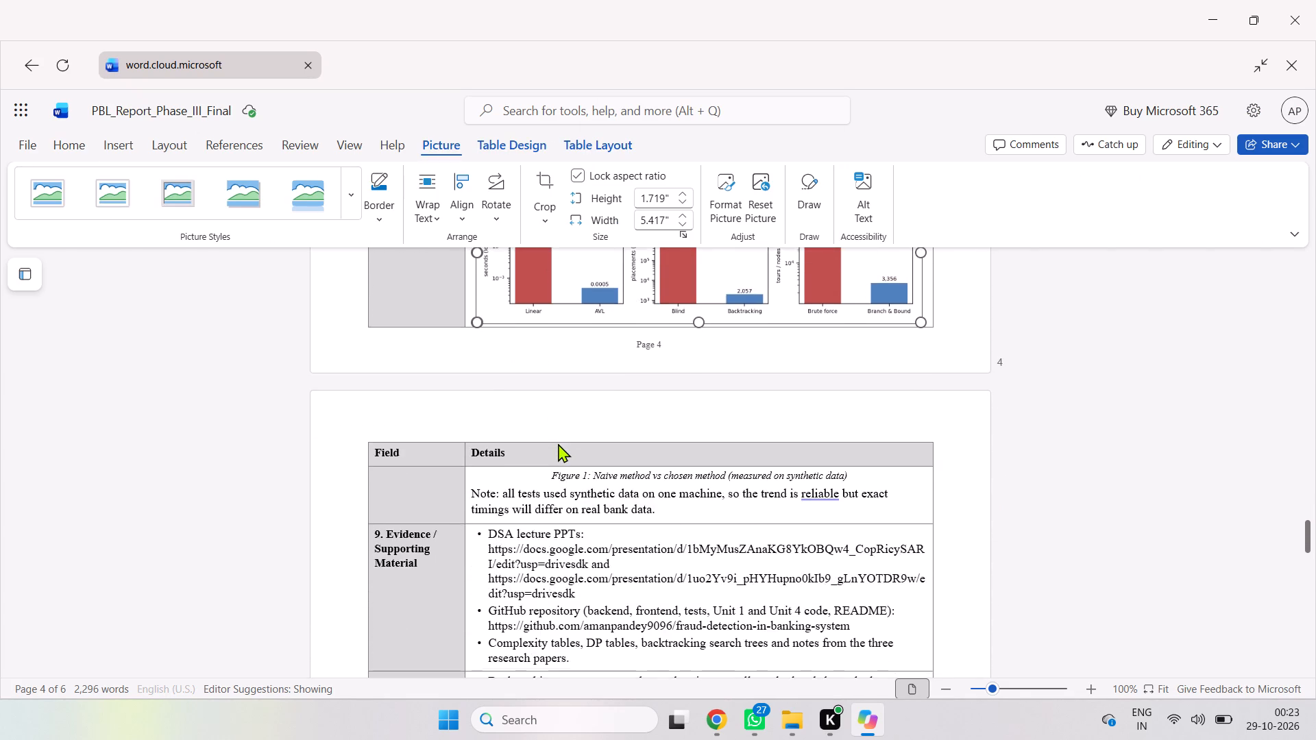
scroll(558, 443, "up", 1)
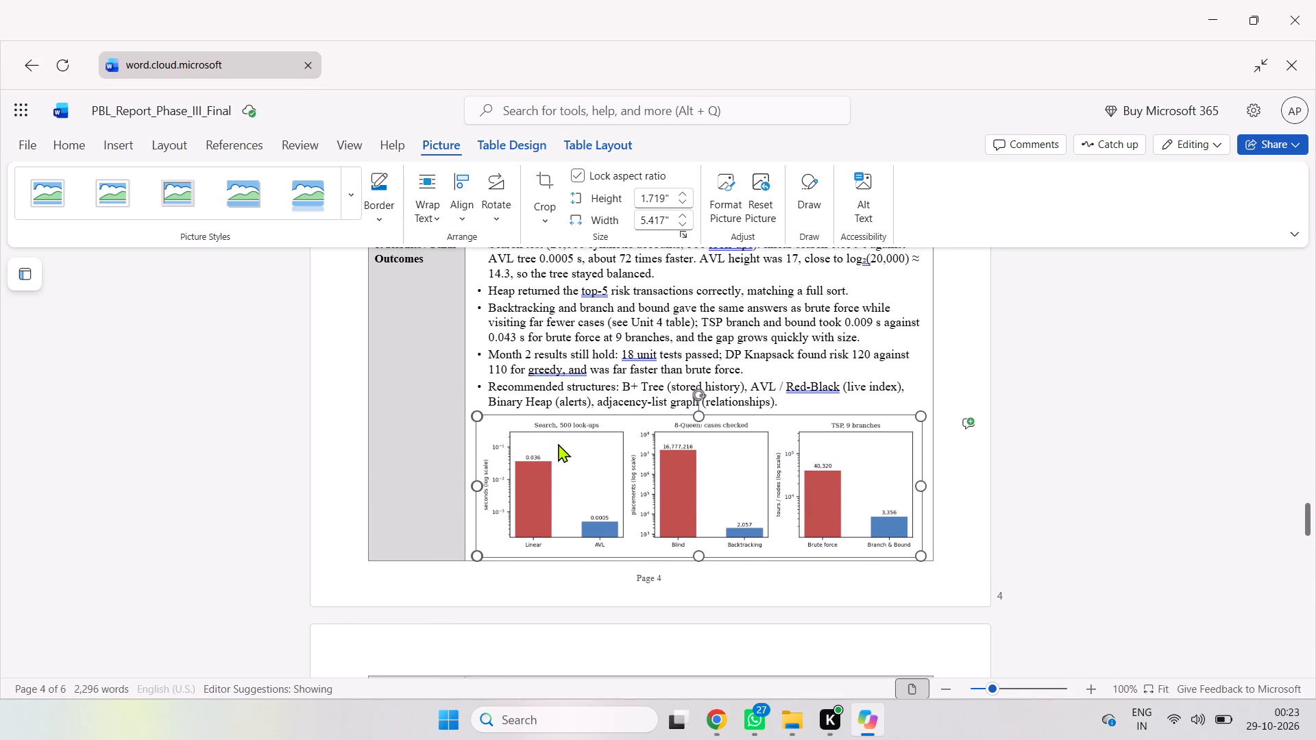
scroll(558, 443, "up", 1)
right_click(558, 443)
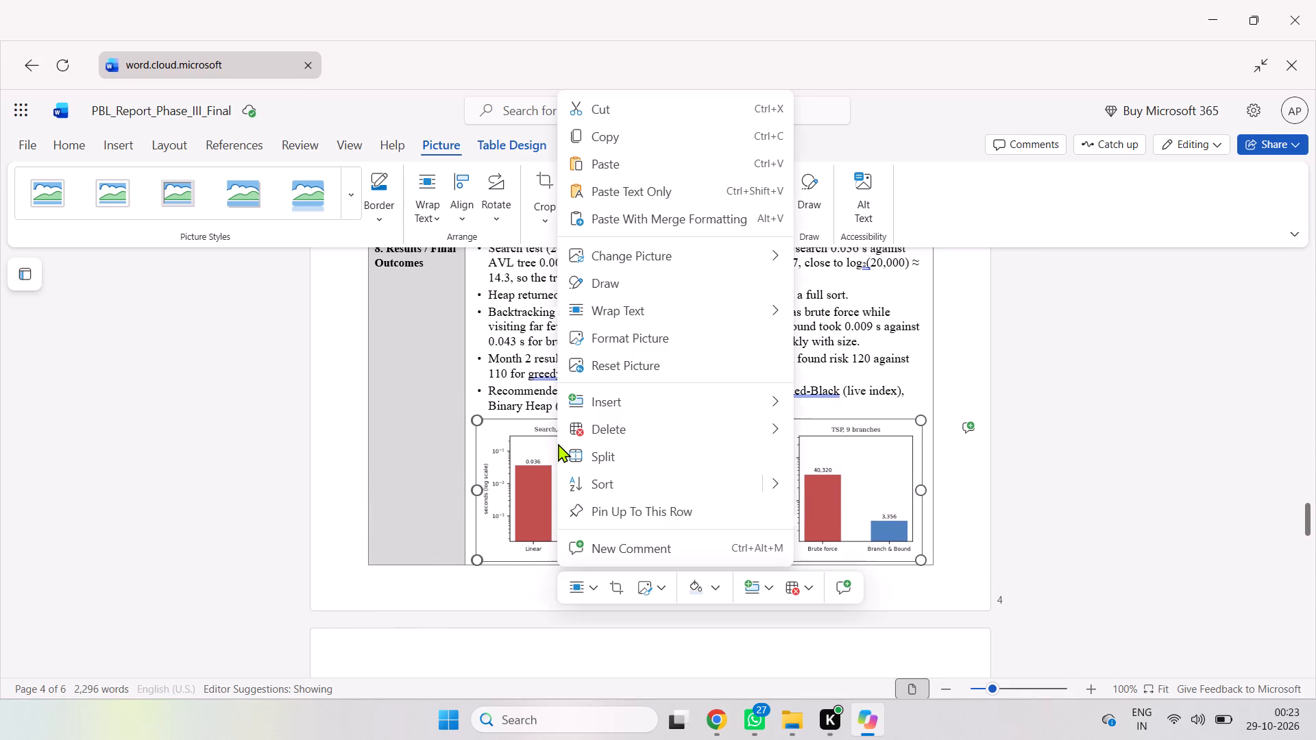
left_click(614, 119)
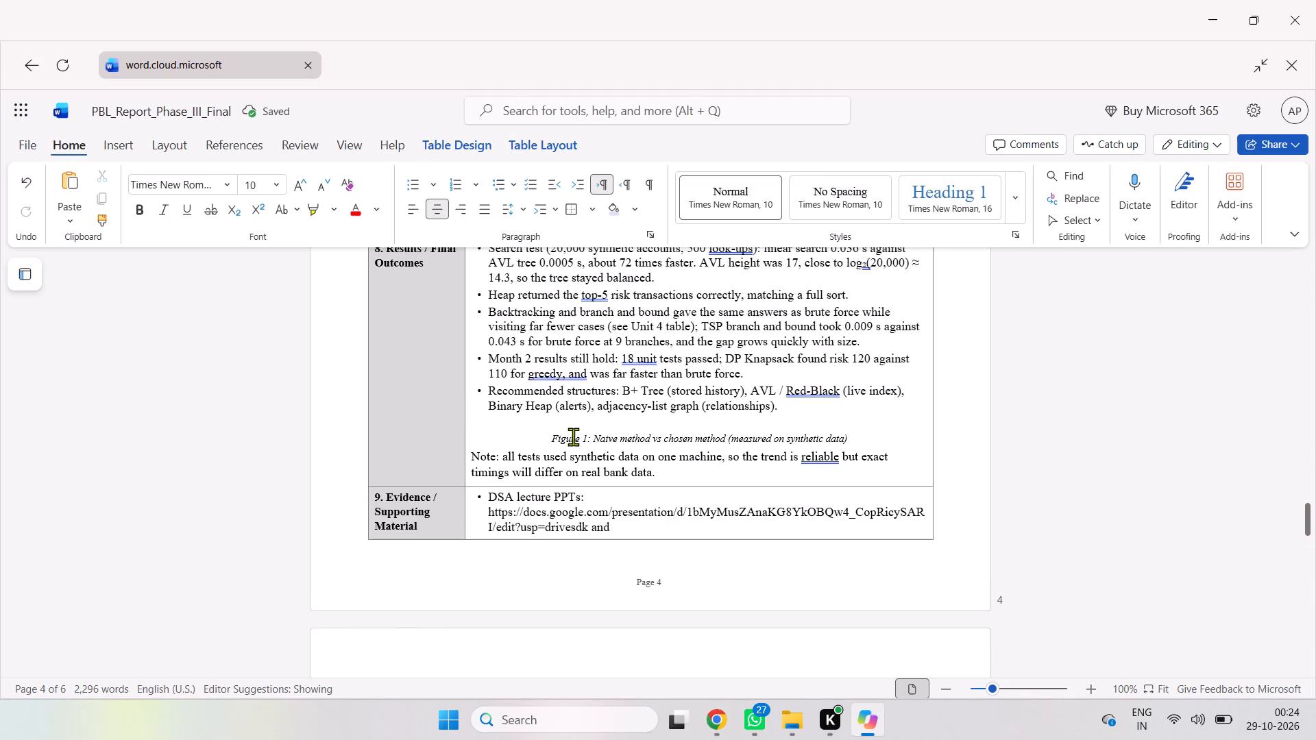
Delete the caption "Figure 1: Naive method vs chosen method (measured on synthetic data)" above the note in Results / Final Outcomes.
left_click(556, 436)
left_click_drag(551, 436, 787, 460)
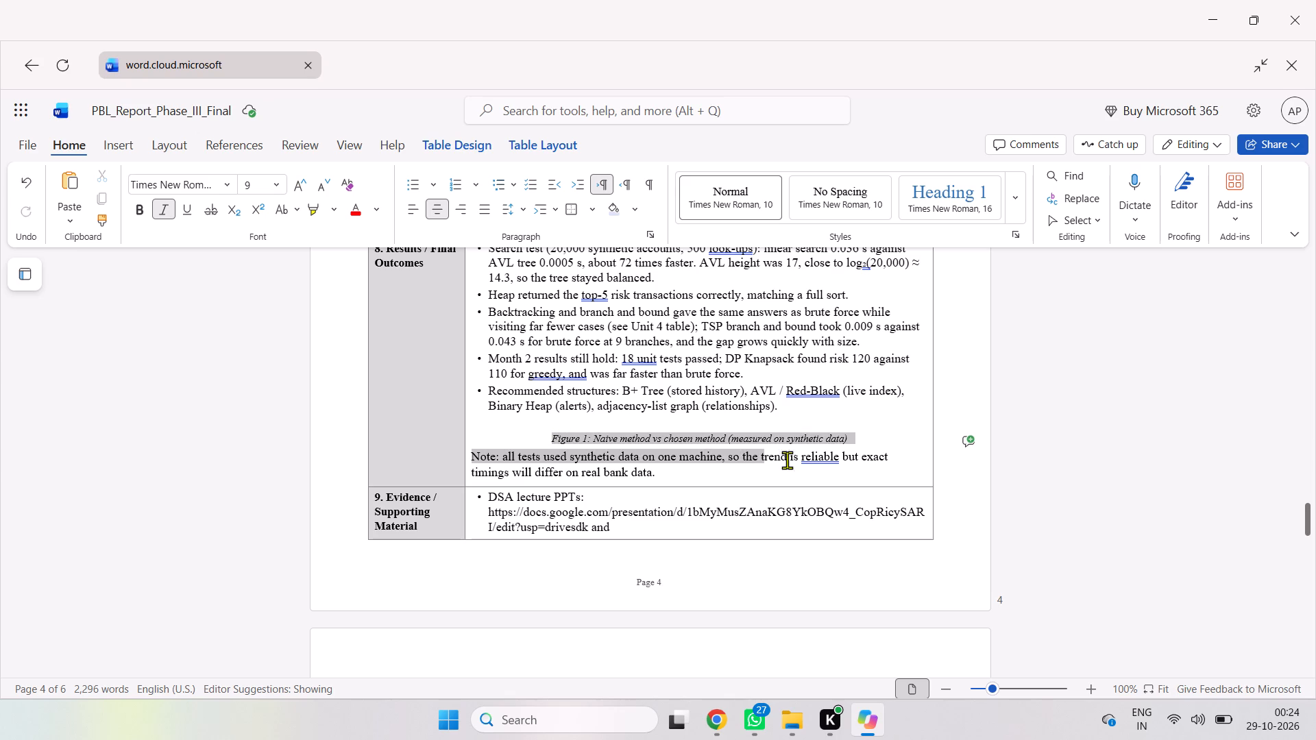
left_click_drag(787, 460, 856, 438)
key("BackSpace")
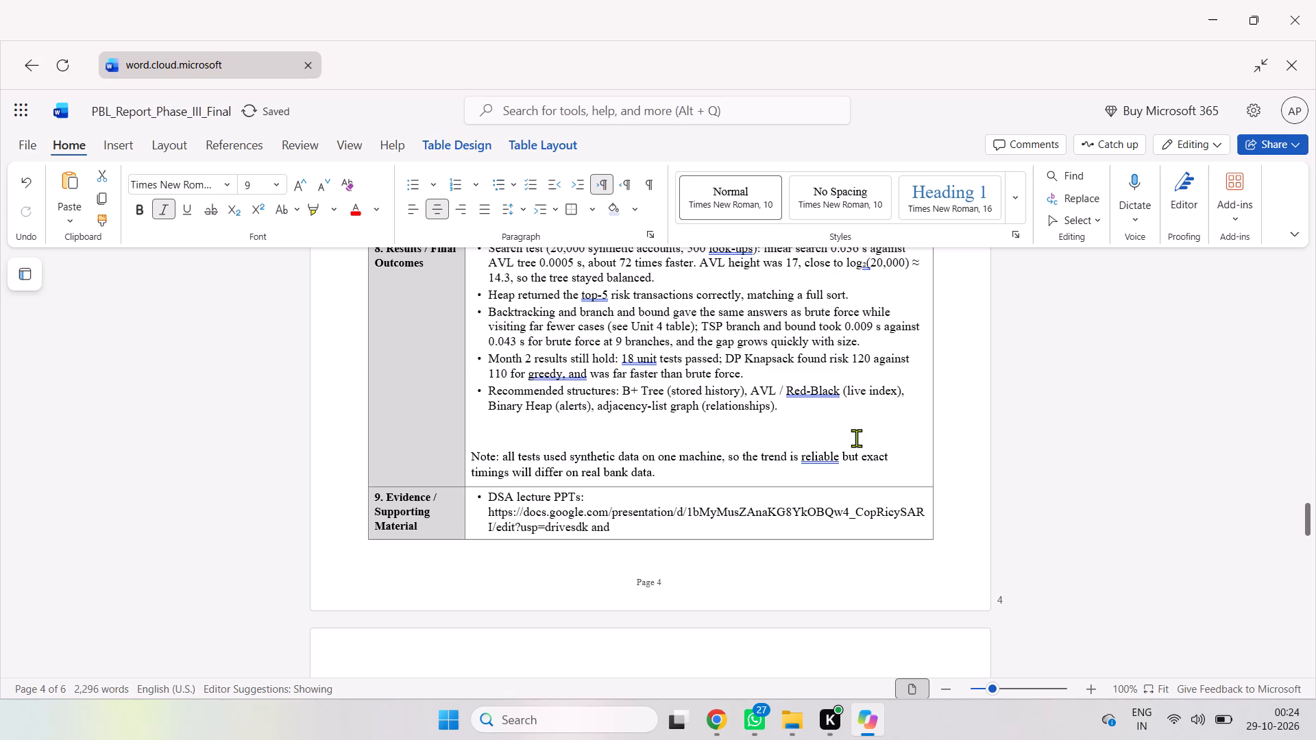
Delete the note about all tests using synthetic data on one machine at the end of Results / Final Outcomes.
scroll(605, 513, "up", 1)
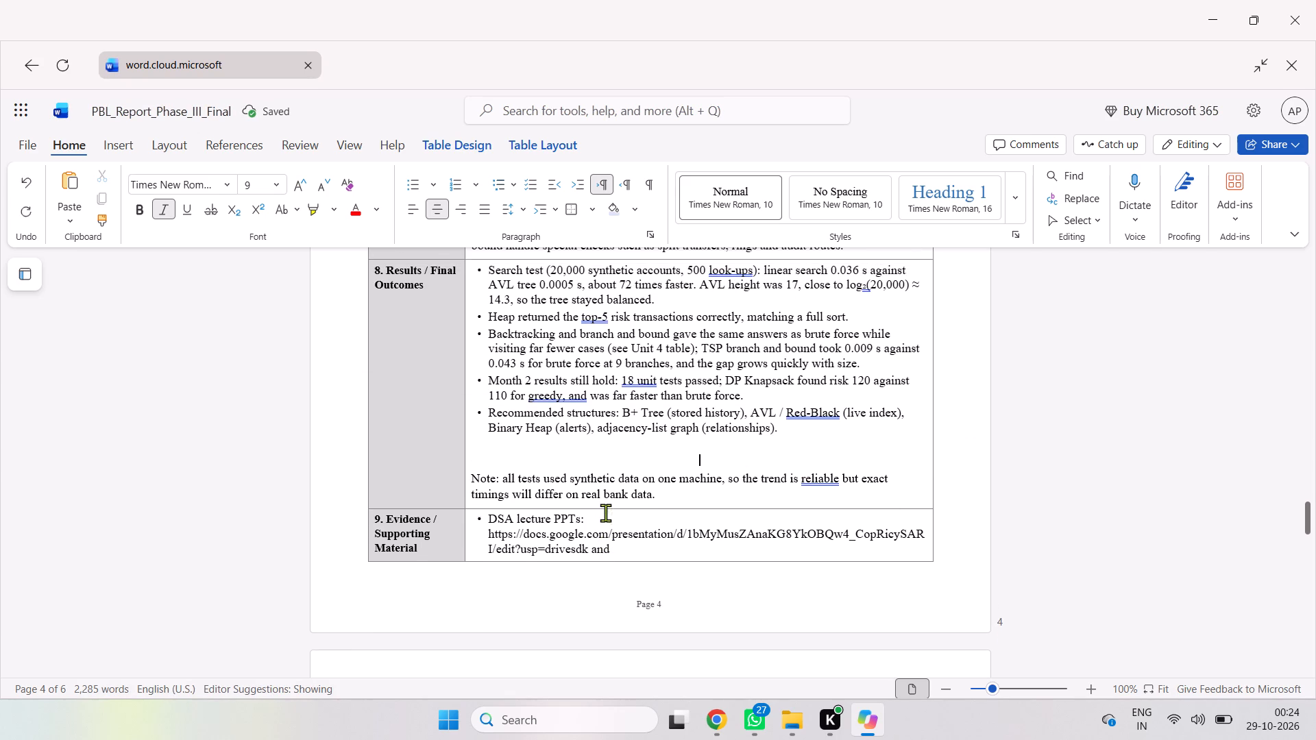
scroll(605, 513, "up", 1)
left_click_drag(468, 500, 653, 517)
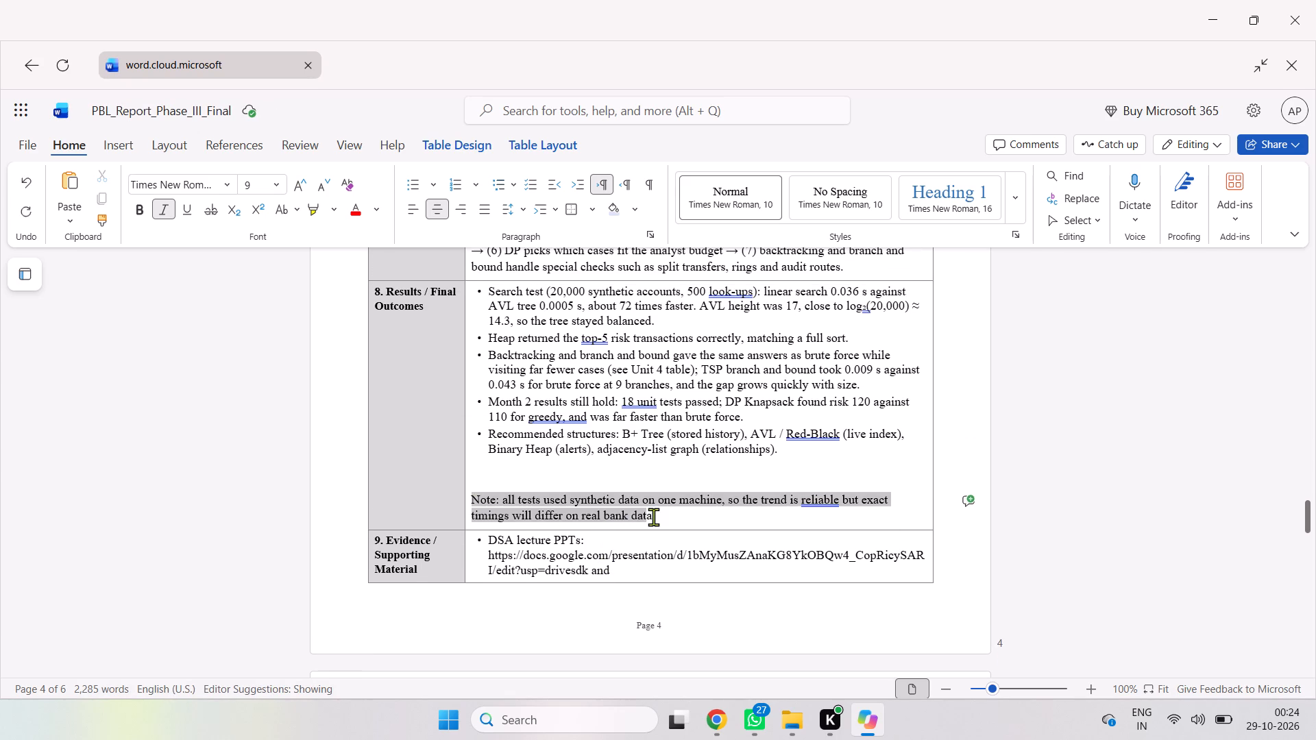
left_click_drag(653, 517, 662, 517)
key("BackSpace")
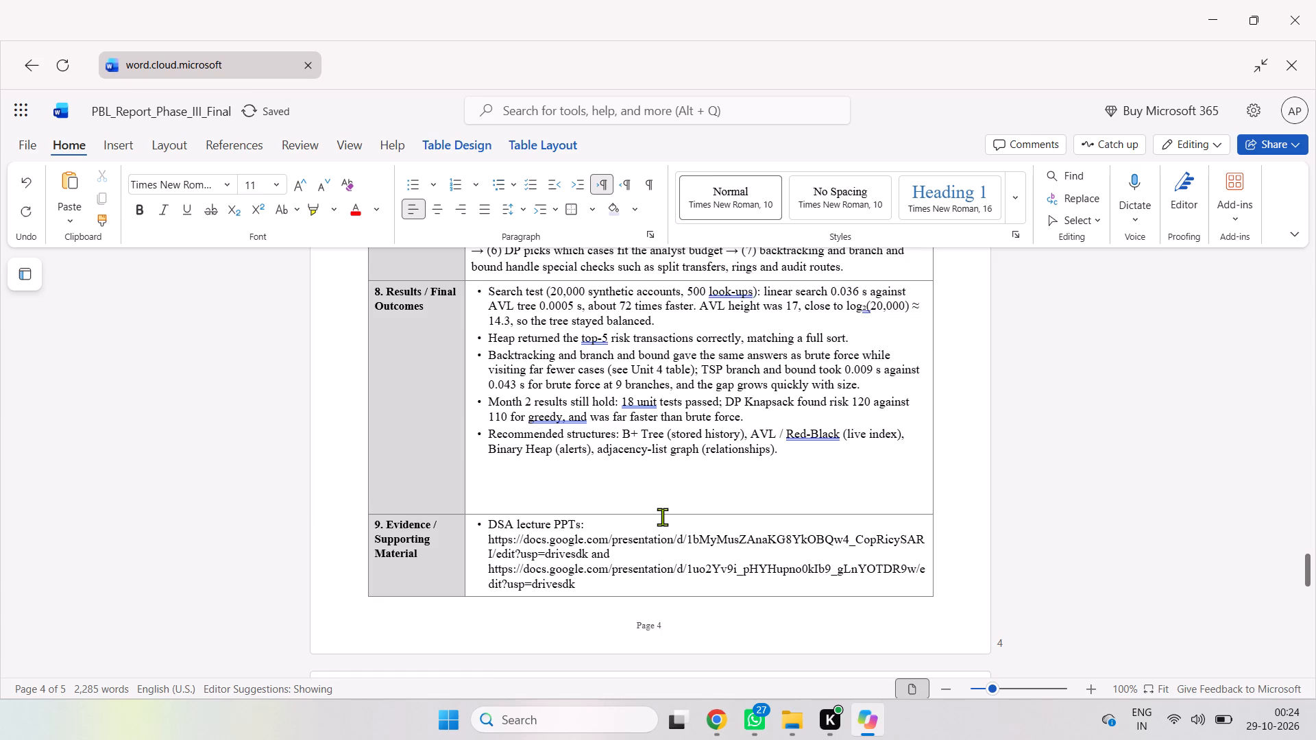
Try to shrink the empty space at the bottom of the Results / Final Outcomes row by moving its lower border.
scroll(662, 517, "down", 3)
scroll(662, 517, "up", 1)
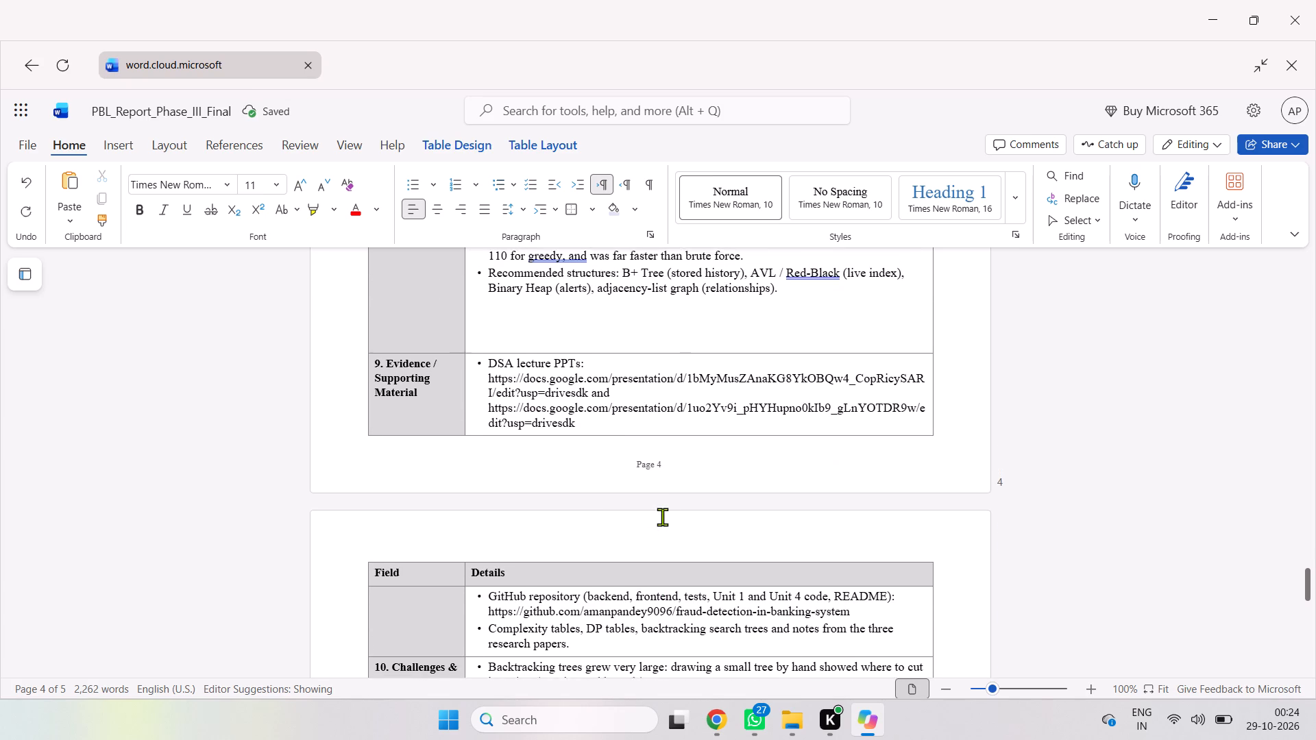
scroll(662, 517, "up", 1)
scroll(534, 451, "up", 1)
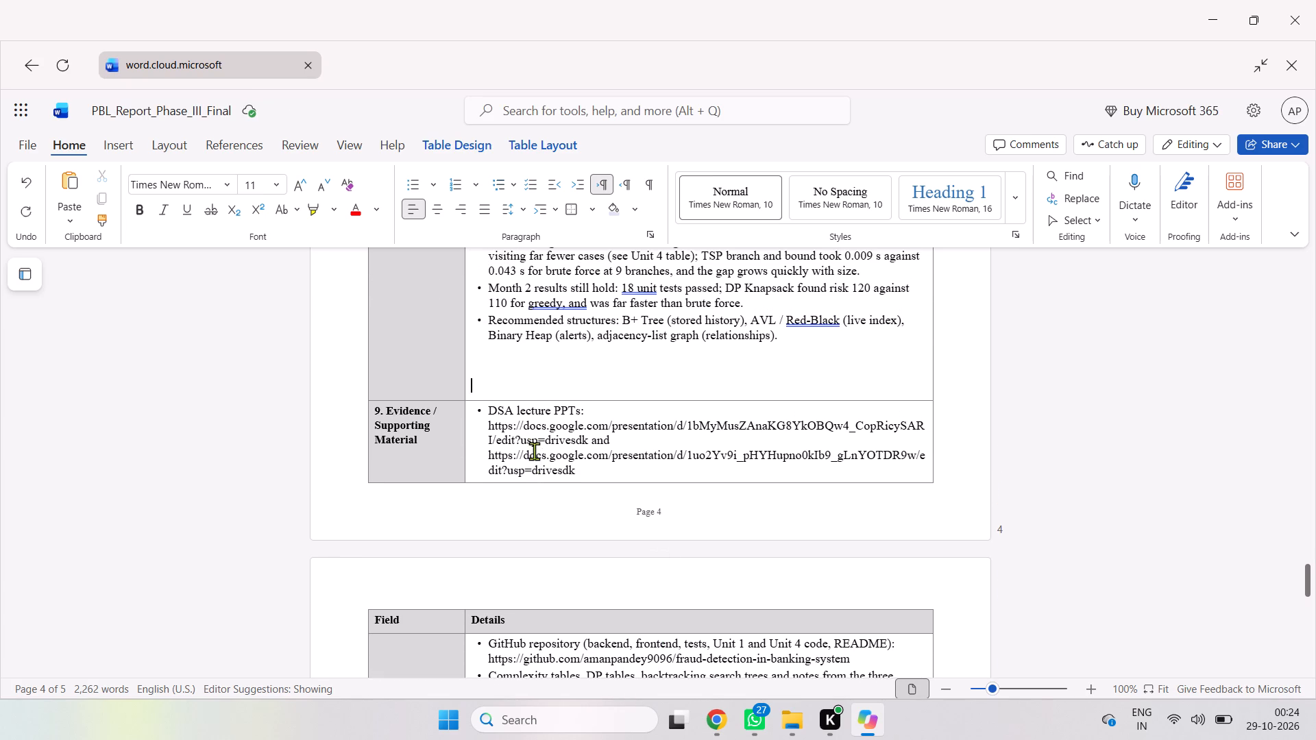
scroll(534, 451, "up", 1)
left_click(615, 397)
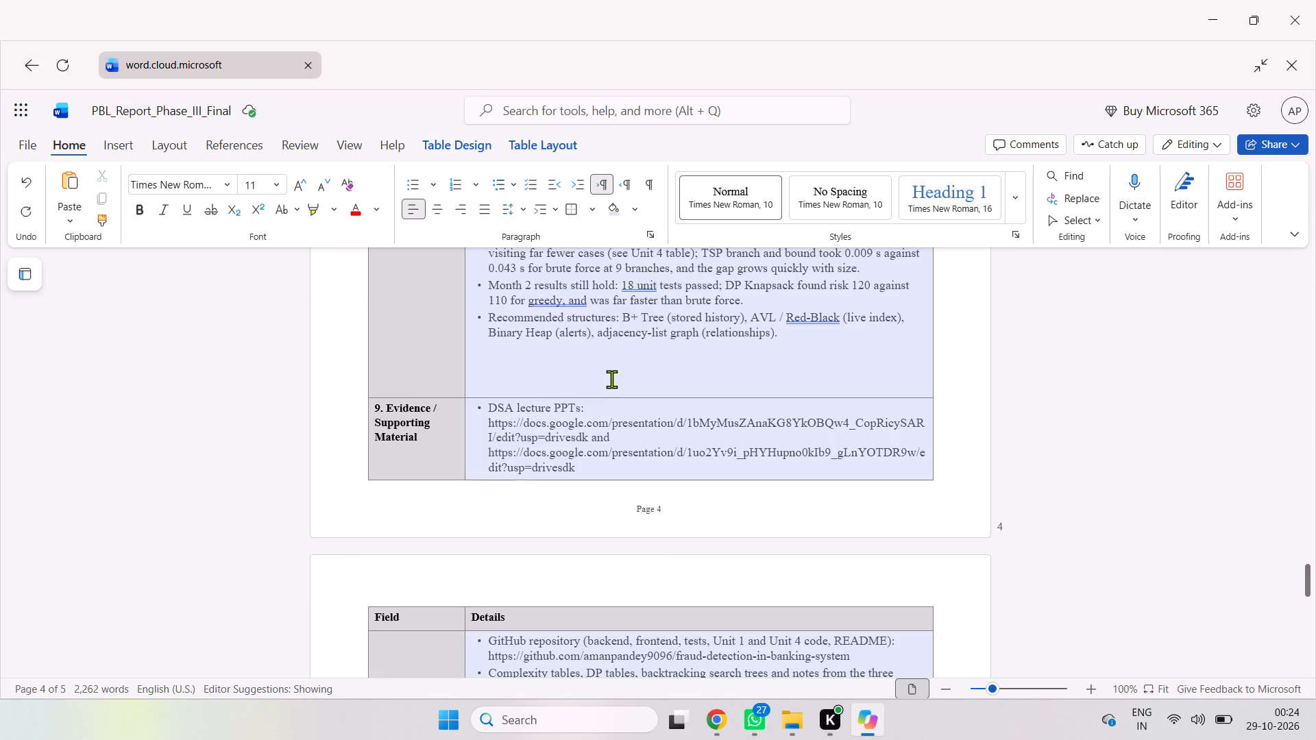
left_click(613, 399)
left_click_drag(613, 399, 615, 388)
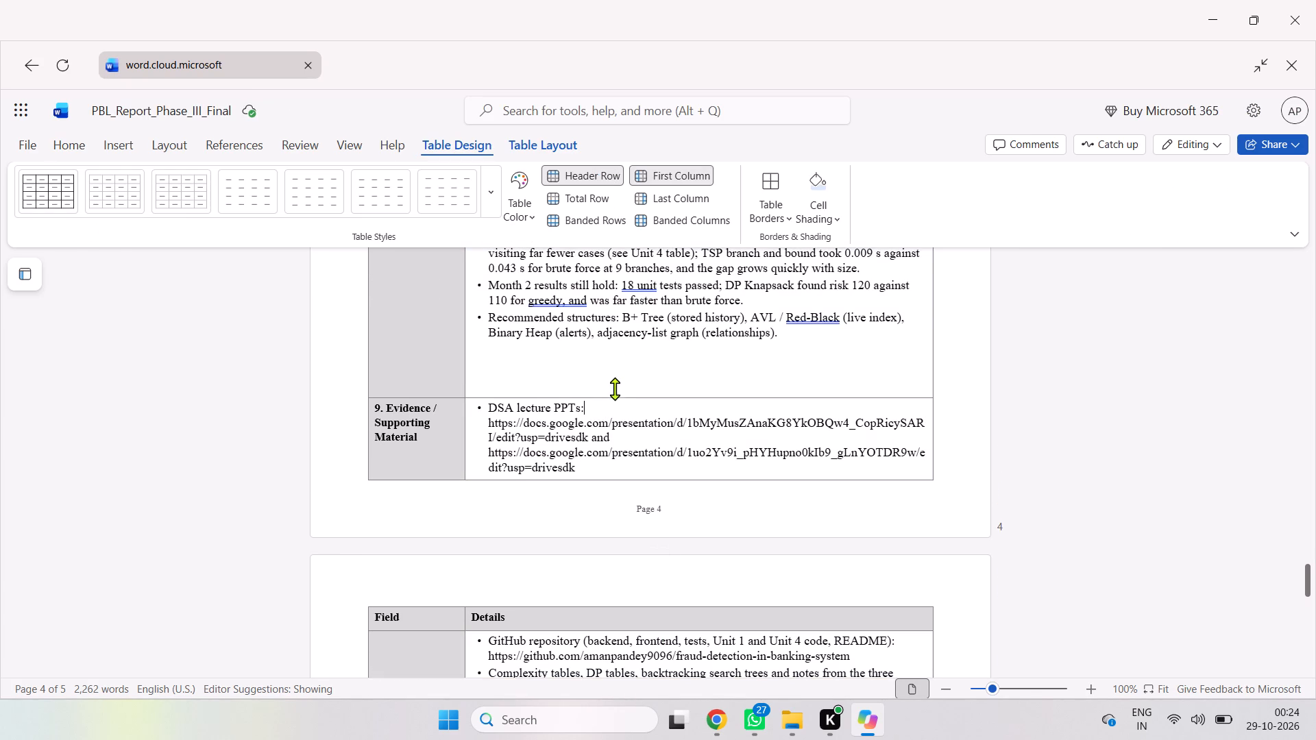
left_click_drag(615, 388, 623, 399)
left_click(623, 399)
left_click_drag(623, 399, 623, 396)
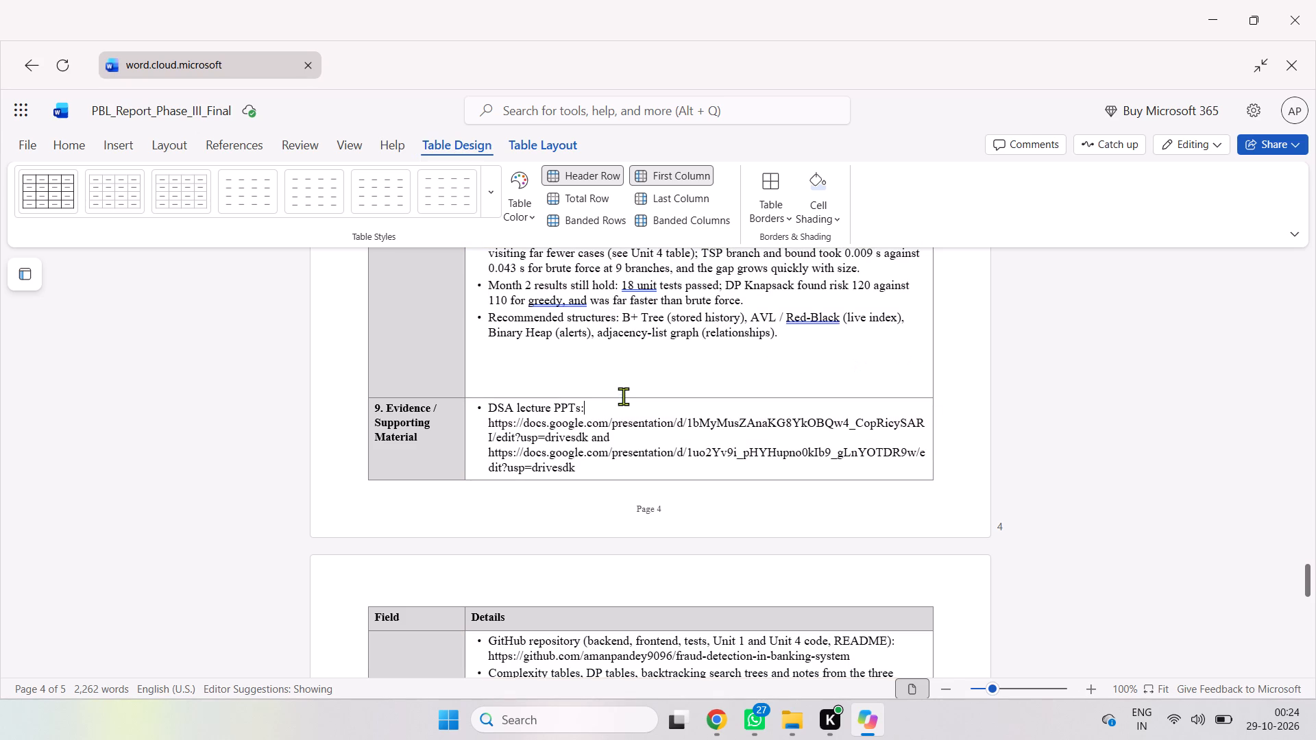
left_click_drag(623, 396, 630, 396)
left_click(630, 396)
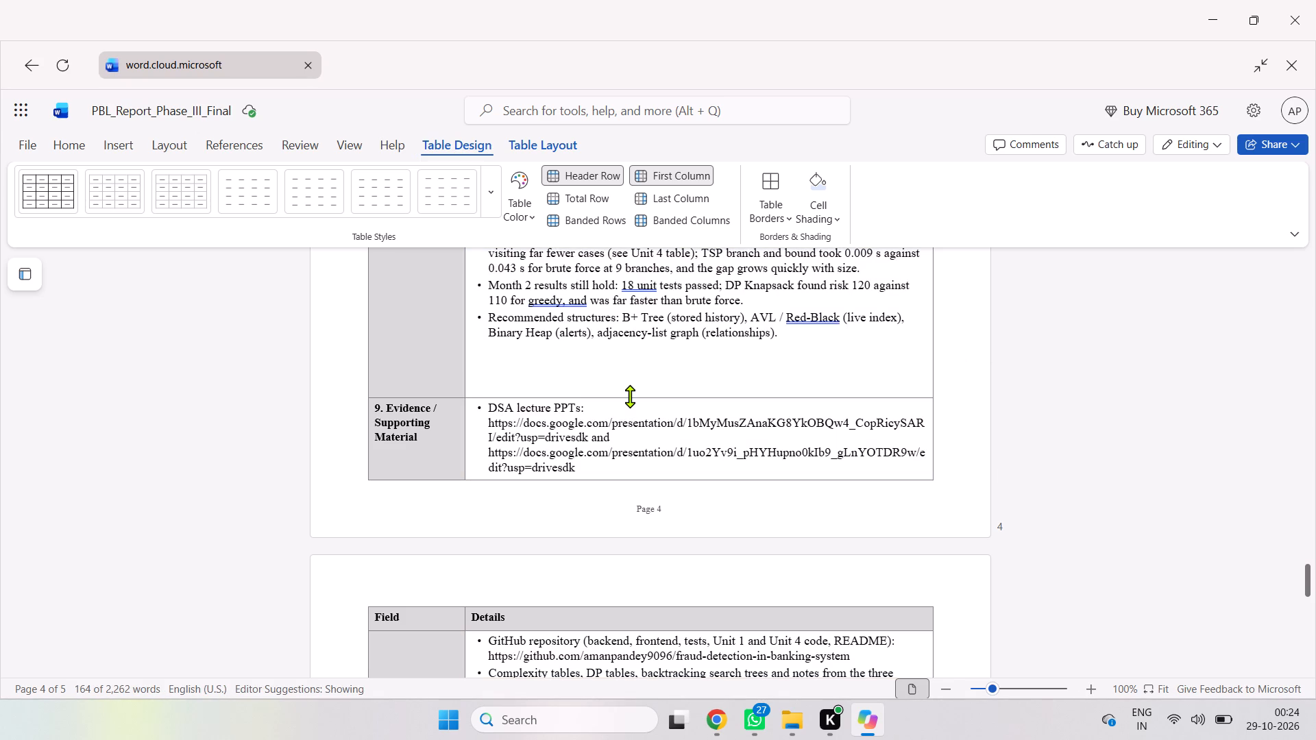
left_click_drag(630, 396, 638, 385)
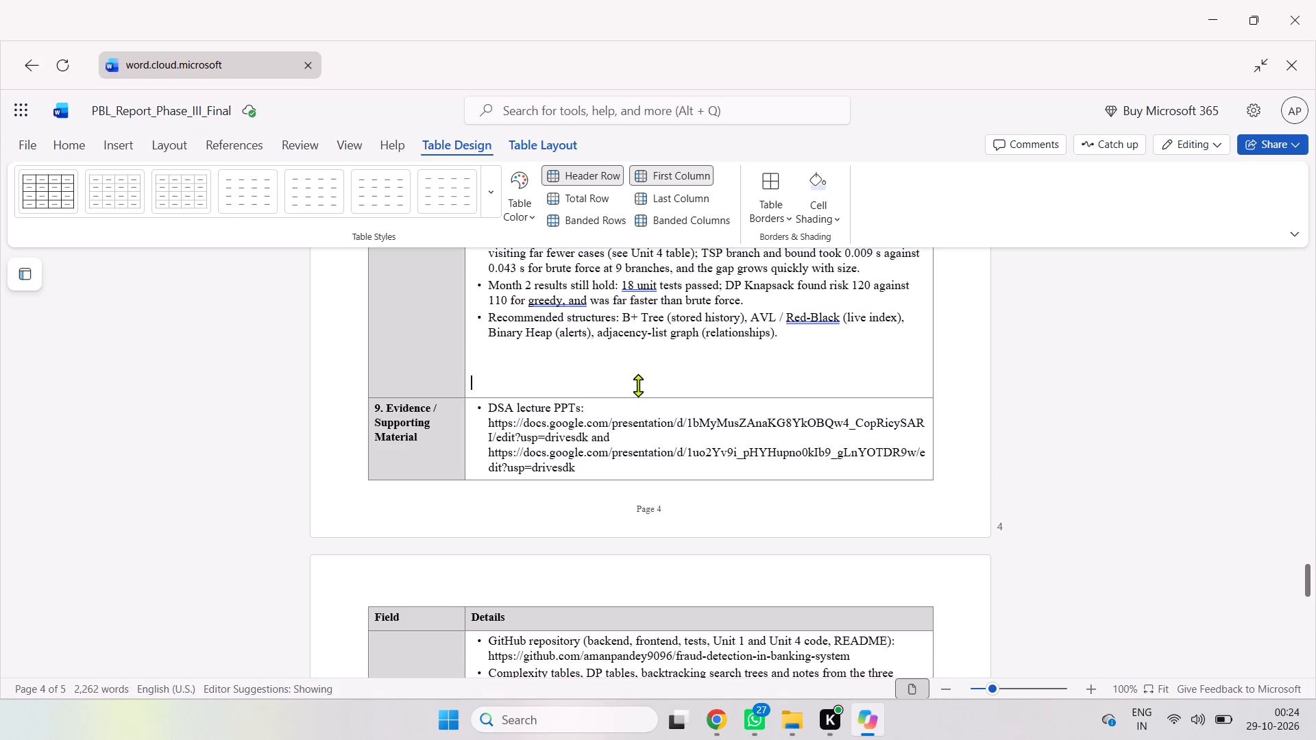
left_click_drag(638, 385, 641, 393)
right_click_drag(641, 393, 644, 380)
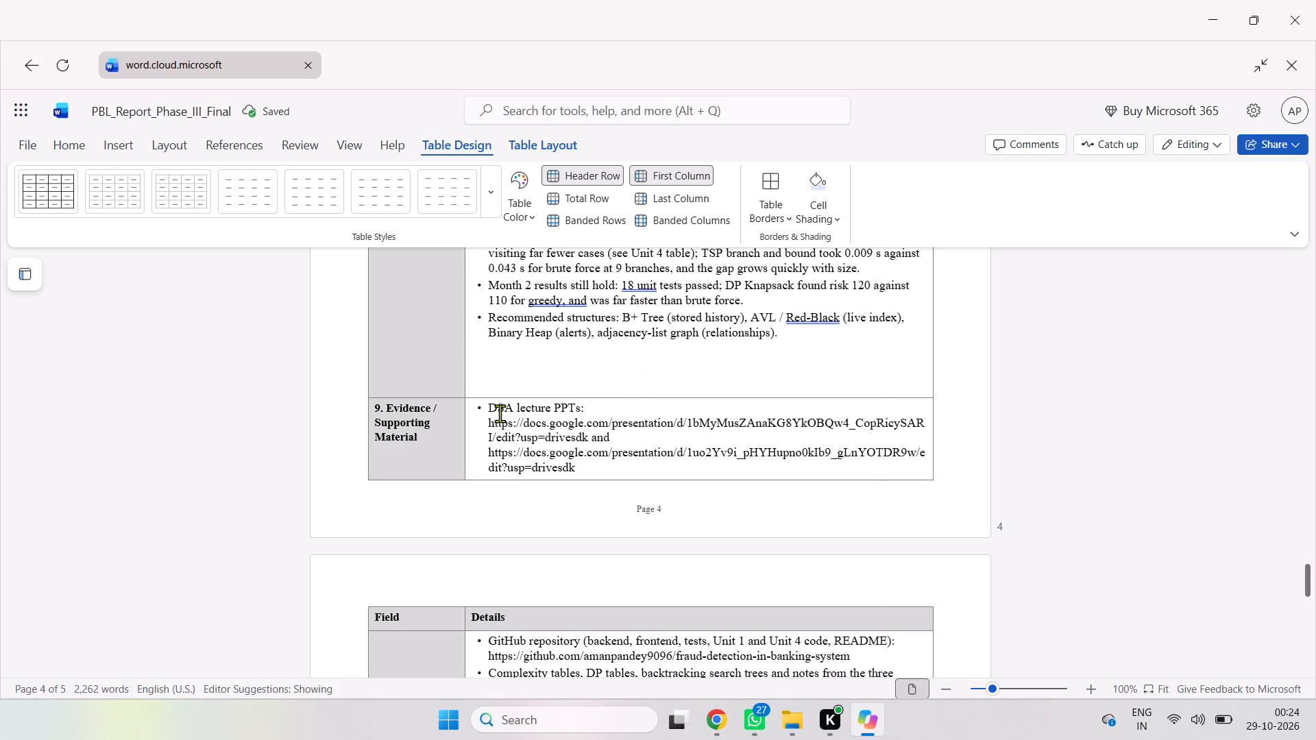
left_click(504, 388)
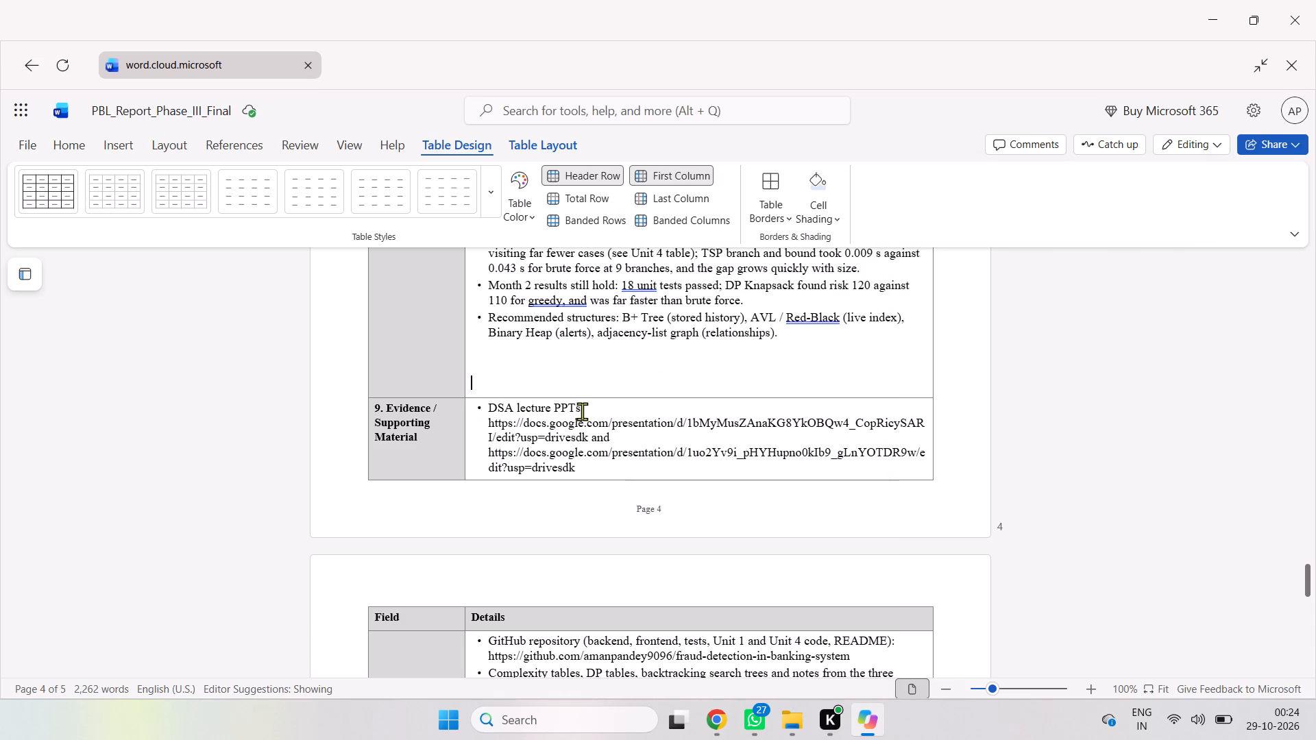
Turn the first DSA lecture PPTs address in Evidence / Supporting Material into a live link by copying it and pasting it over itself.
left_click_drag(487, 422, 594, 433)
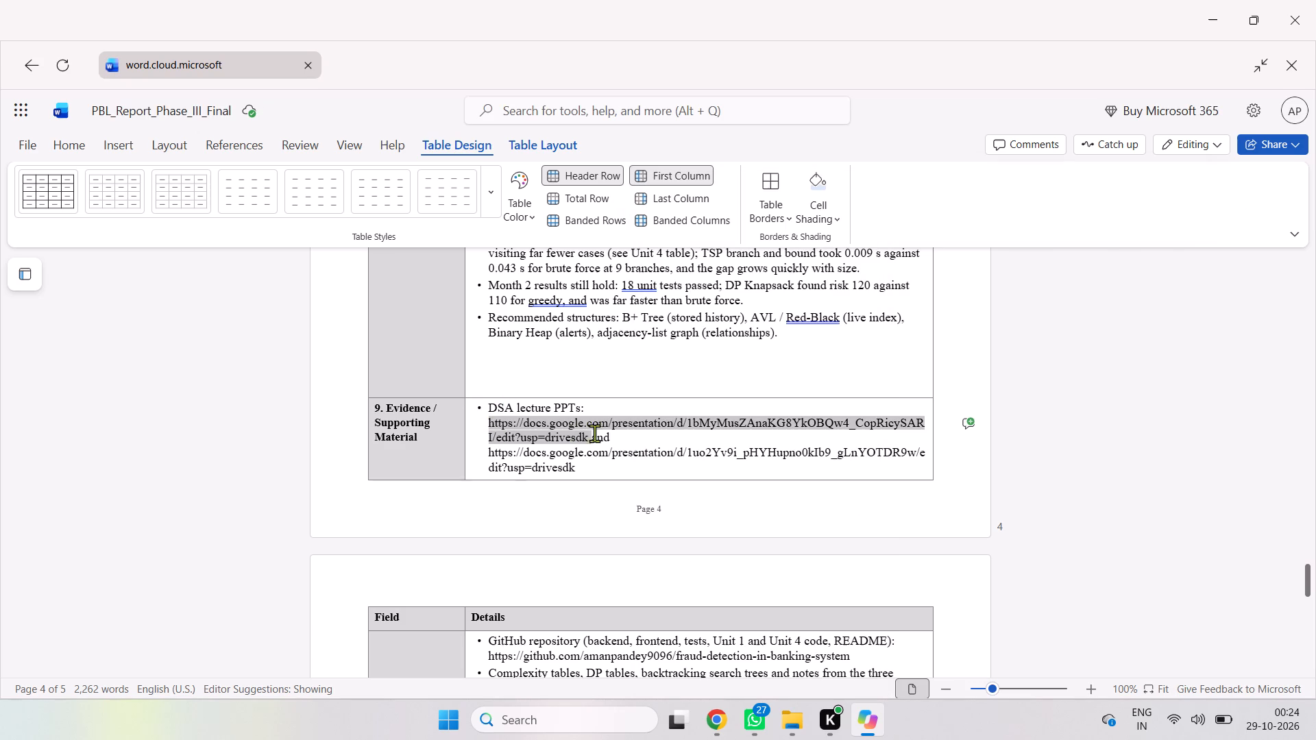
left_click_drag(594, 433, 601, 434)
left_click_drag(601, 434, 589, 436)
left_click_drag(589, 436, 589, 436)
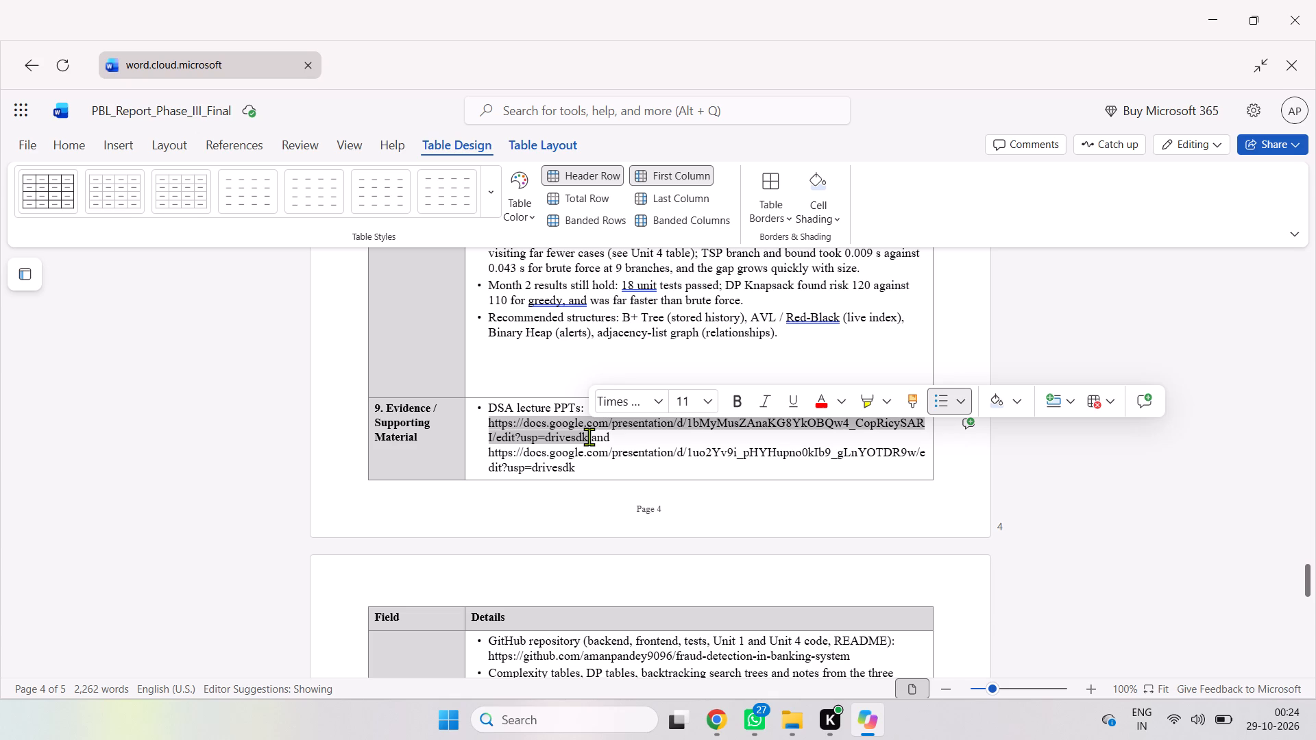
key("ctrl+c")
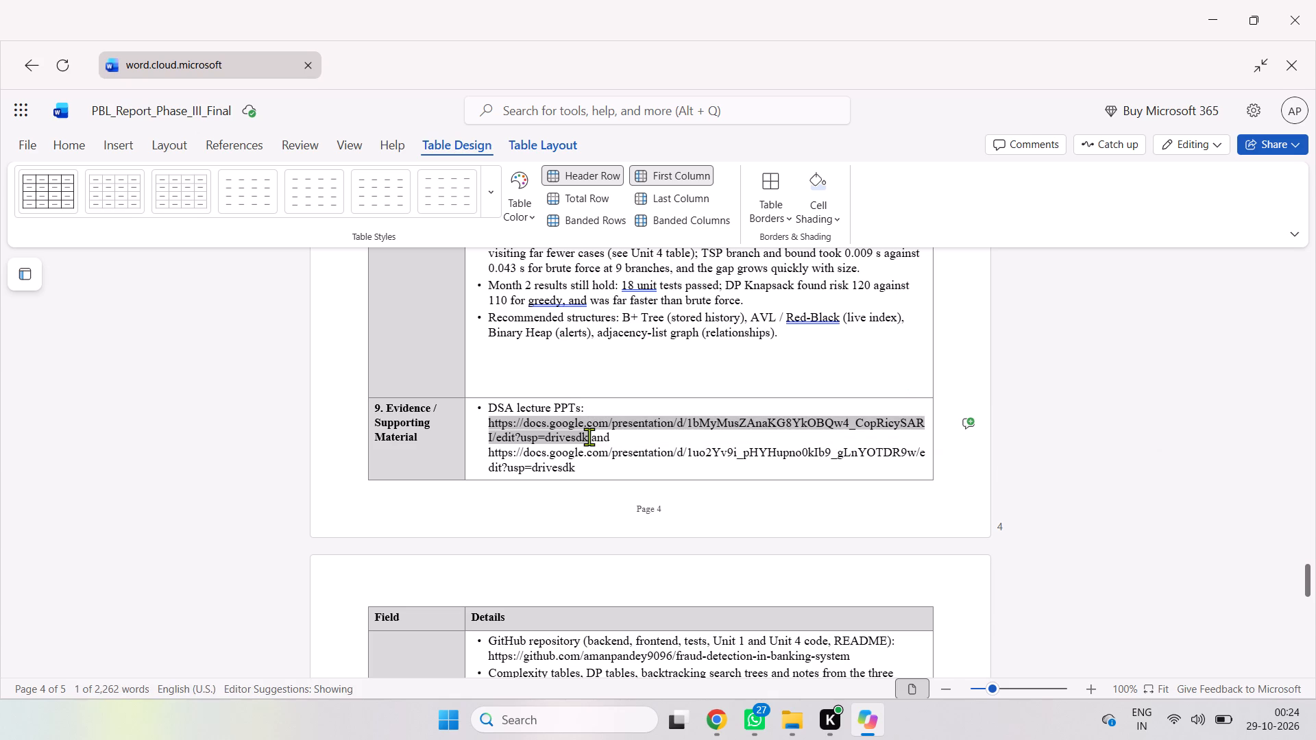
left_click(589, 436)
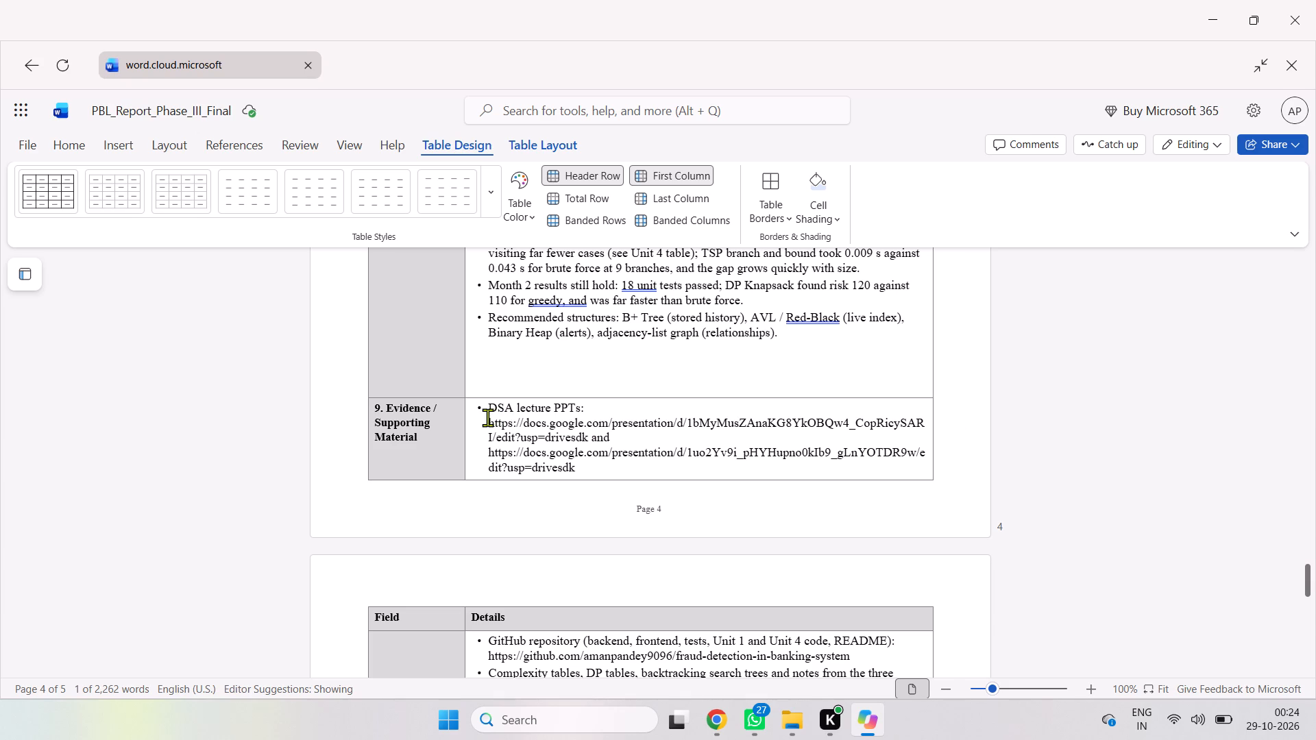
left_click_drag(487, 420, 583, 434)
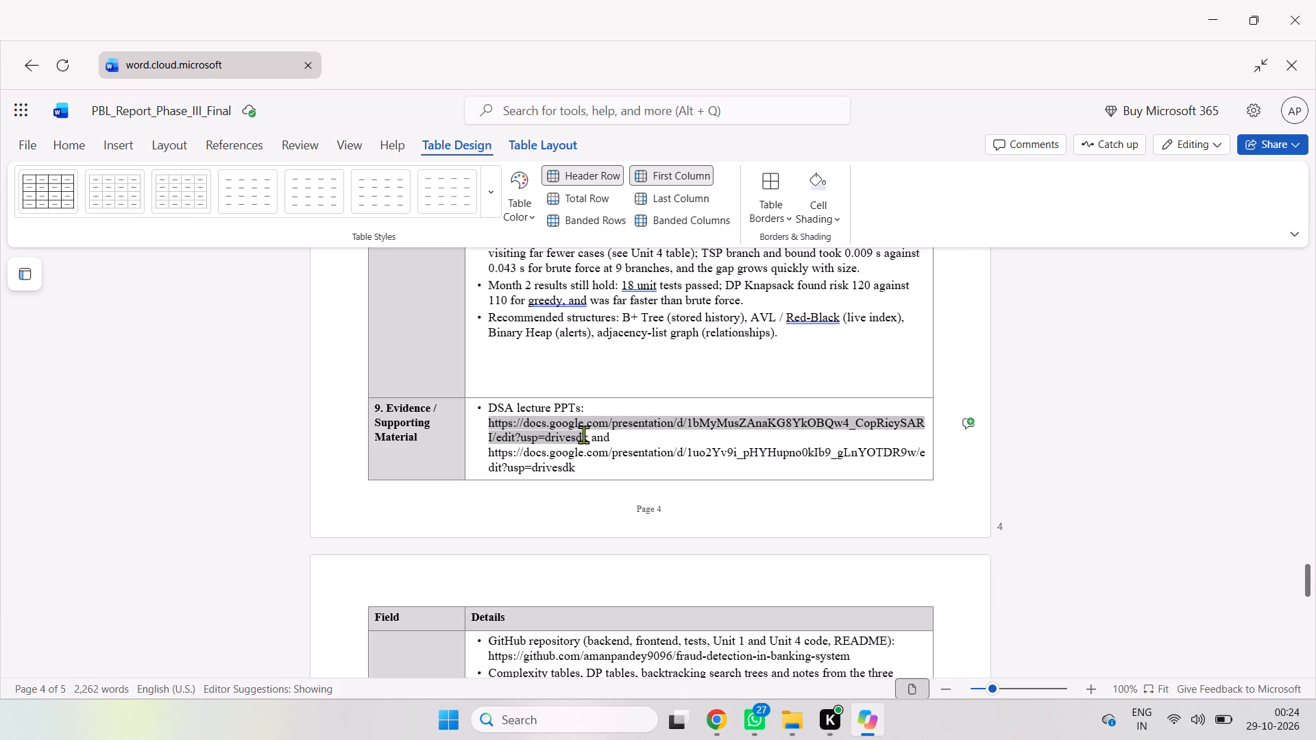
left_click_drag(583, 434, 589, 436)
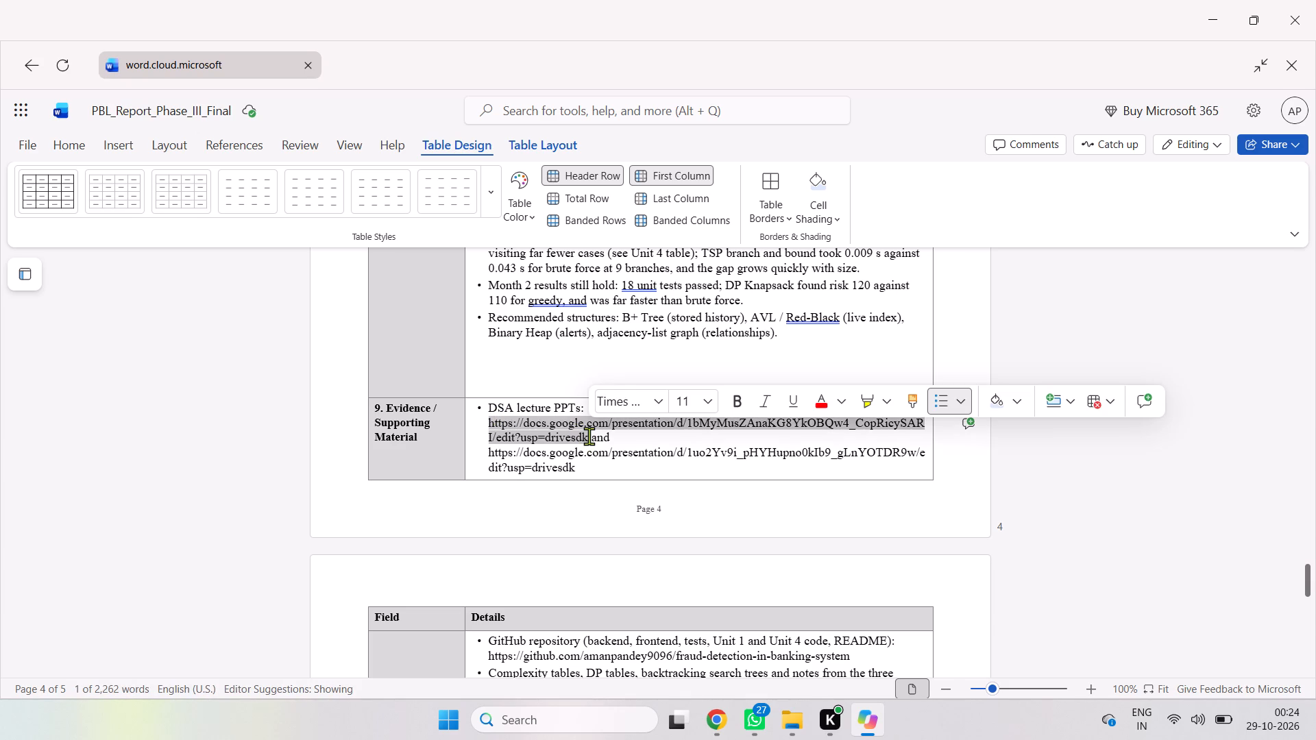
key("ctrl+v")
Delete the word "and" between the two DSA lecture PPTs links.
left_click(616, 439)
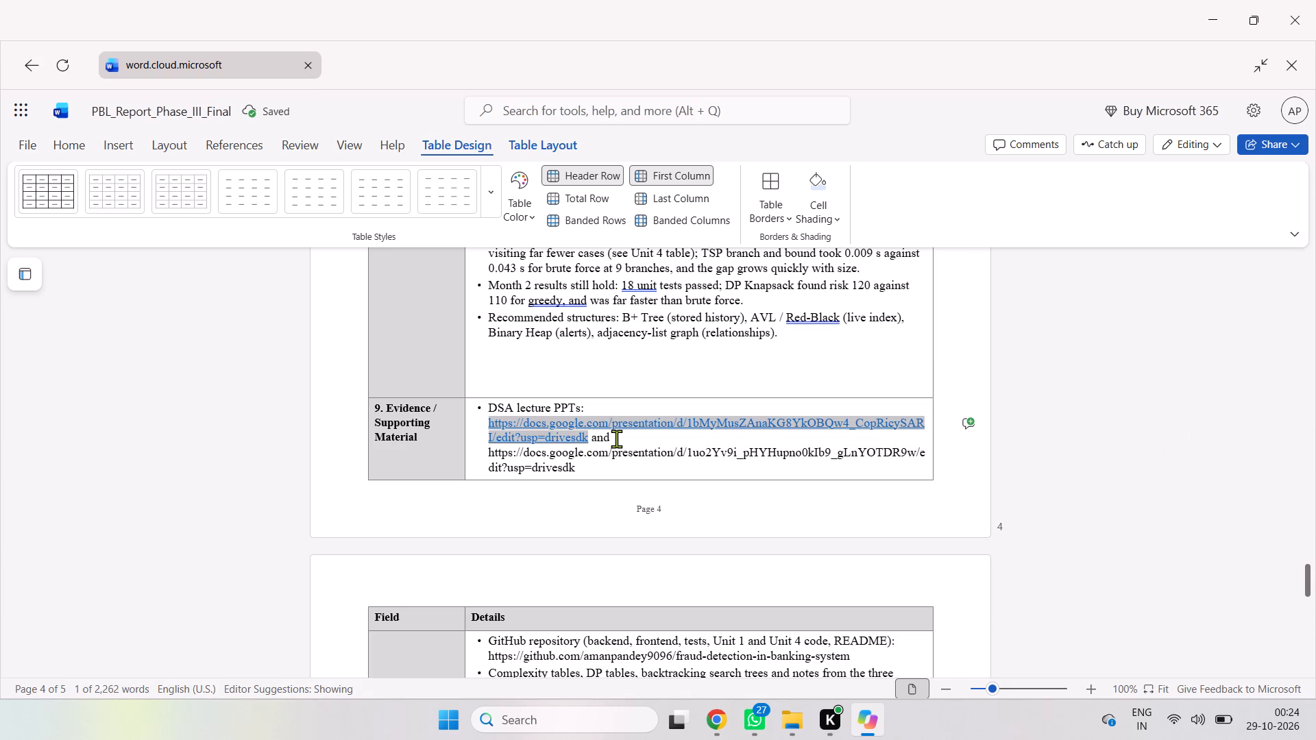
key("BackSpace")
key("BackSpace")
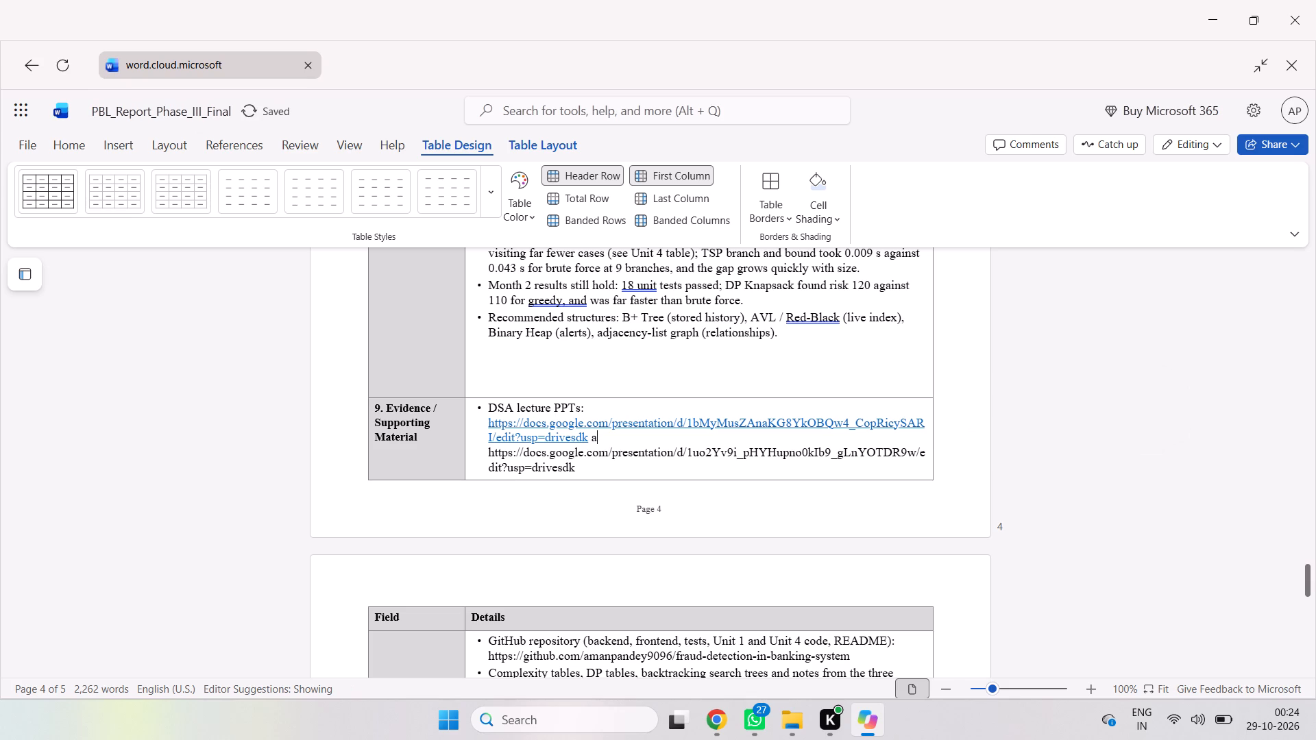
key("BackSpace")
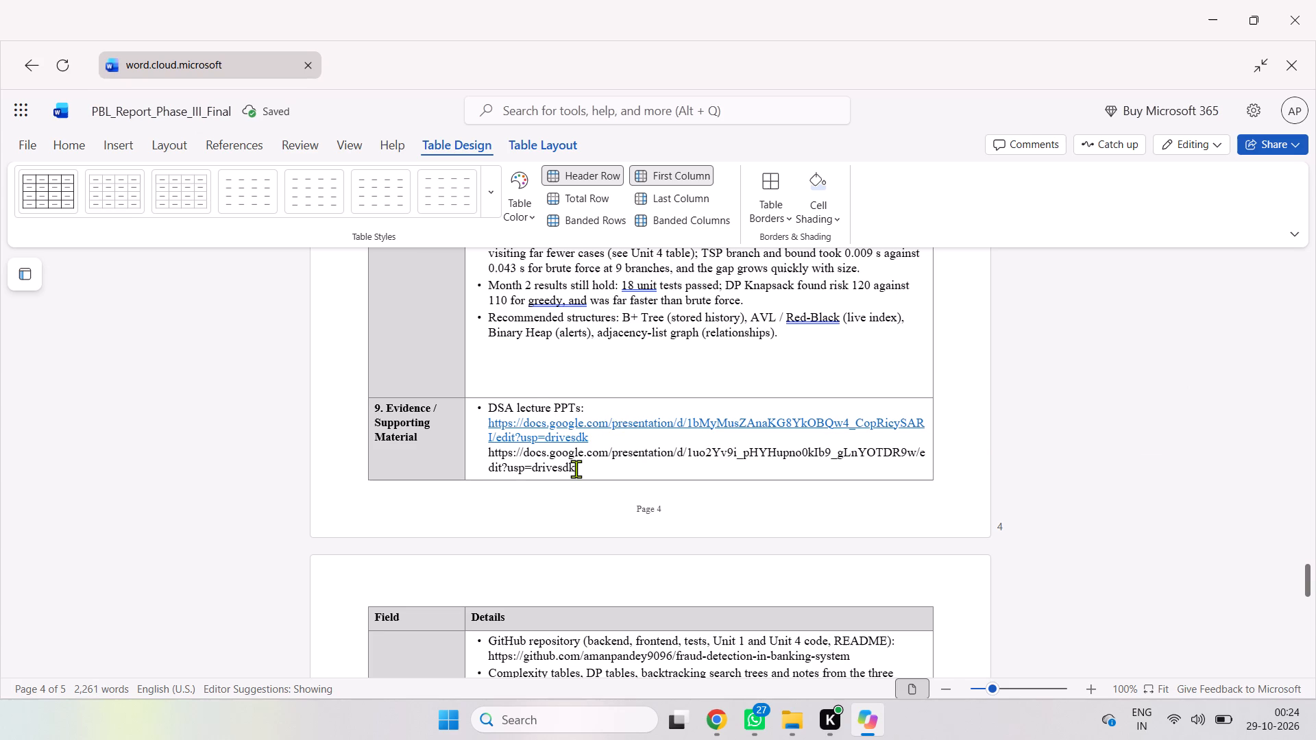
Turn the second DSA lecture PPTs address into a live link by copying it and pasting it over itself.
scroll(576, 469, "down", 2)
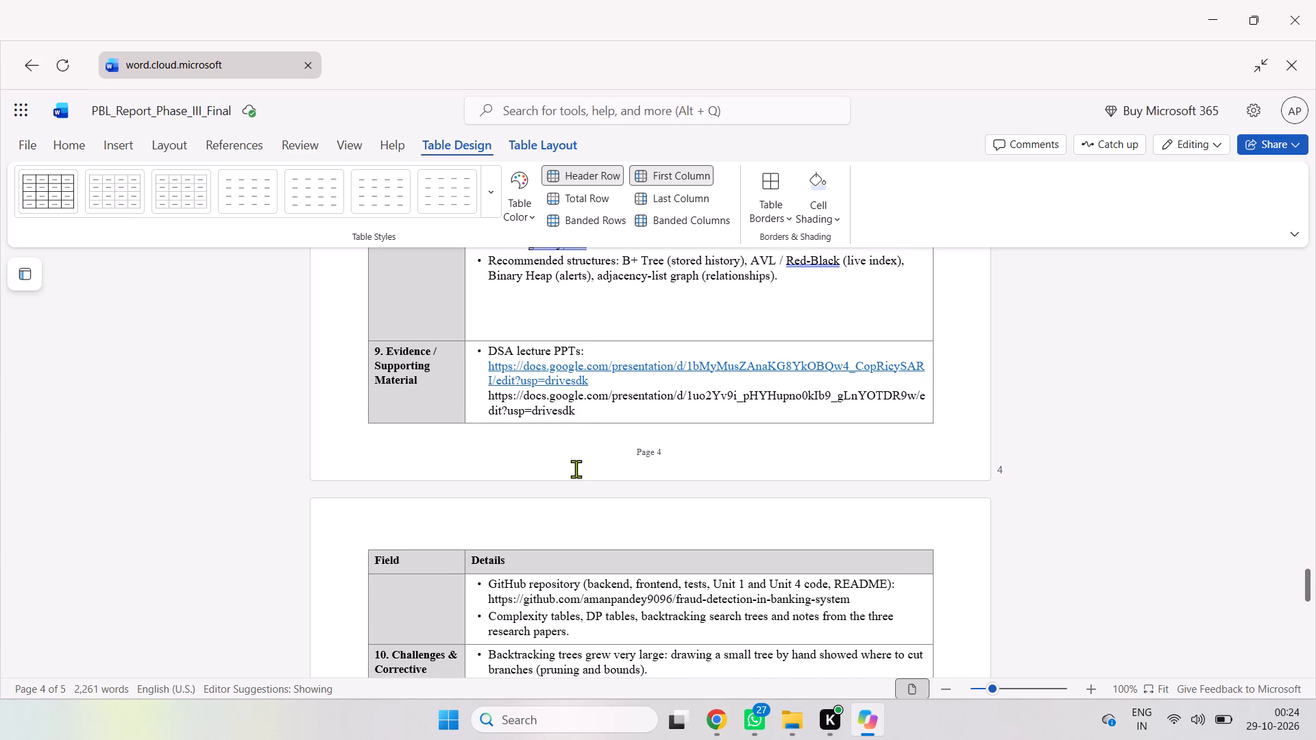
scroll(576, 469, "down", 1)
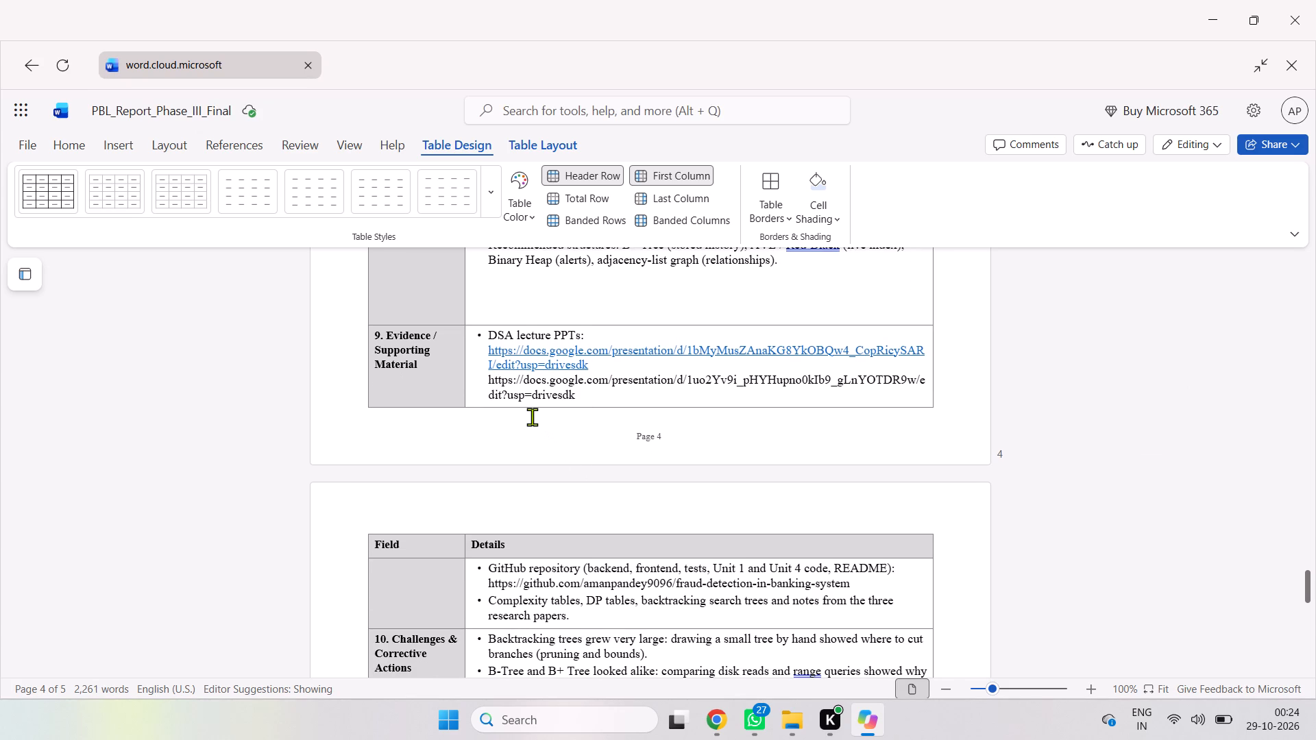
left_click_drag(489, 381, 575, 401)
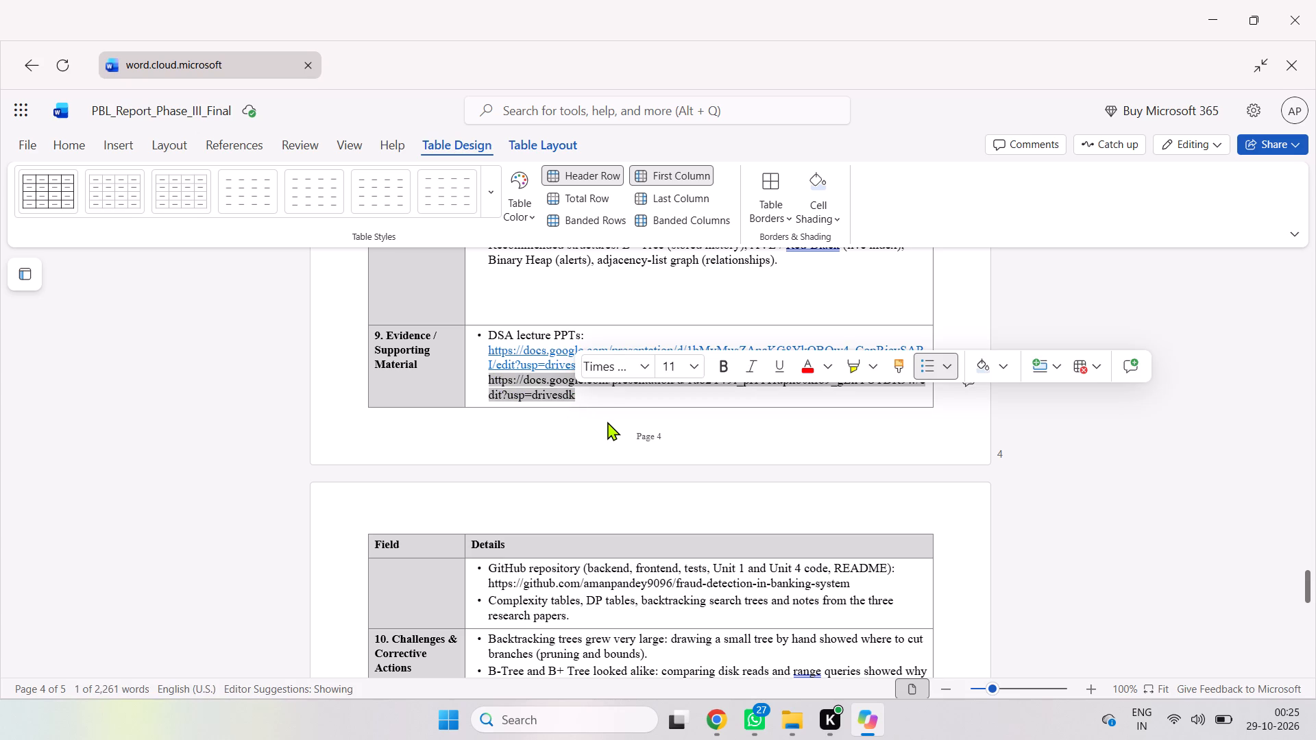
key("ctrl+c")
key("ctrl+v")
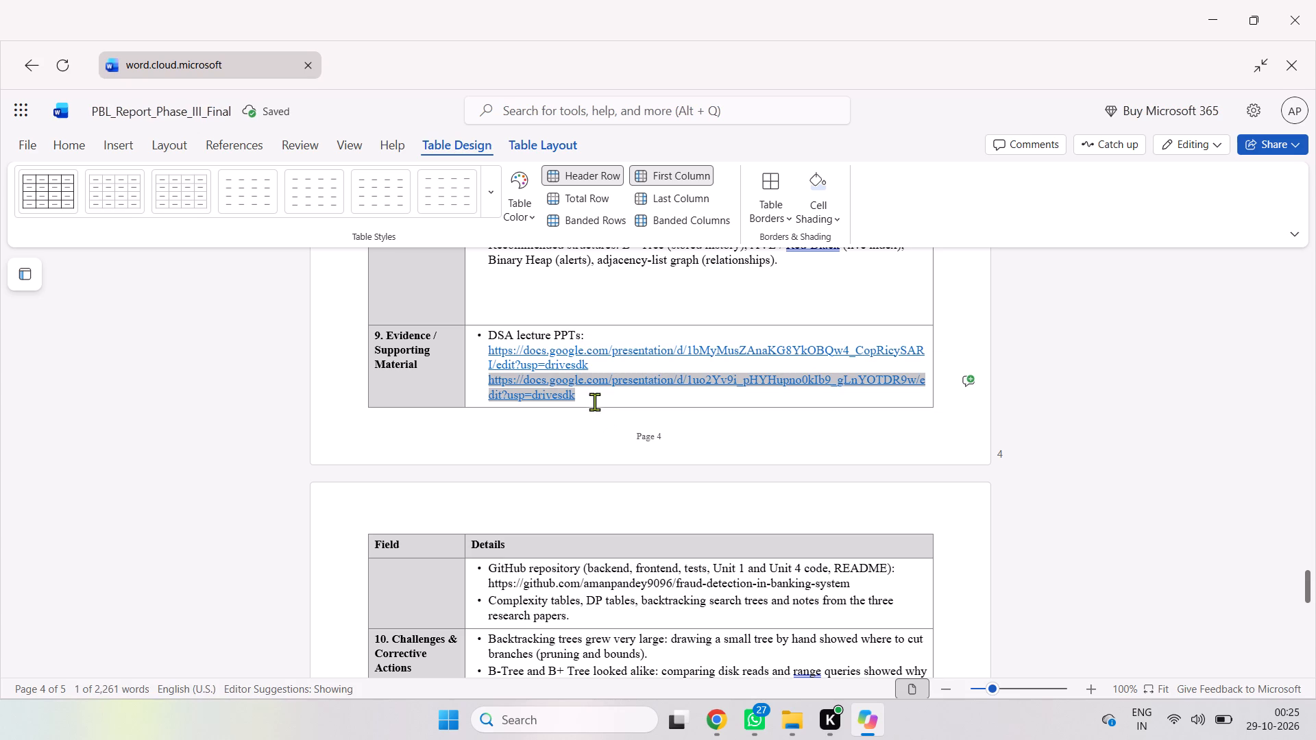
left_click(592, 397)
Make the label "GitHub repository (backend, frontend, tests, Unit 1 and Unit 4 code, README):" bold.
scroll(592, 397, "down", 2)
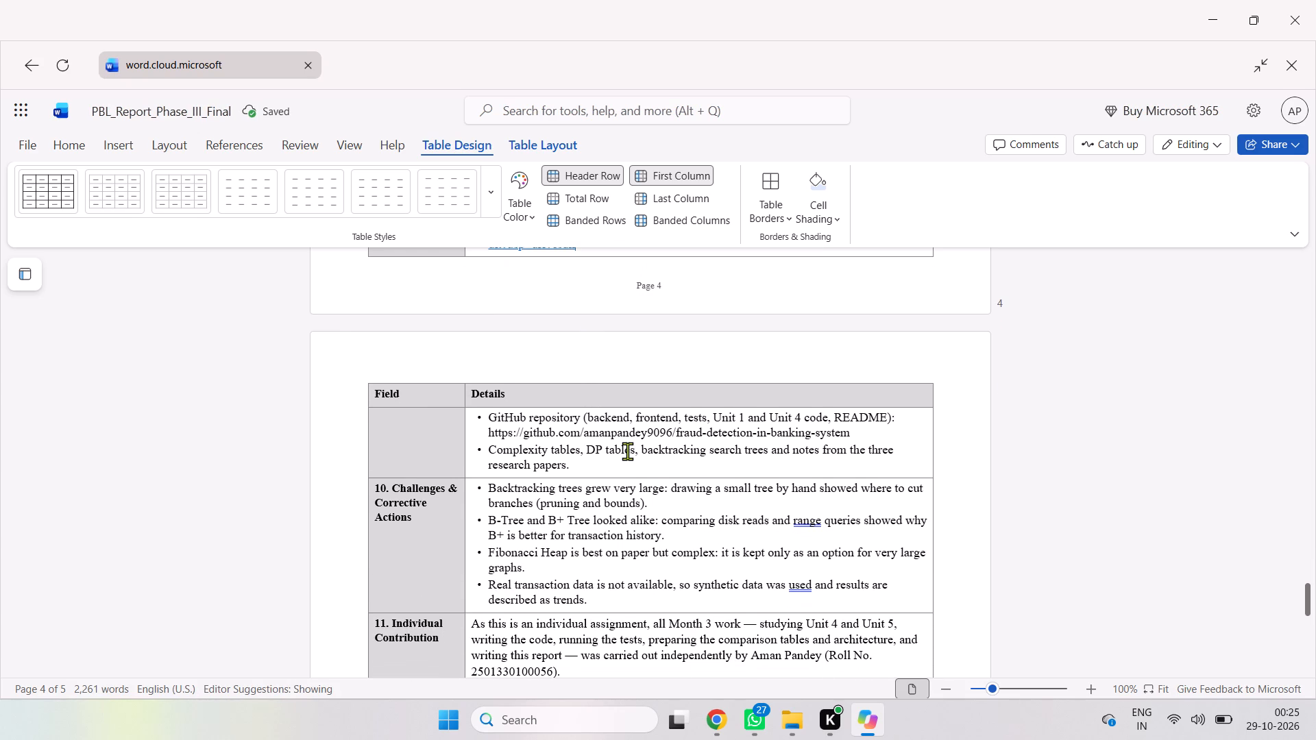
scroll(627, 451, "down", 1)
left_click_drag(488, 393, 872, 399)
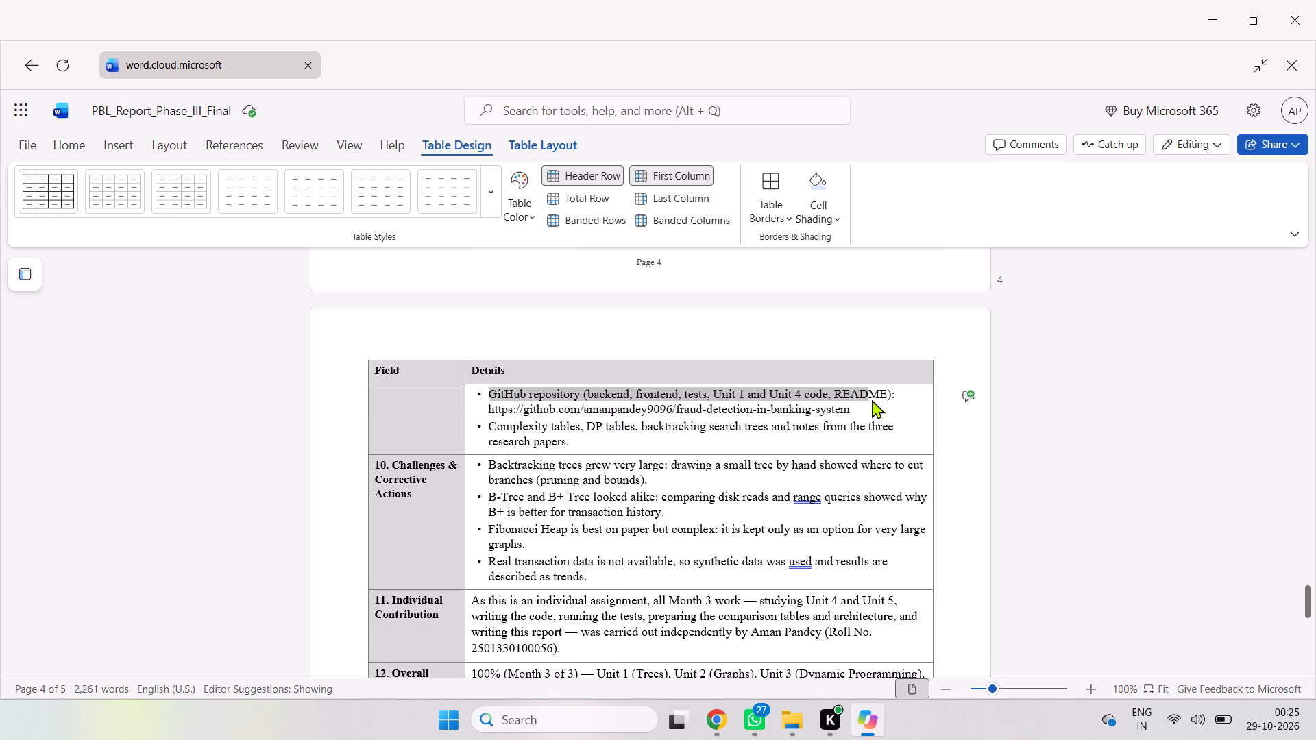
left_click_drag(872, 399, 895, 398)
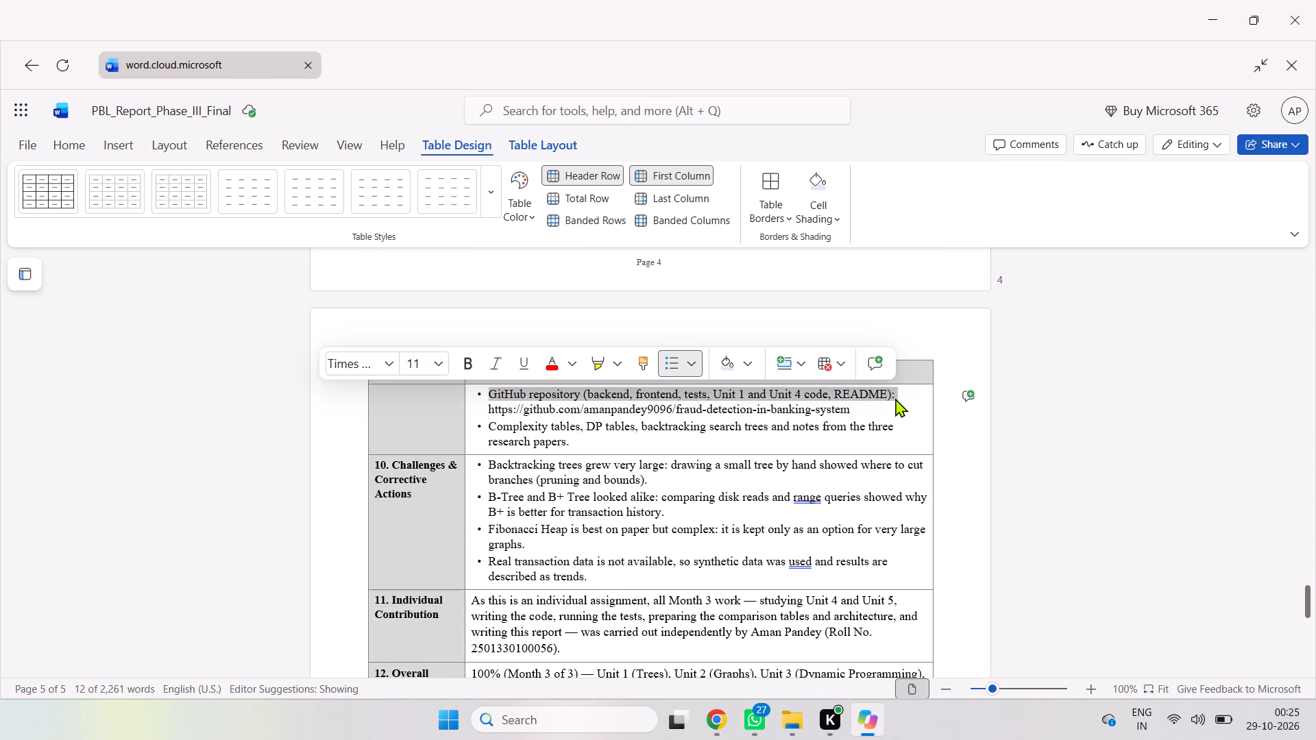
left_click(473, 365)
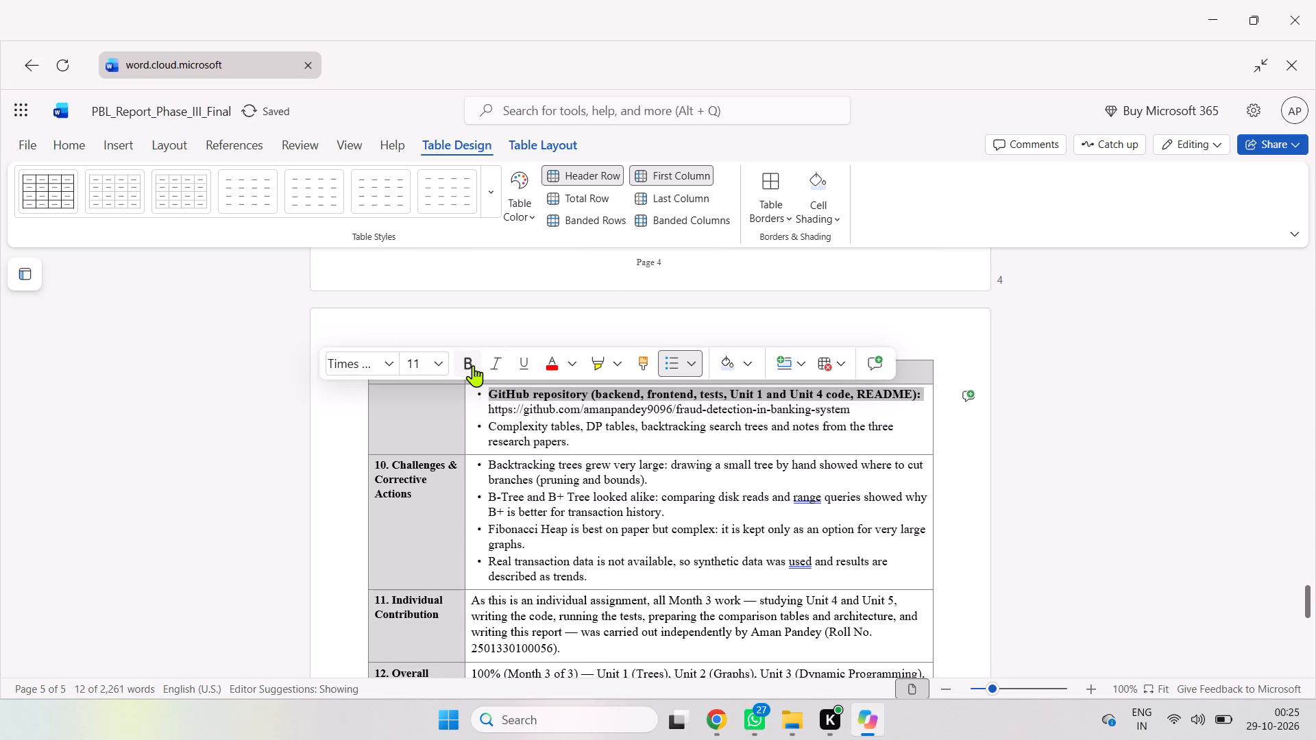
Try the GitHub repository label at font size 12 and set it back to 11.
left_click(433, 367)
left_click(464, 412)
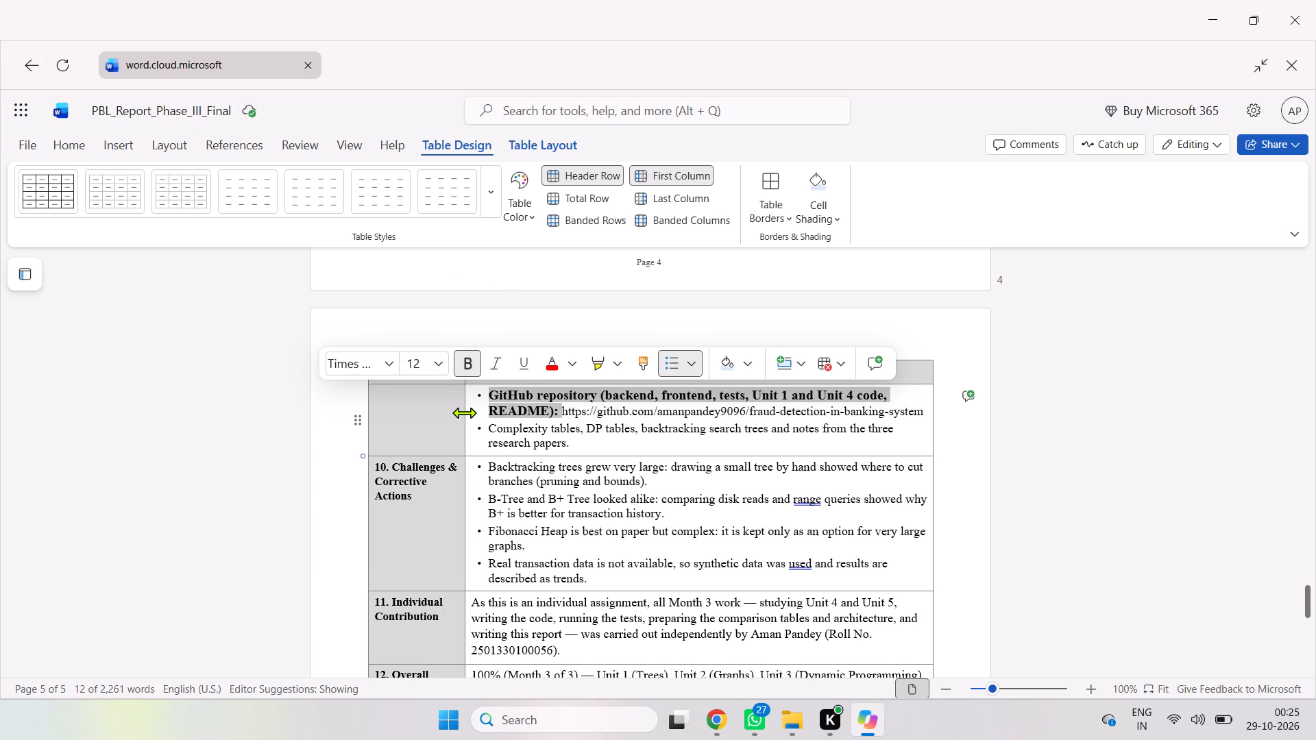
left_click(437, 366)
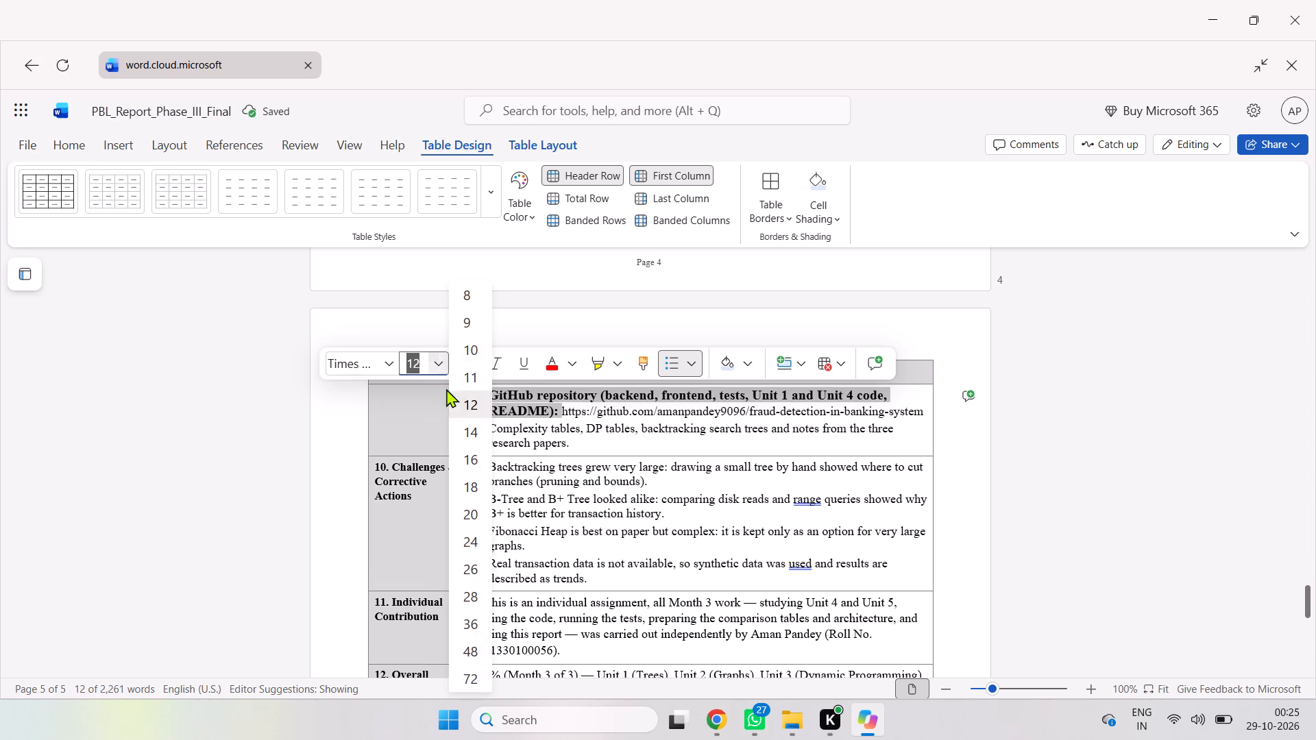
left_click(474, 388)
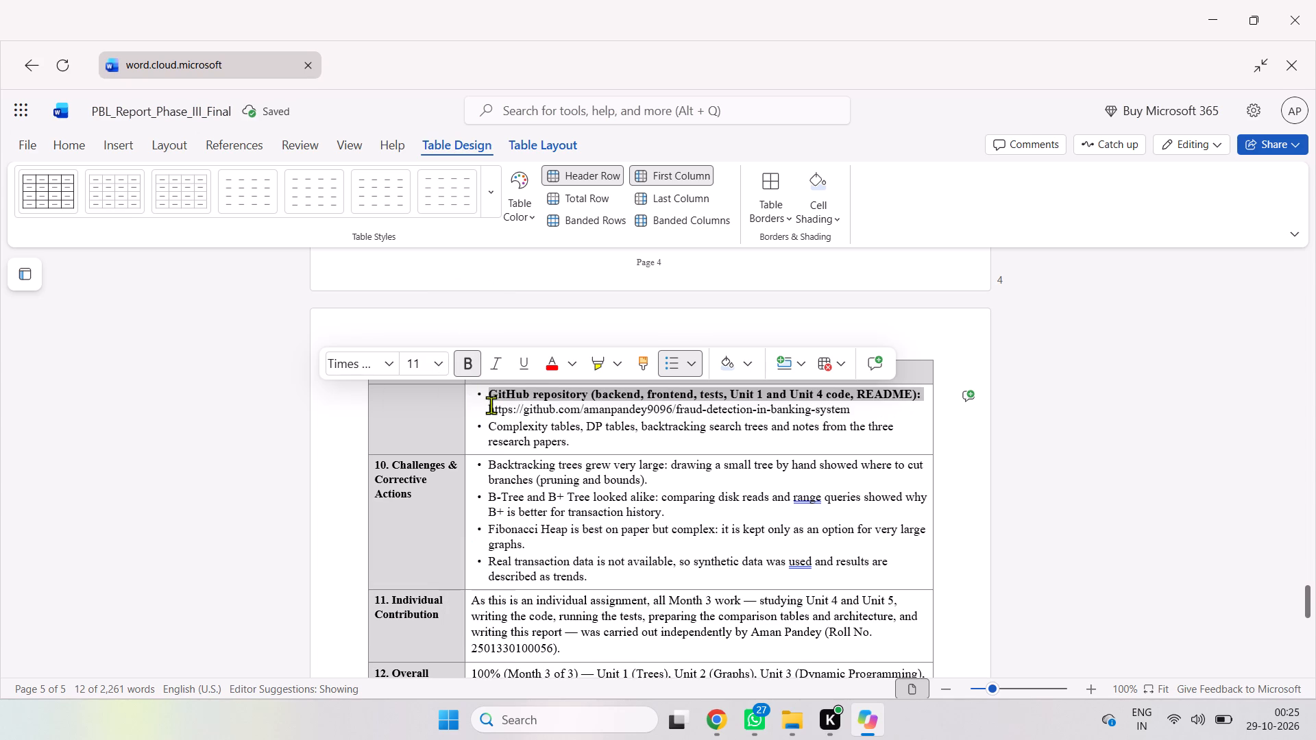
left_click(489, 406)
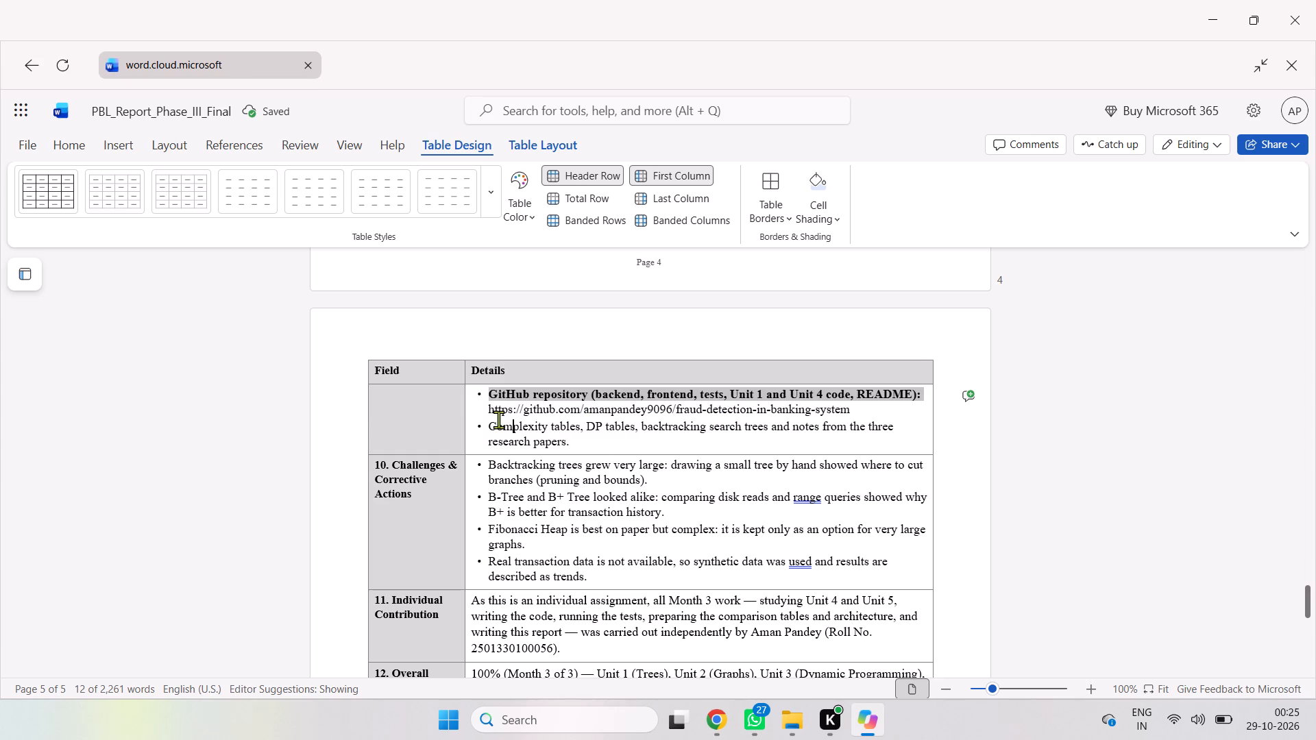
left_click(485, 411)
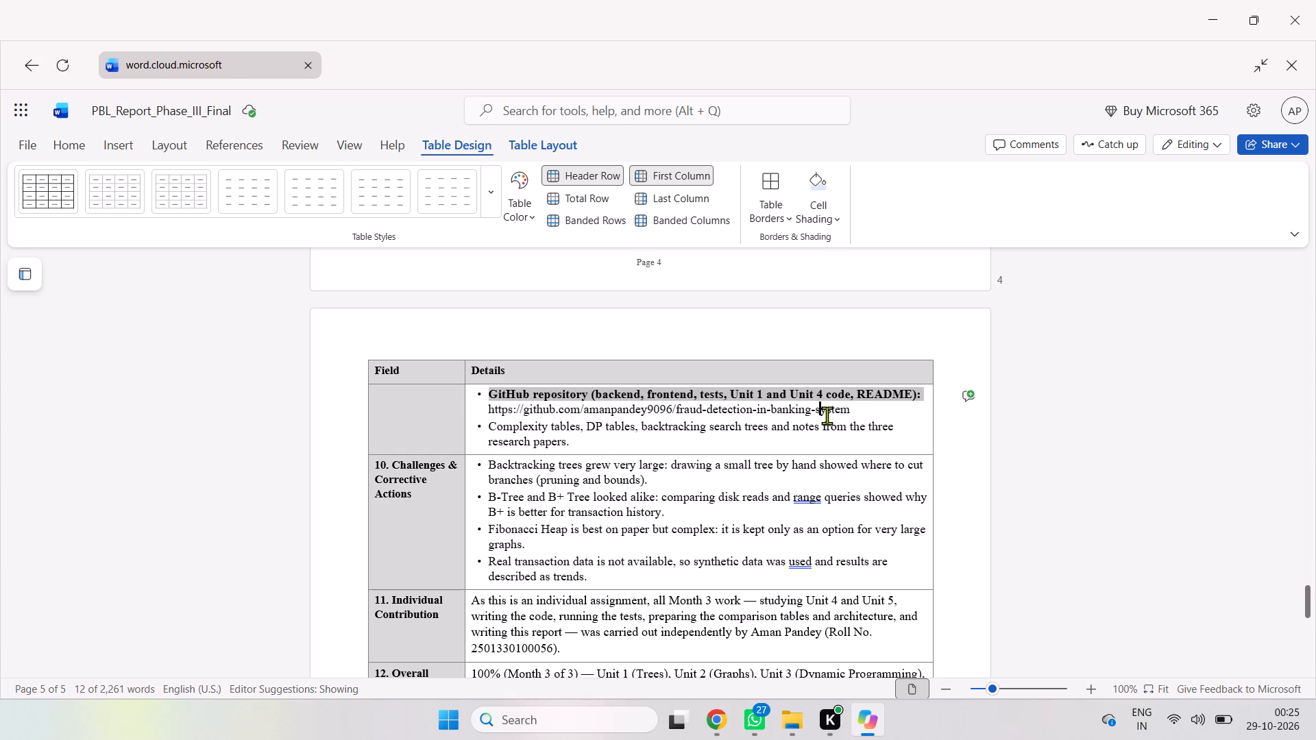
left_click_drag(486, 411, 635, 409)
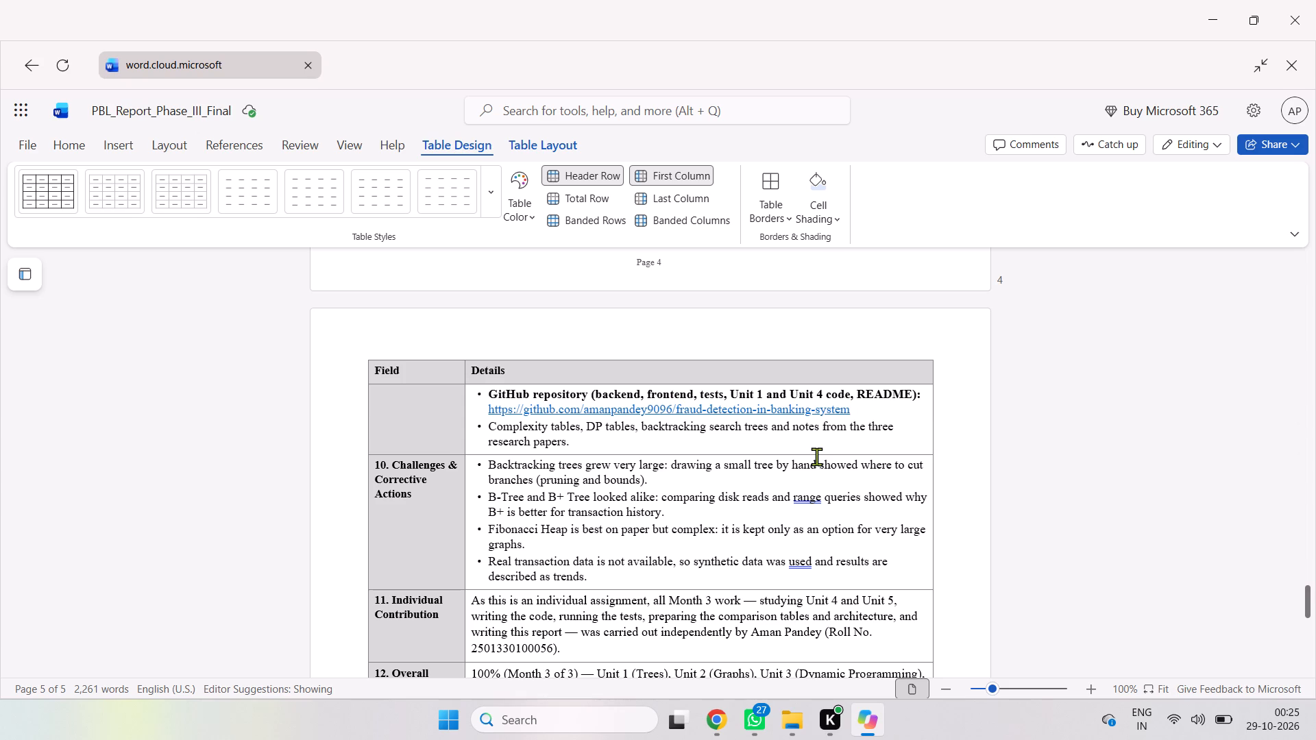
Look back through the report from the evidence section to the first page's project details and student declaration.
scroll(816, 456, "up", 2)
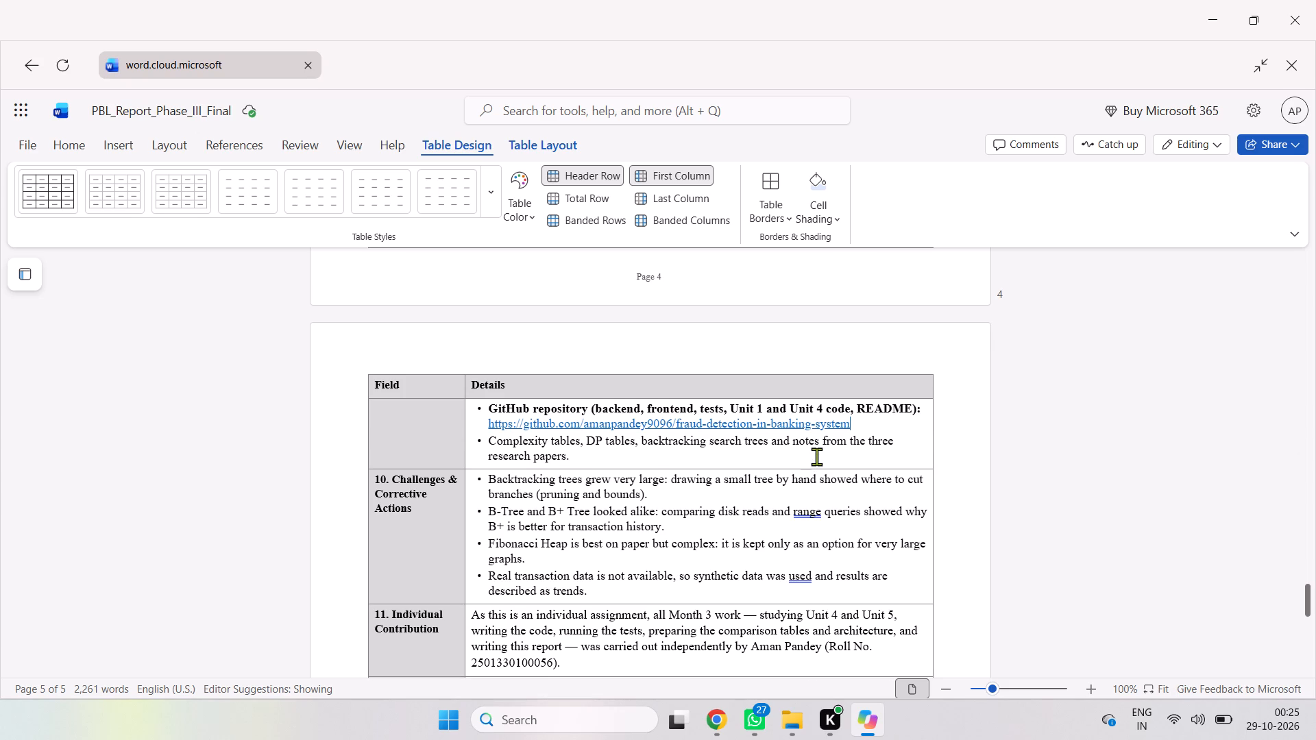
scroll(816, 456, "down", 1)
scroll(816, 456, "up", 4)
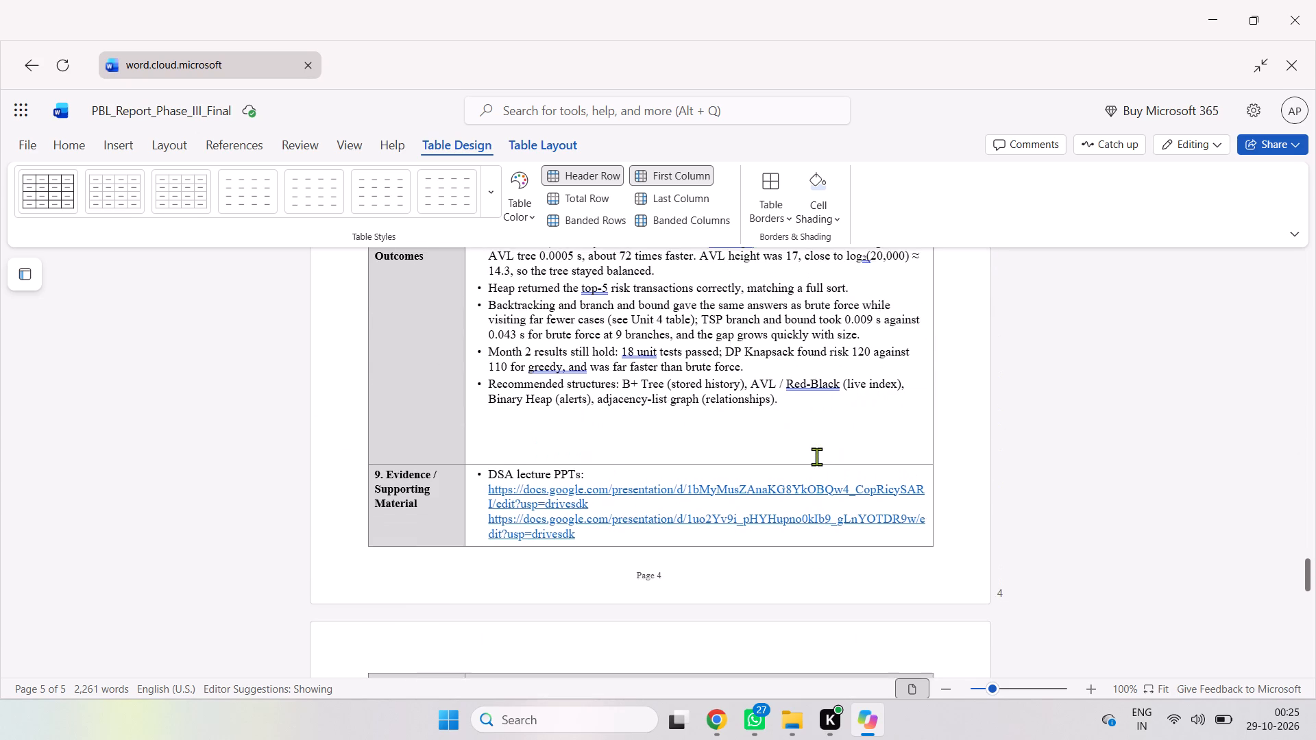
scroll(816, 456, "up", 14)
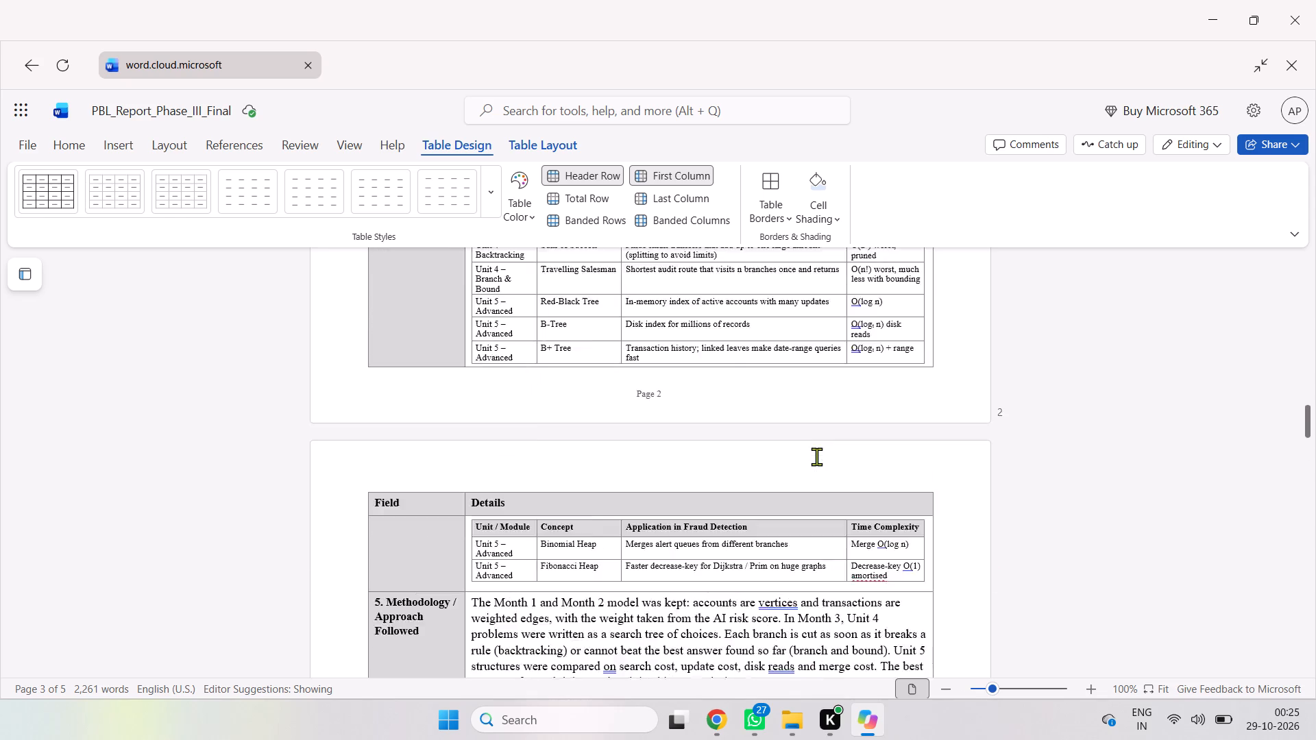
scroll(816, 456, "down", 3)
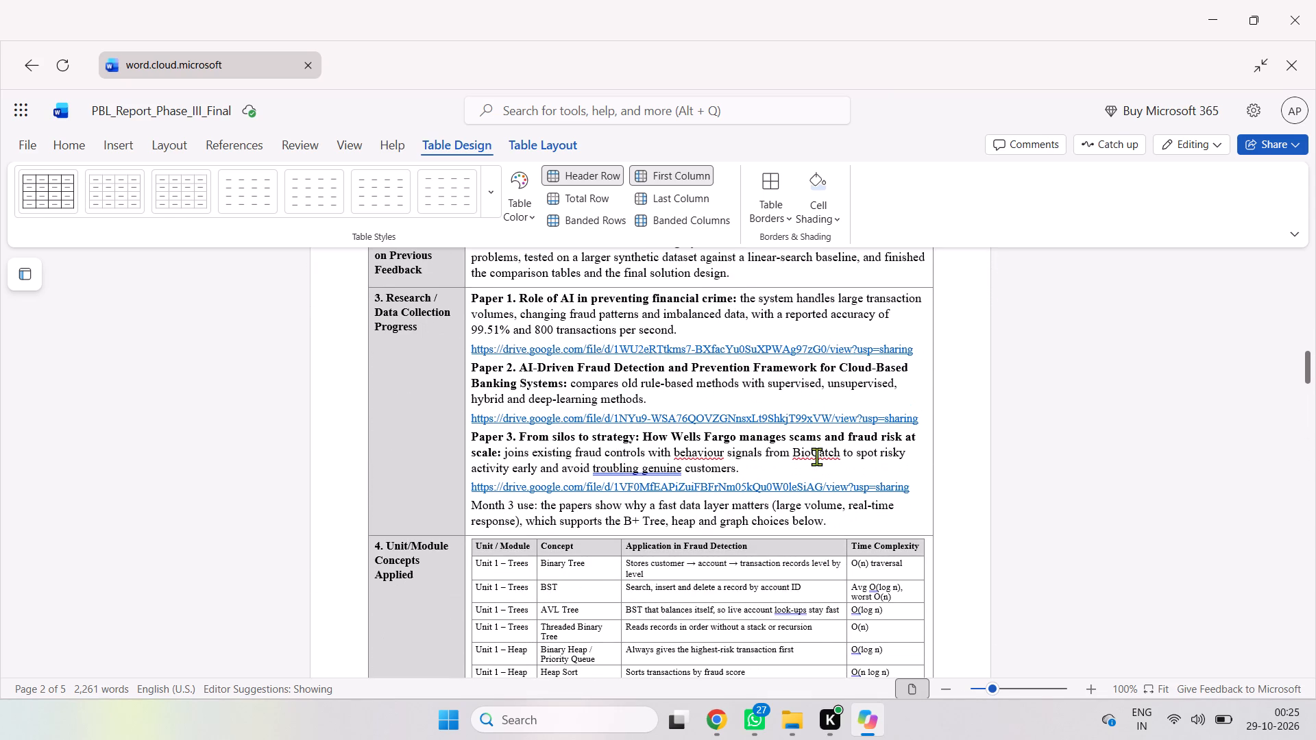
scroll(816, 456, "down", 2)
scroll(816, 456, "up", 3)
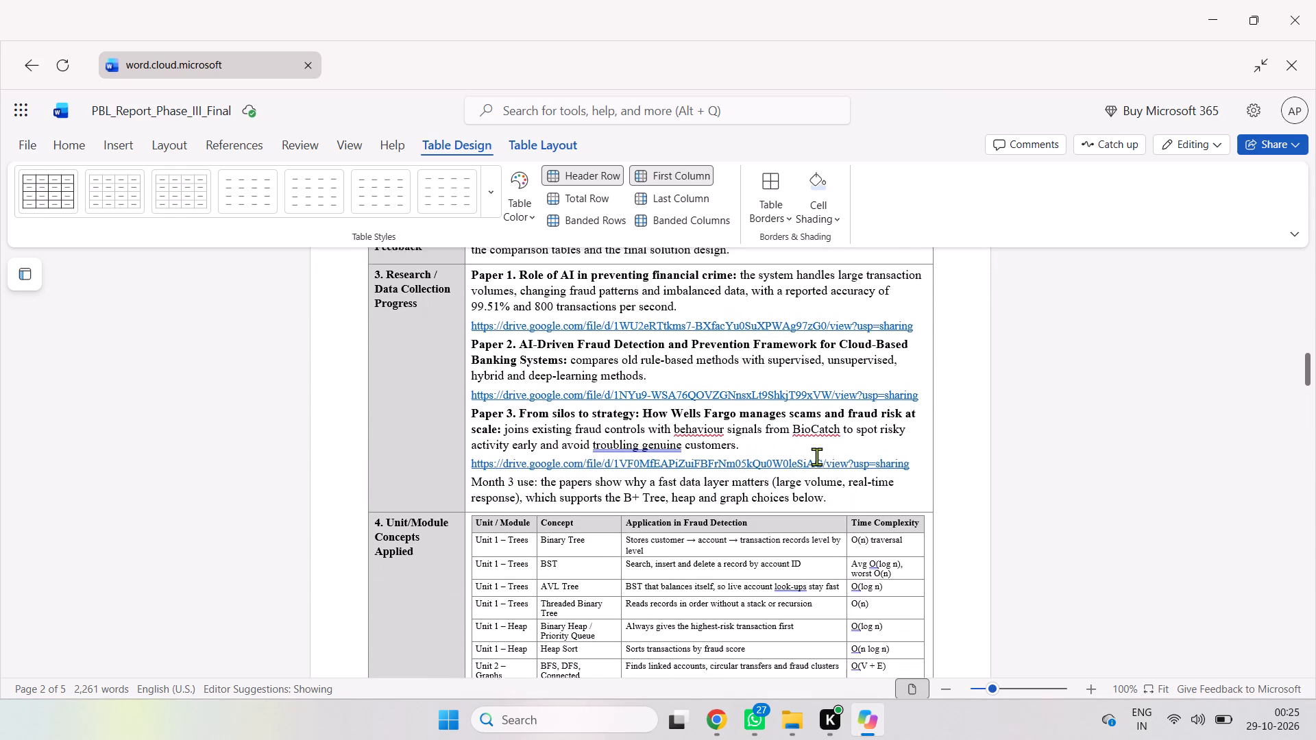
scroll(816, 456, "up", 8)
scroll(816, 456, "down", 4)
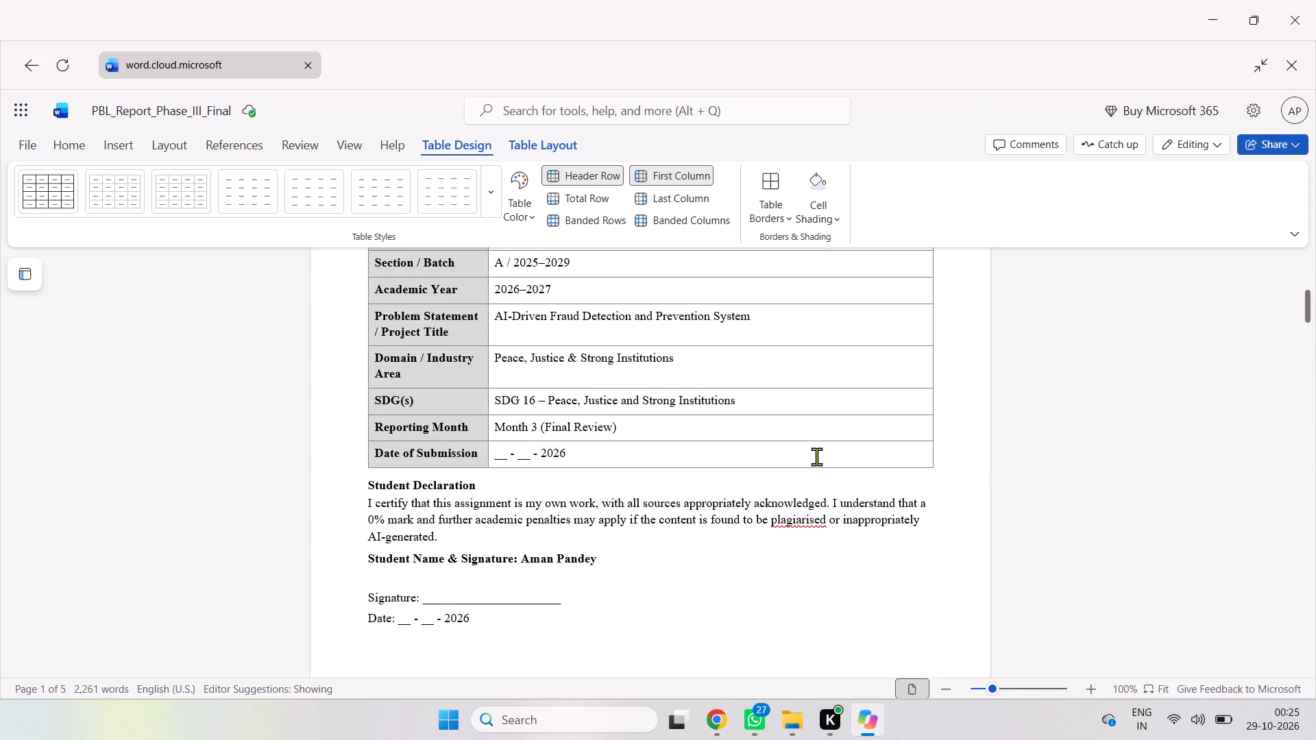
scroll(816, 456, "down", 2)
scroll(816, 456, "up", 2)
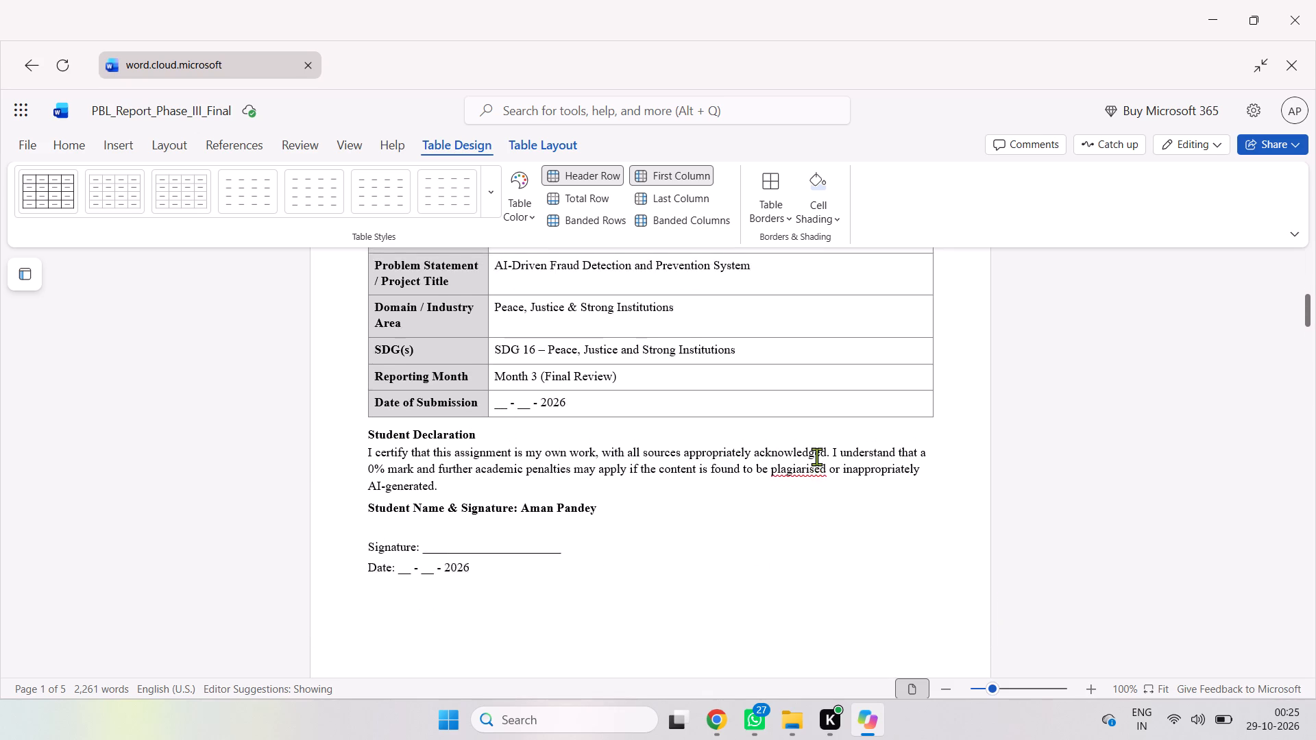
Replace the blank Date of Submission in the first page's details table with 04/11/2026.
scroll(816, 456, "up", 2)
left_click(528, 441)
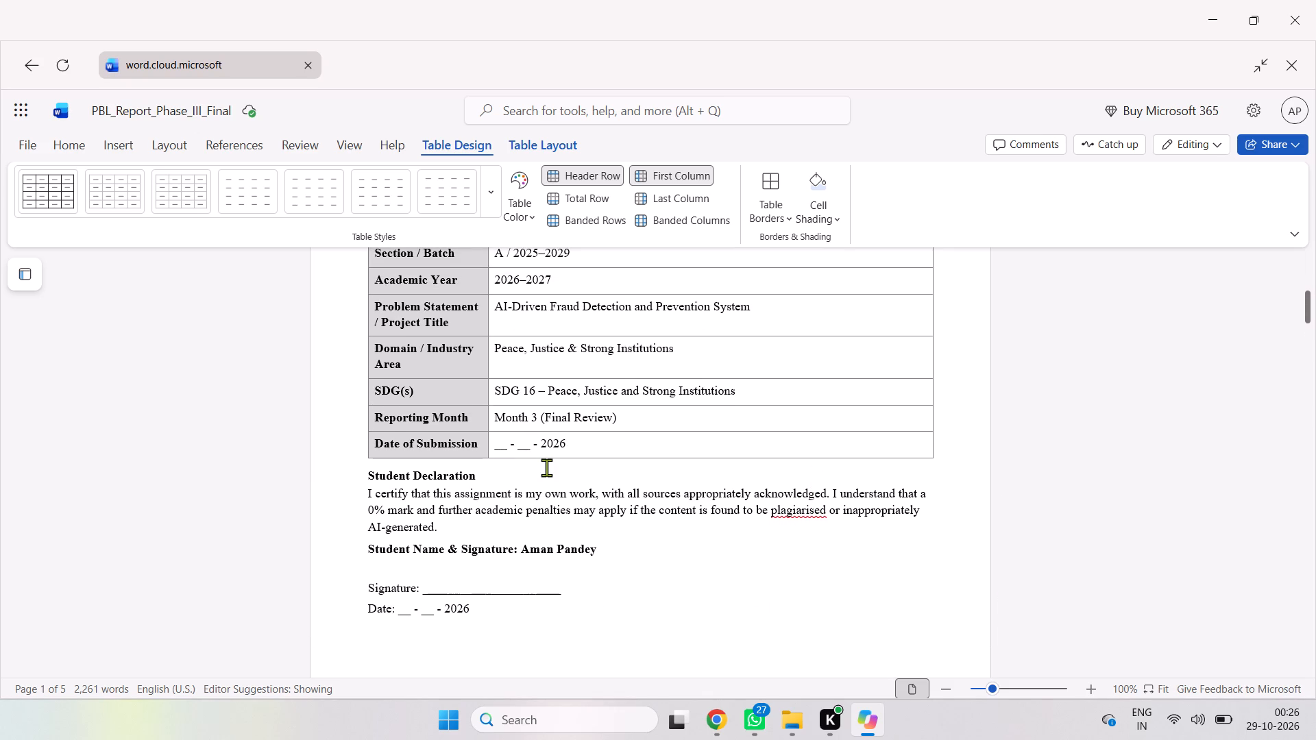
left_click(510, 441)
type("04")
key("BackSpace")
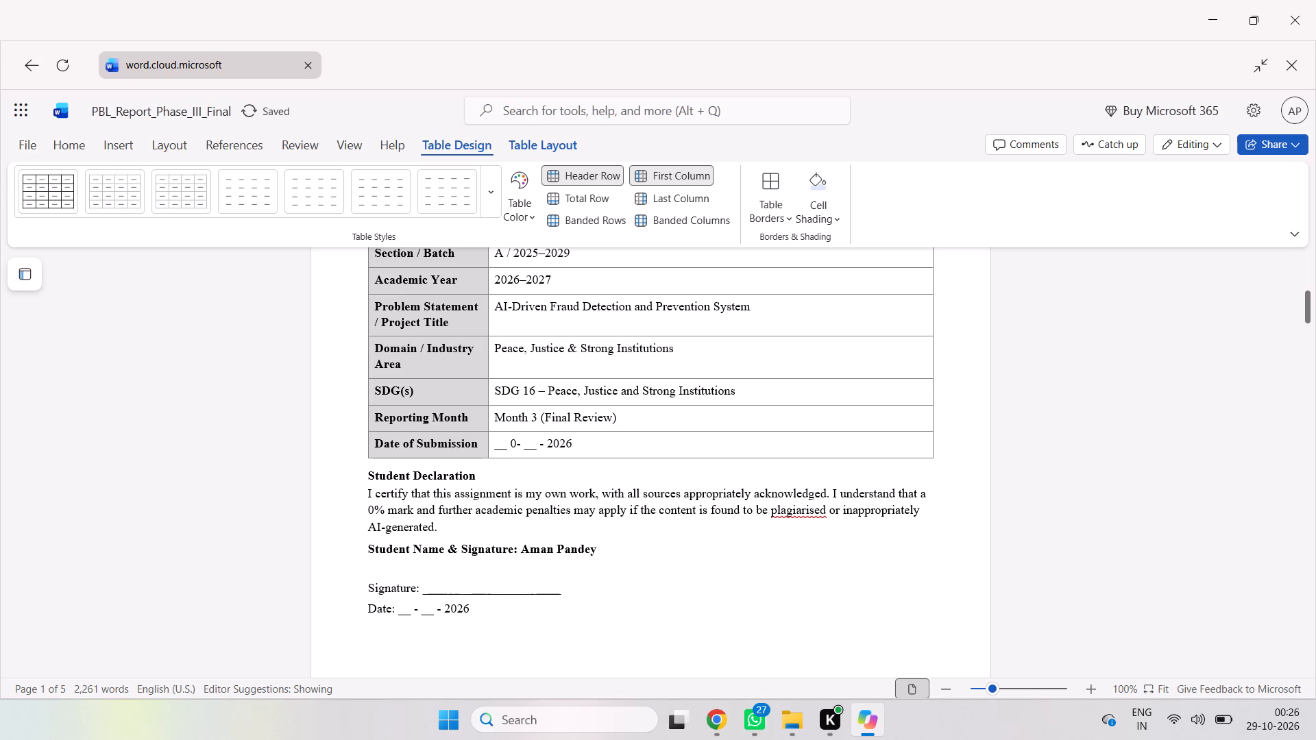
key("BackSpace")
key("BackSpace")
key("BackSpace")
key("BackSpace")
key("BackSpace")
key("Left")
key("Left")
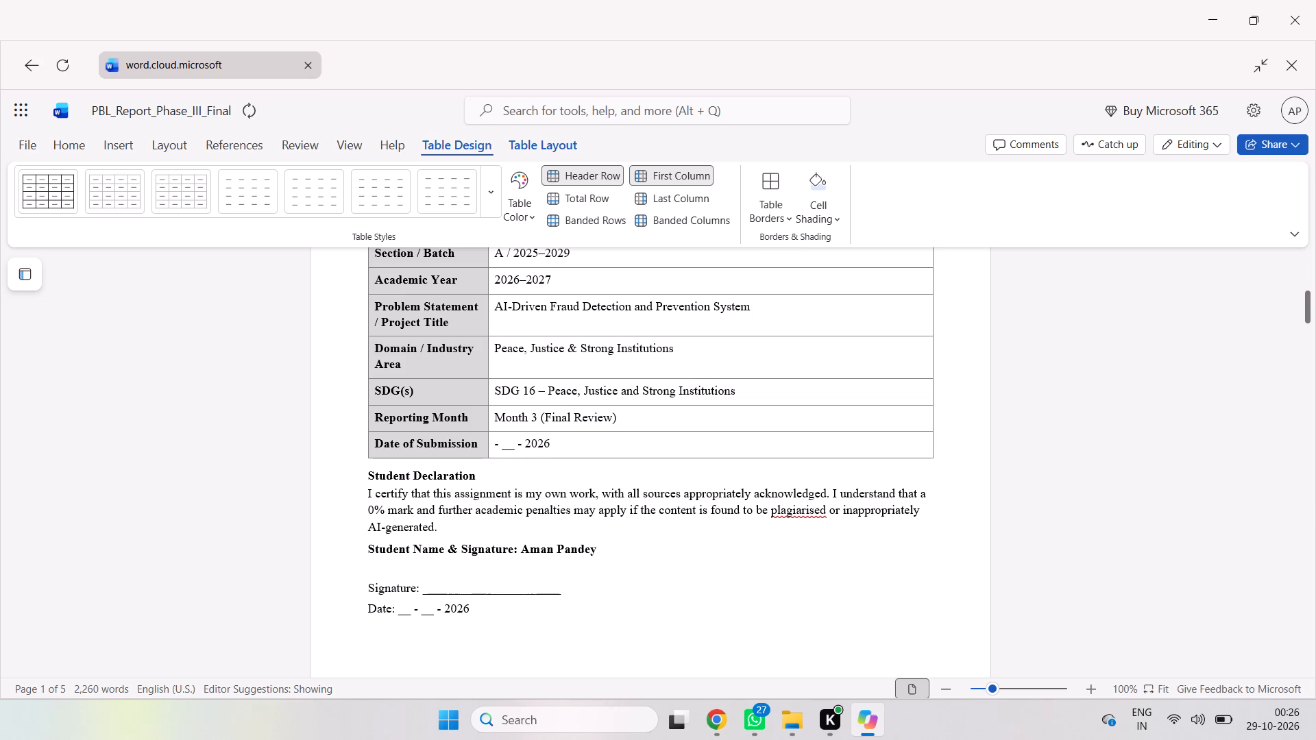
key("Left")
key("Left")
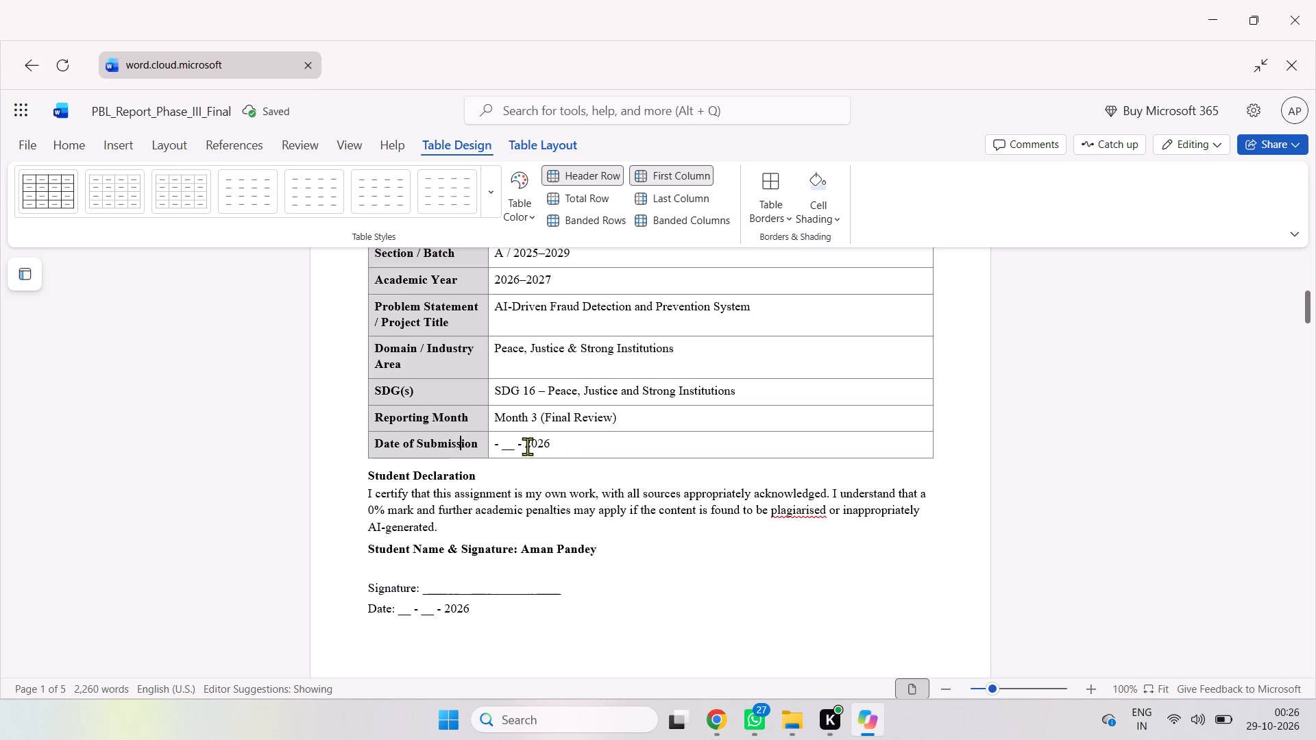
left_click(524, 445)
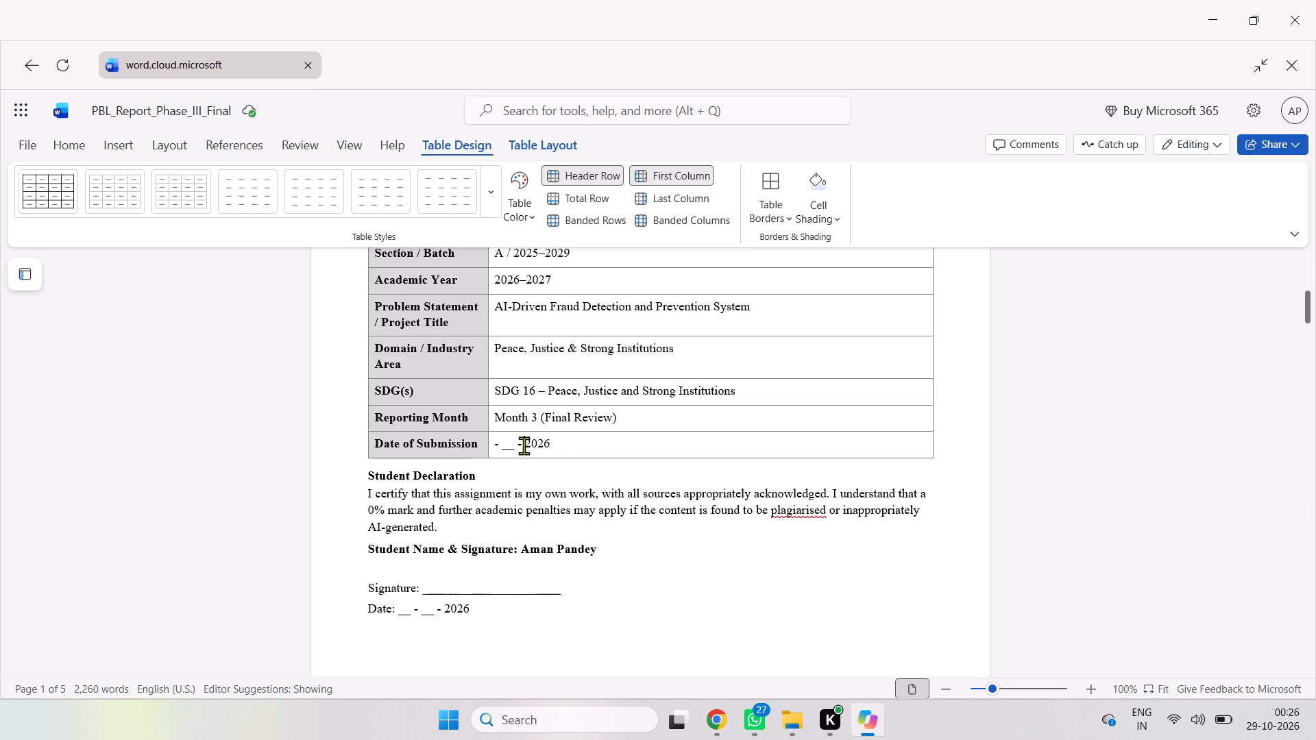
key("BackSpace")
key("BackSpace")
key("BackSpace")
key("BackSpace")
key("BackSpace")
key("BackSpace")
key("BackSpace")
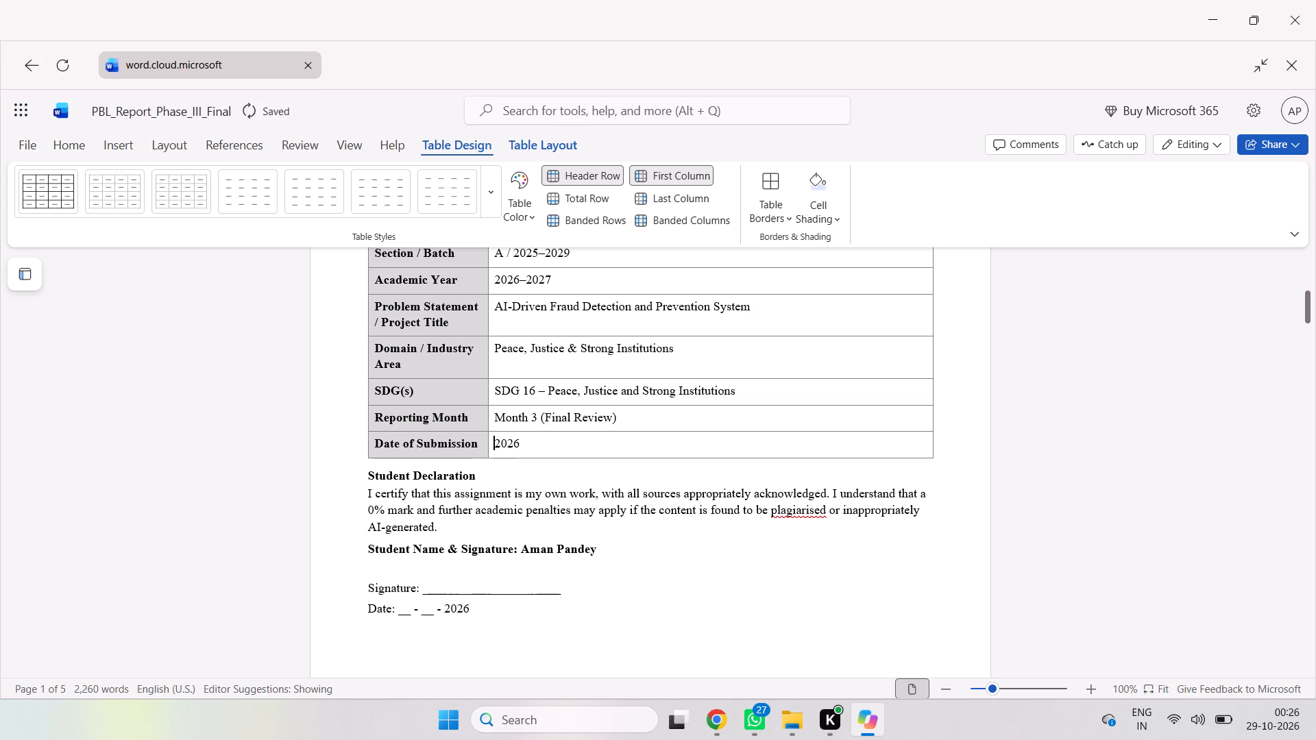
type("04/")
type("11")
key("slash")
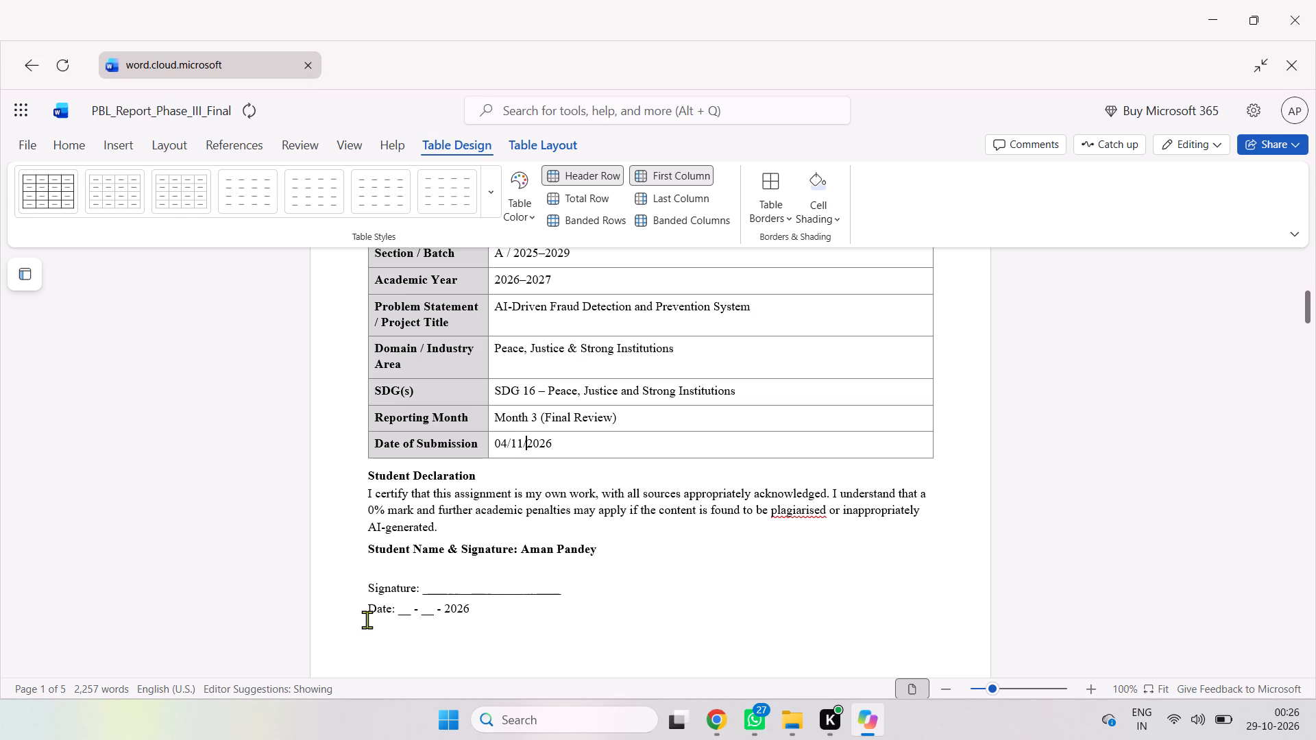
Delete the whole "Date:" line below the signature line in the Student Declaration.
left_click_drag(367, 609, 485, 615)
left_click(485, 615)
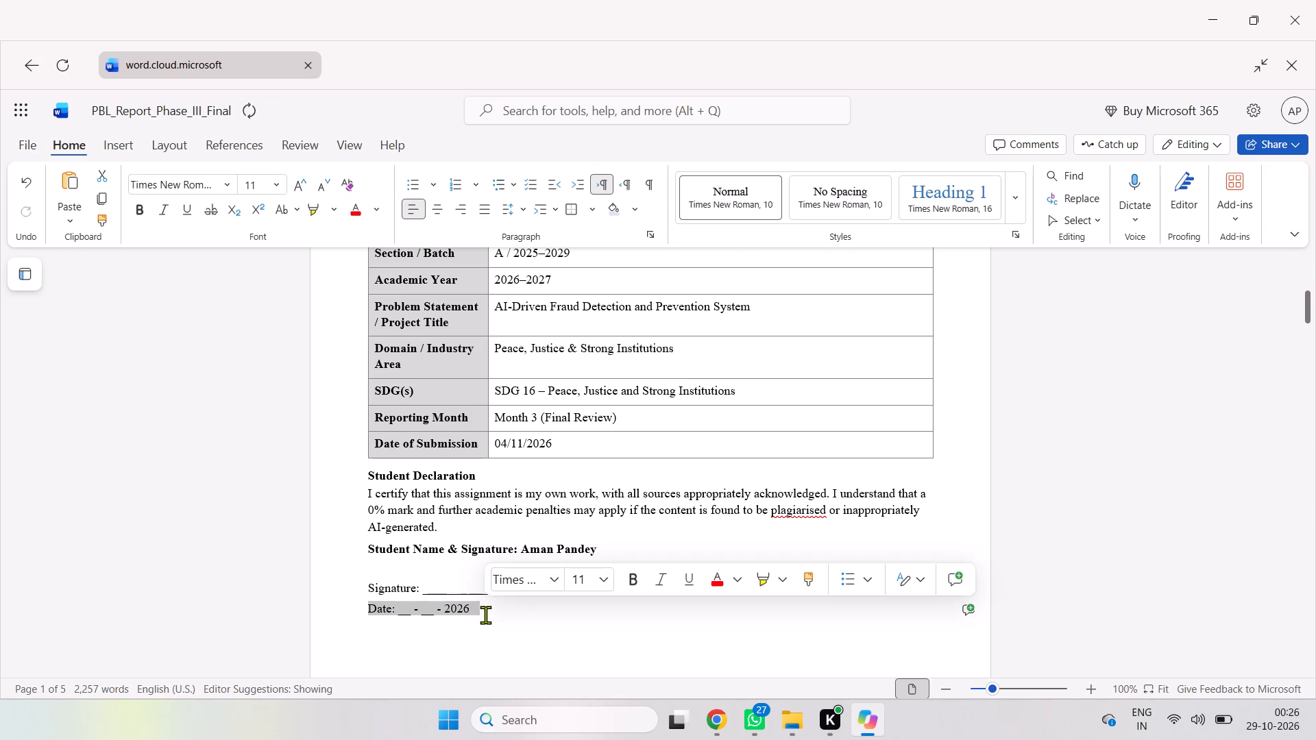
key("BackSpace")
key("BackSpace")
key("BackSpace")
key("BackSpace")
key("BackSpace")
key("BackSpace")
key("BackSpace")
key("BackSpace")
key("BackSpace")
key("BackSpace")
key("BackSpace")
key("BackSpace")
key("BackSpace")
key("BackSpace")
key("BackSpace")
key("BackSpace")
key("BackSpace")
key("BackSpace")
key("BackSpace")
key("BackSpace")
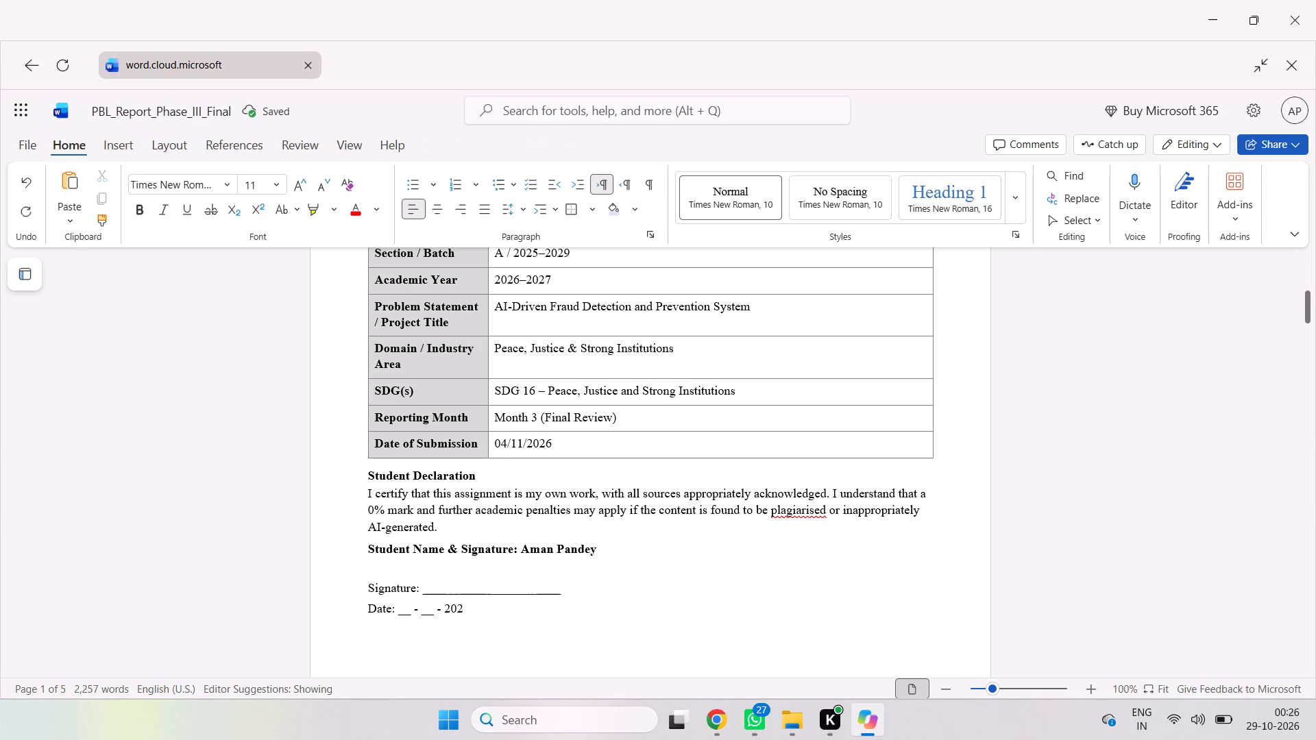
key("BackSpace")
Remove the underscore blank after "Signature:" in the Student Declaration and leave a space there.
scroll(485, 615, "down", 2)
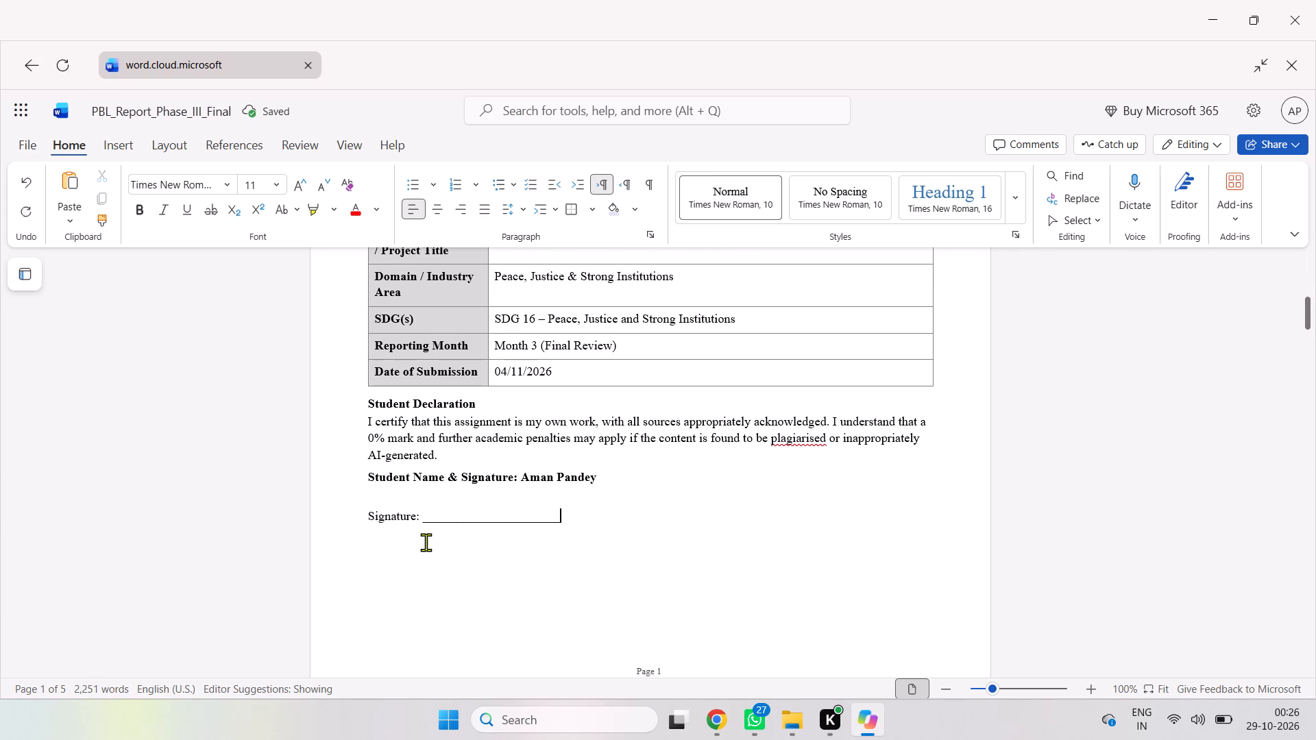
left_click_drag(422, 521, 590, 532)
key("BackSpace")
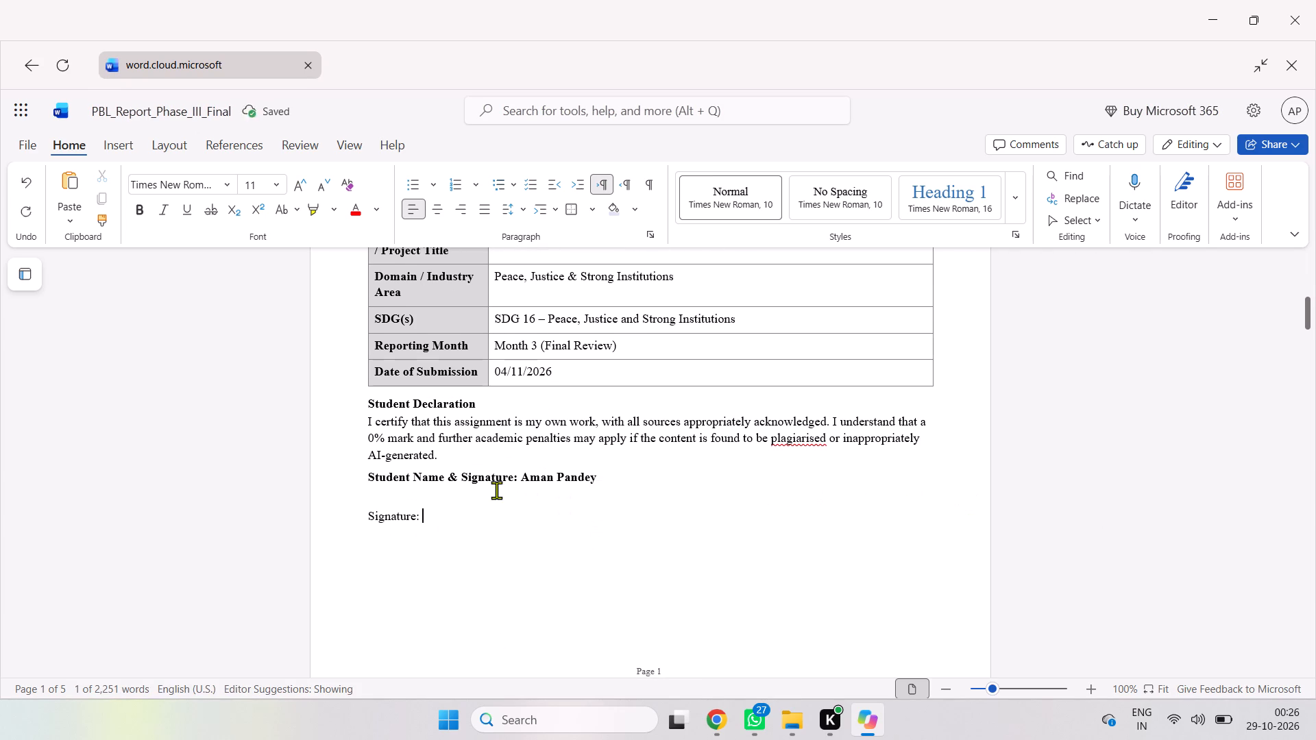
key("space")
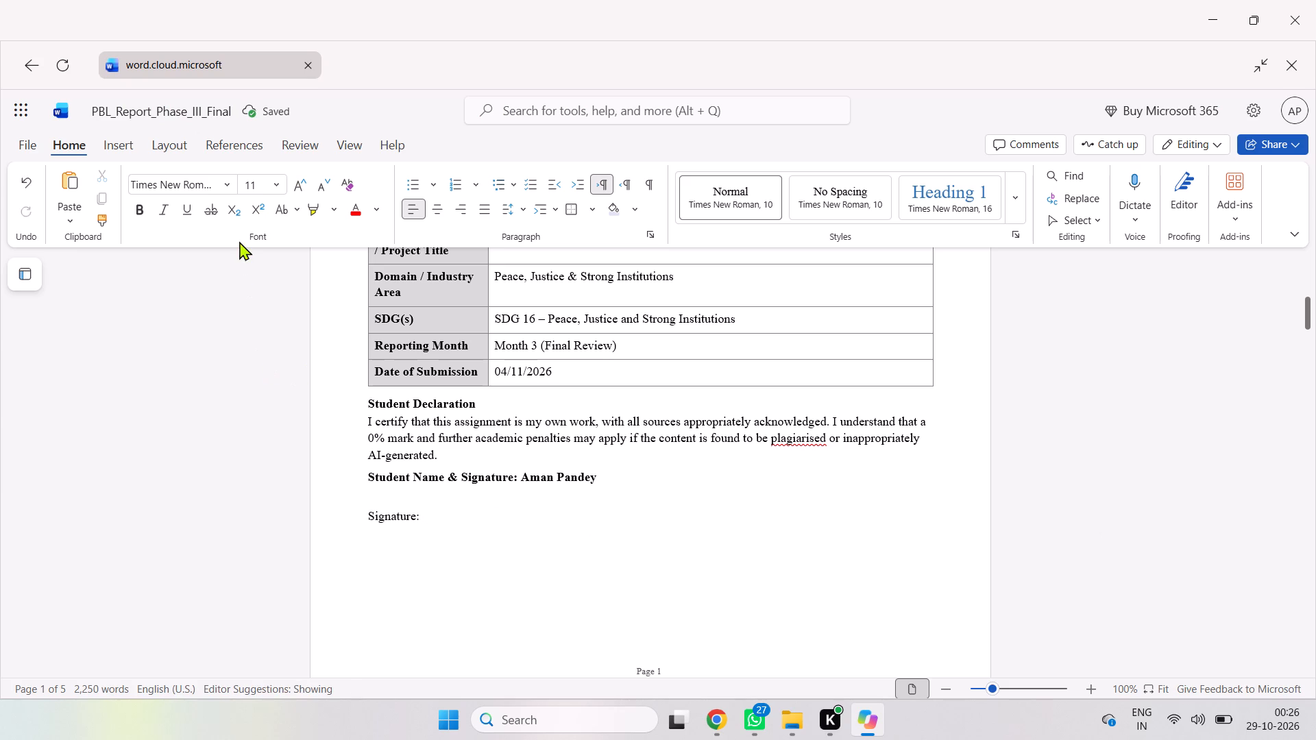
Insert the plain "Sign" JPEG from last month in this device's Downloads folder as a picture after "Signature:".
left_click(119, 140)
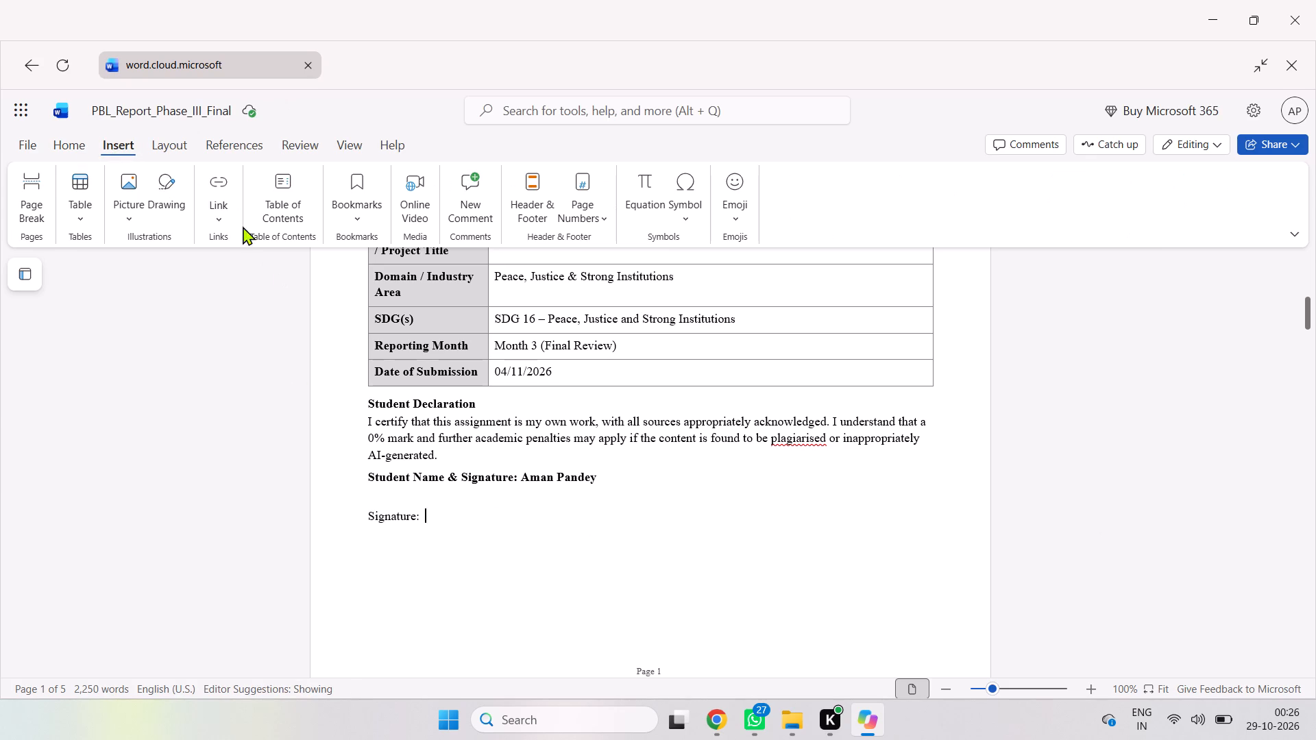
left_click(123, 202)
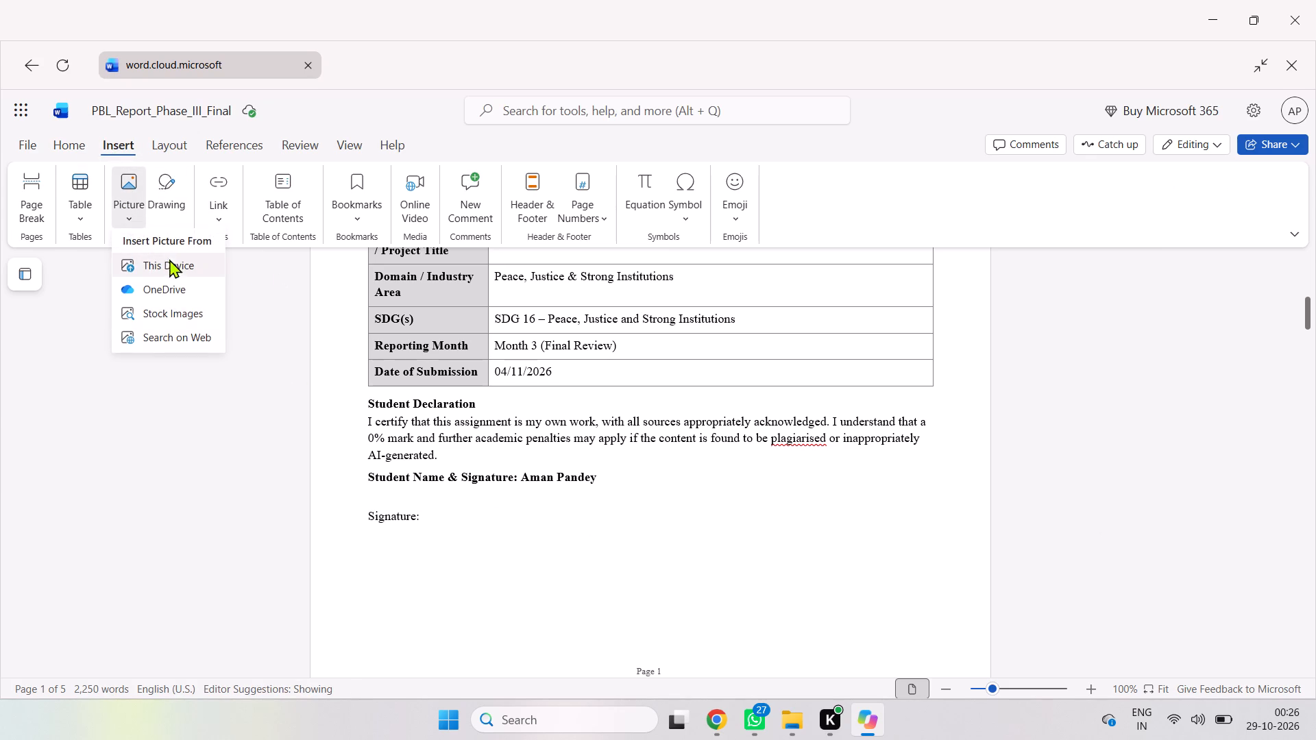
left_click(175, 267)
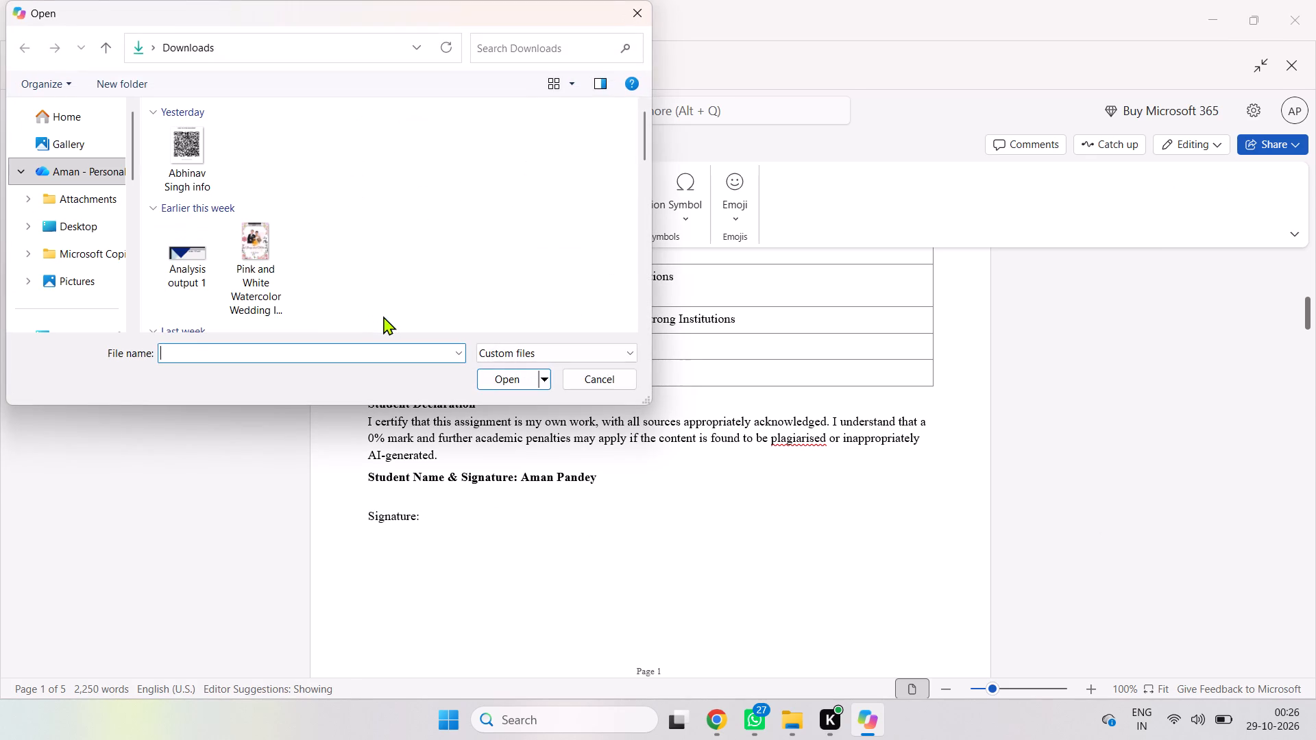
left_click(525, 41)
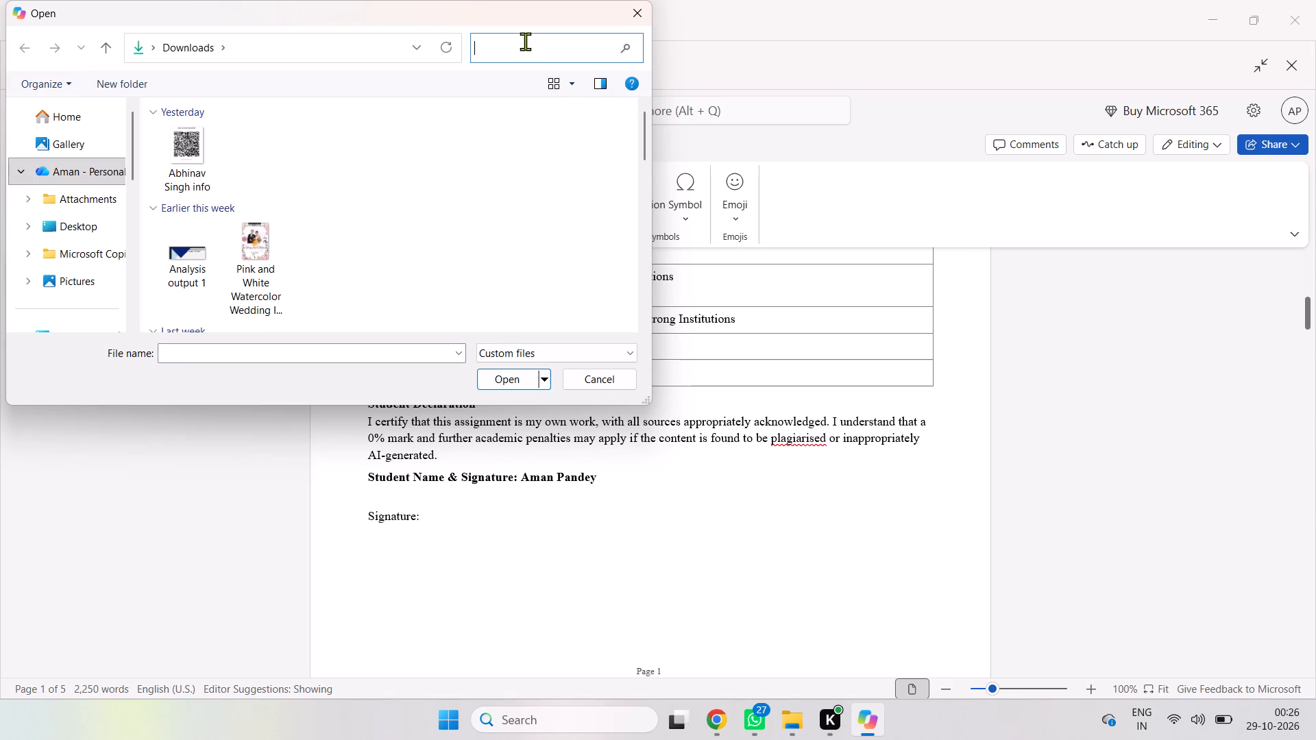
type("aman")
key("space")
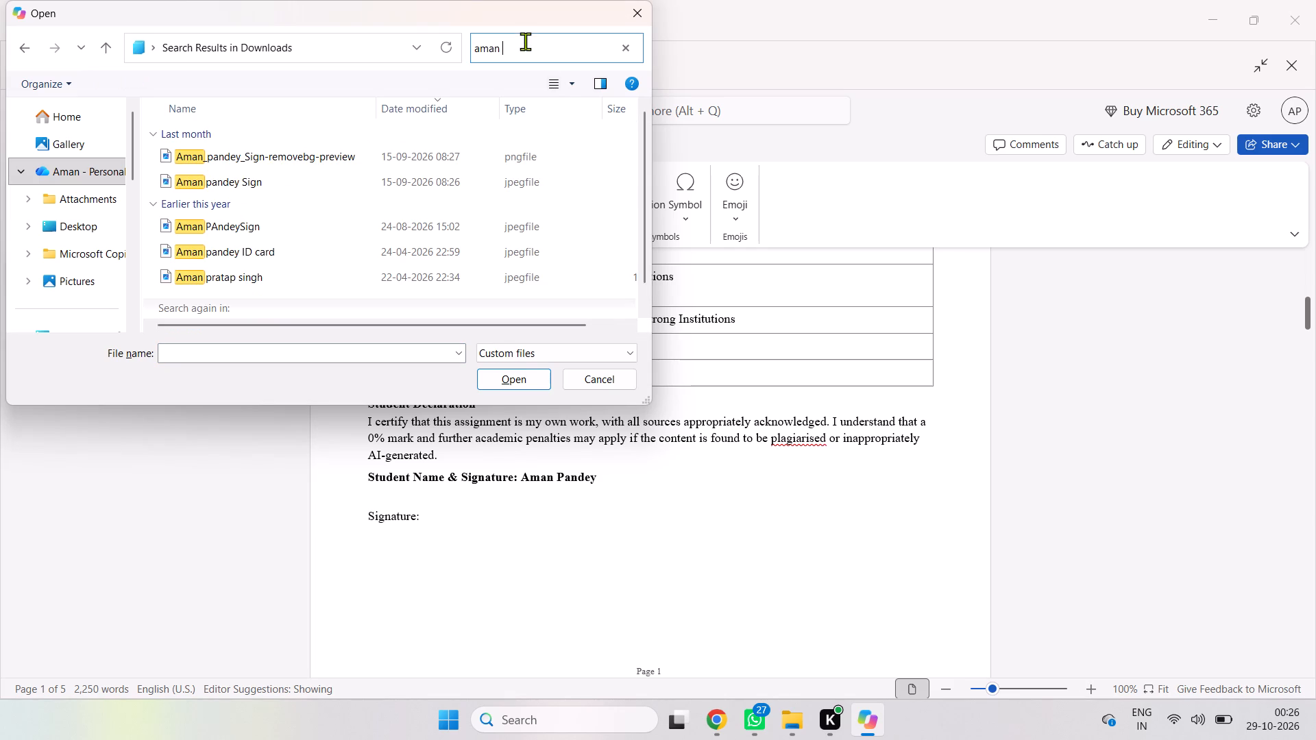
left_click(319, 175)
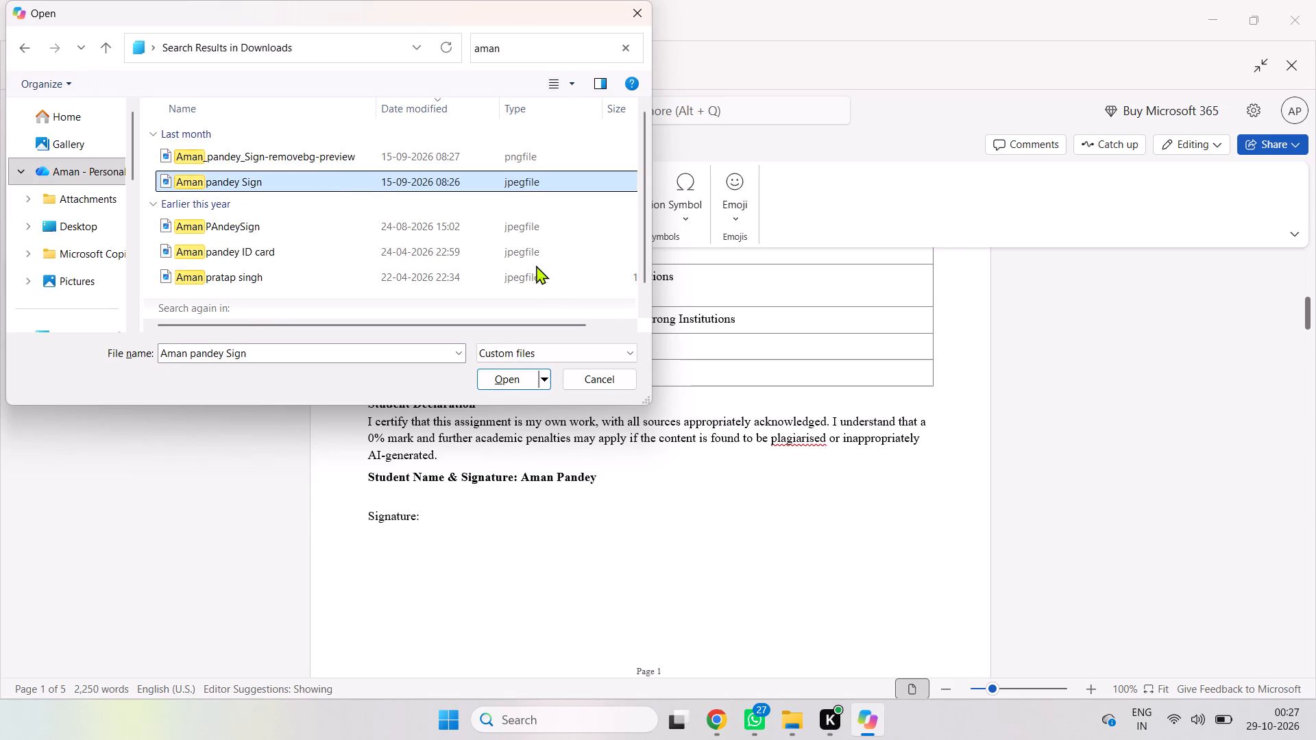
left_click(511, 369)
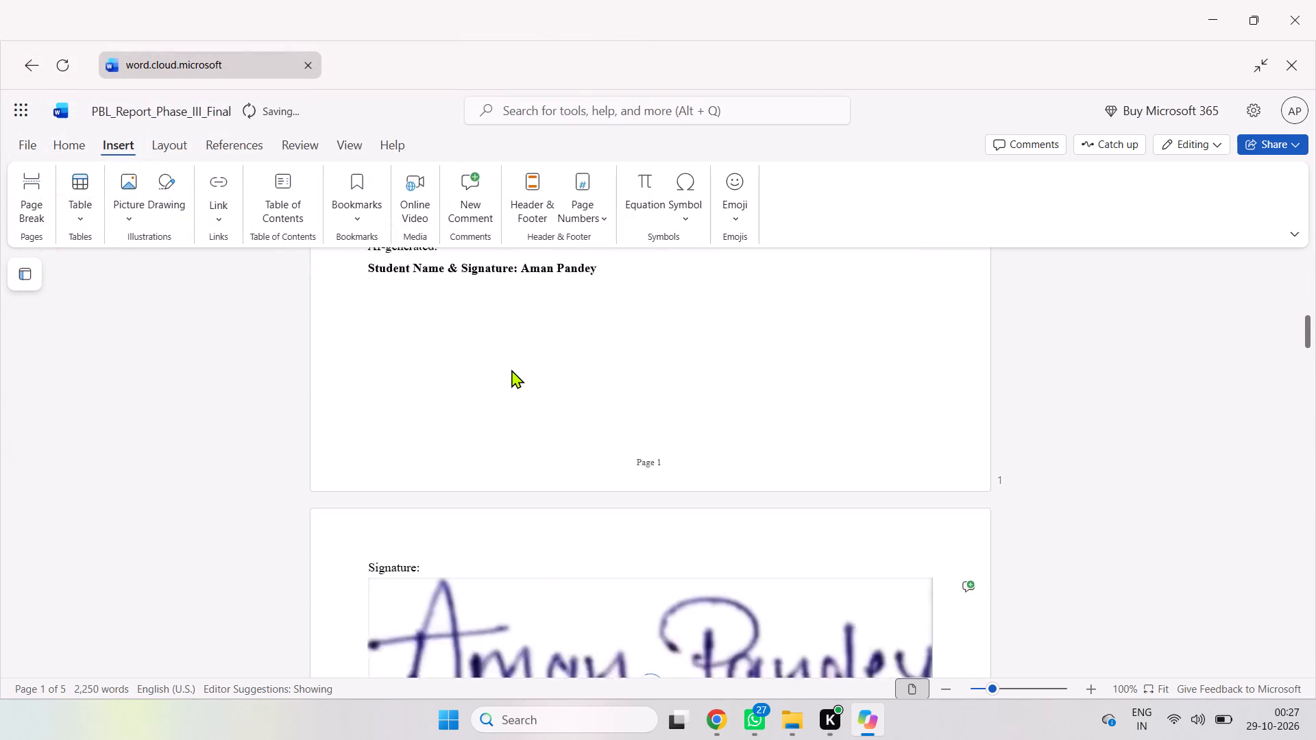
Resize the signature picture proportionally to about 2.04" wide and 0.79" high so it sits beside the "Signature:" label.
left_click_drag(369, 377, 457, 425)
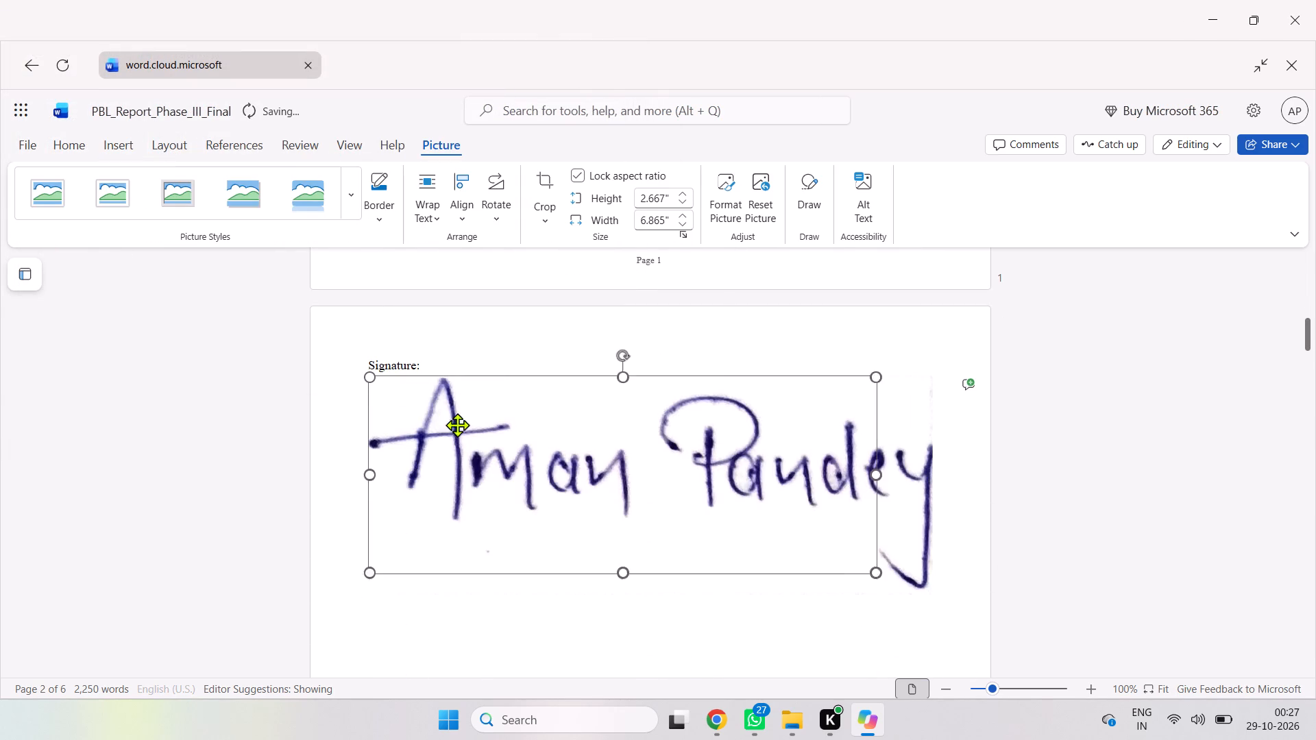
left_click_drag(457, 425, 626, 534)
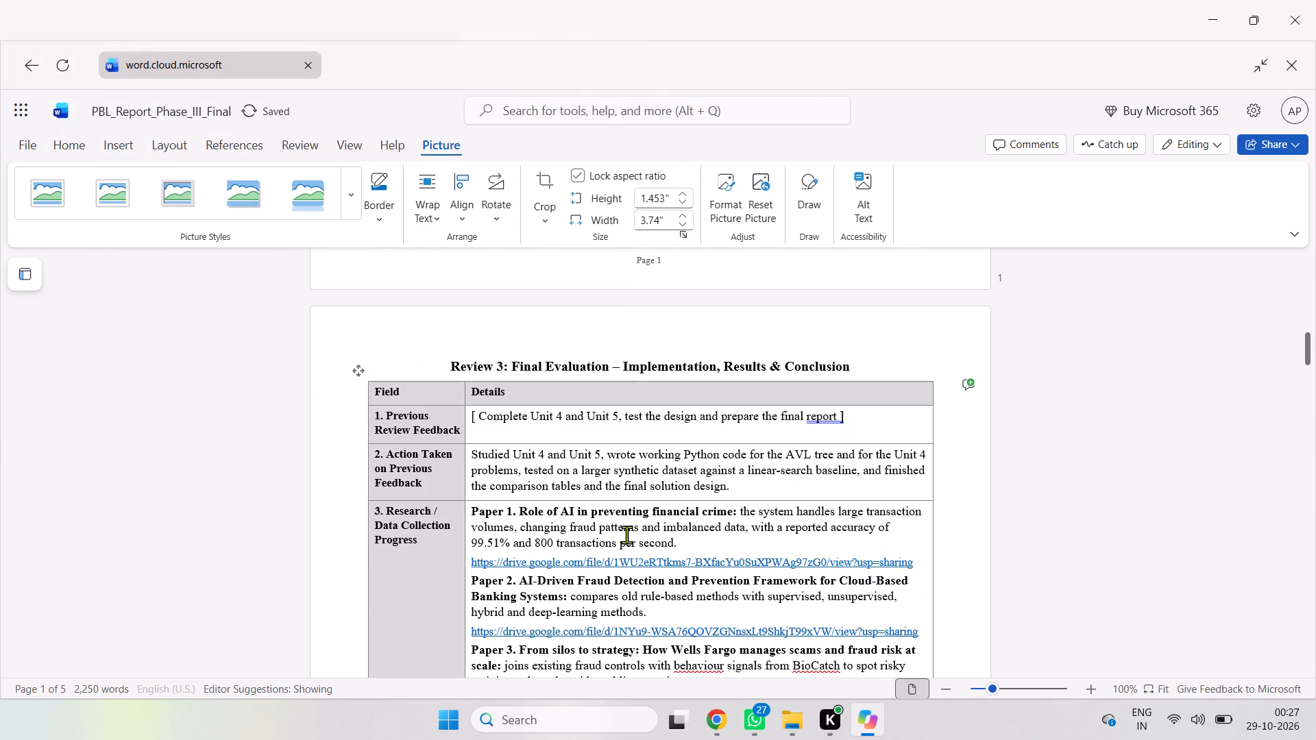
scroll(626, 534, "up", 4)
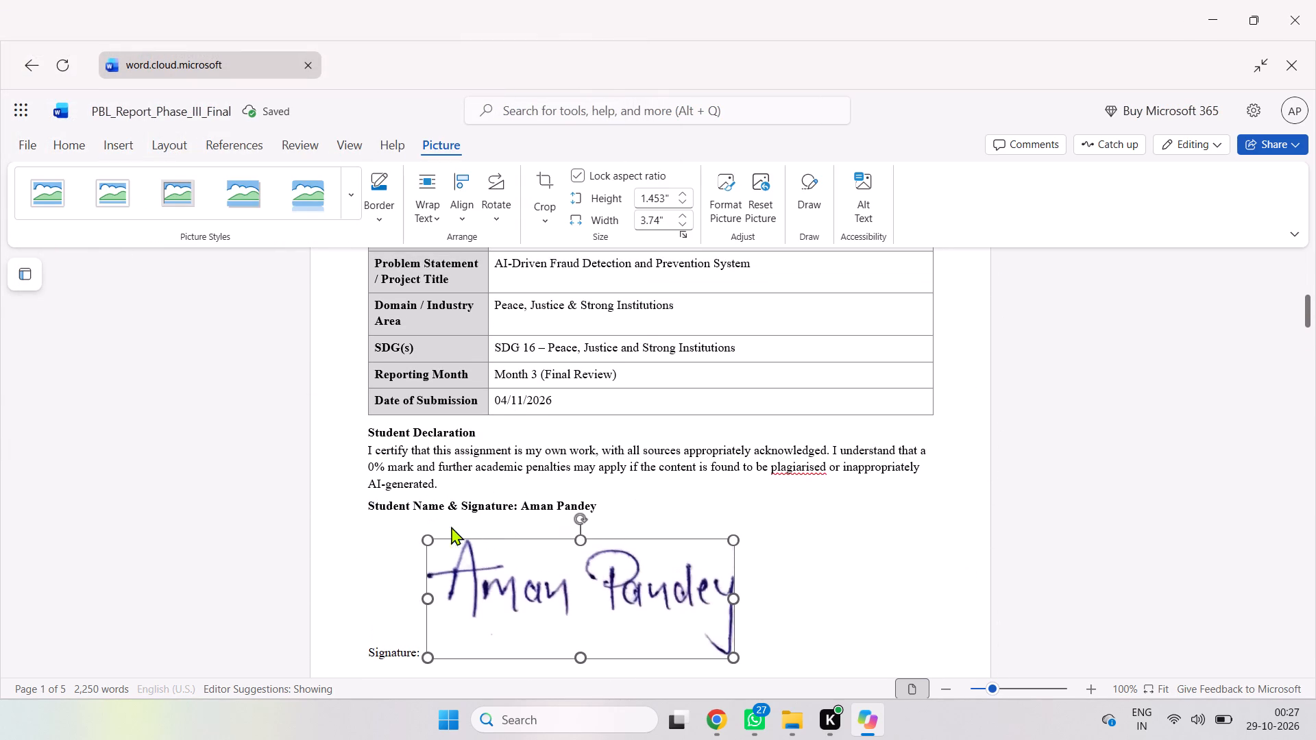
left_click_drag(430, 536, 599, 624)
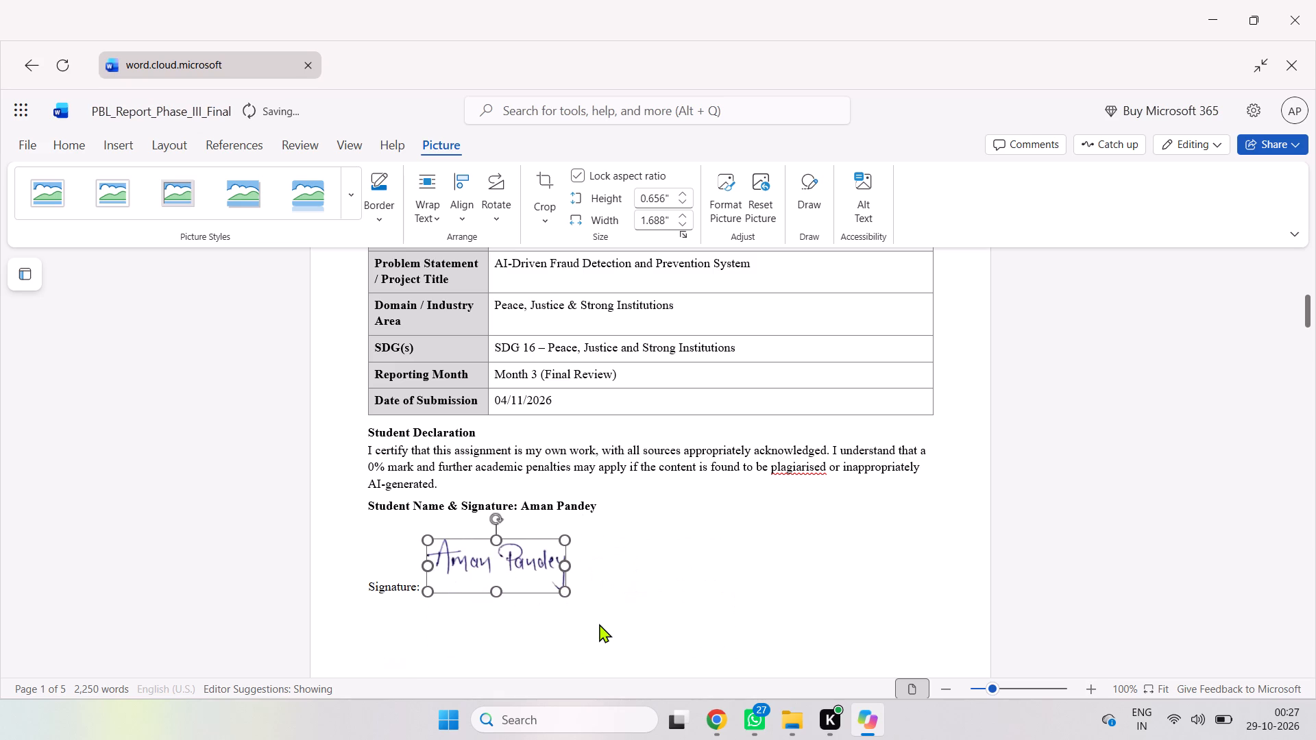
left_click_drag(429, 544, 454, 554)
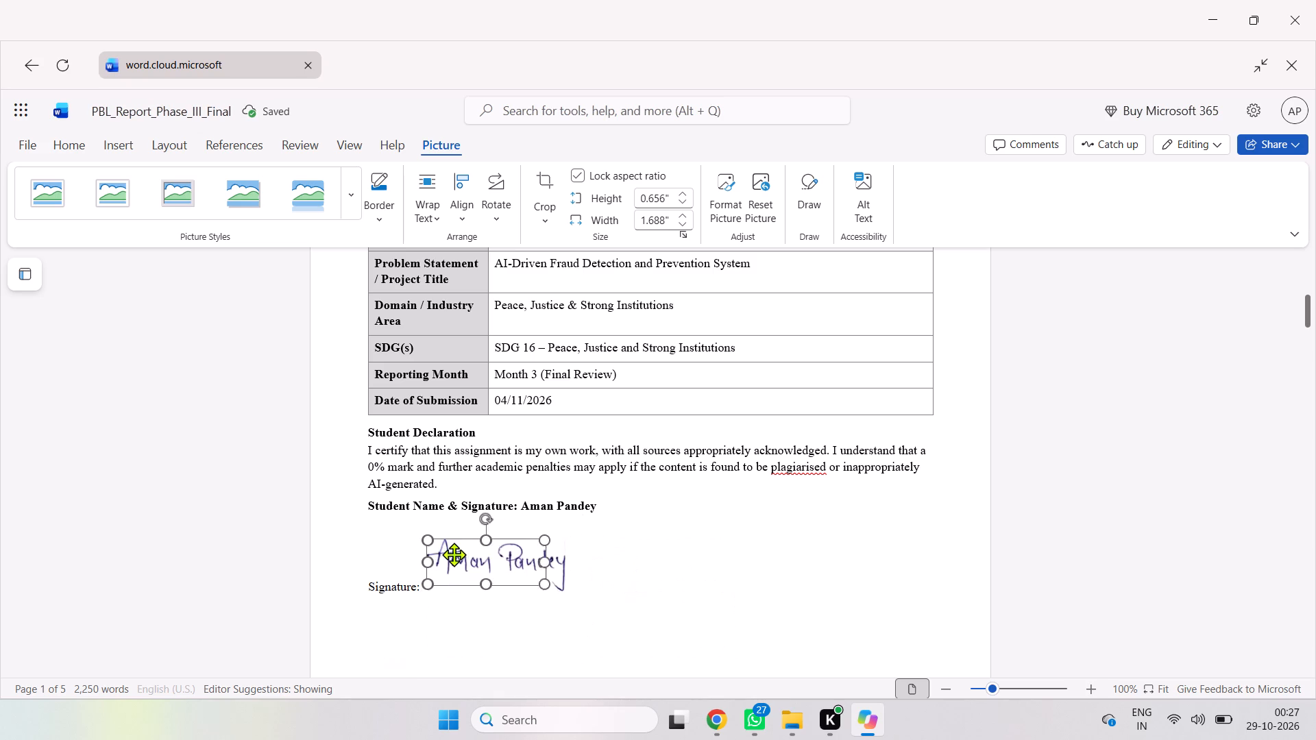
left_click_drag(454, 554, 456, 556)
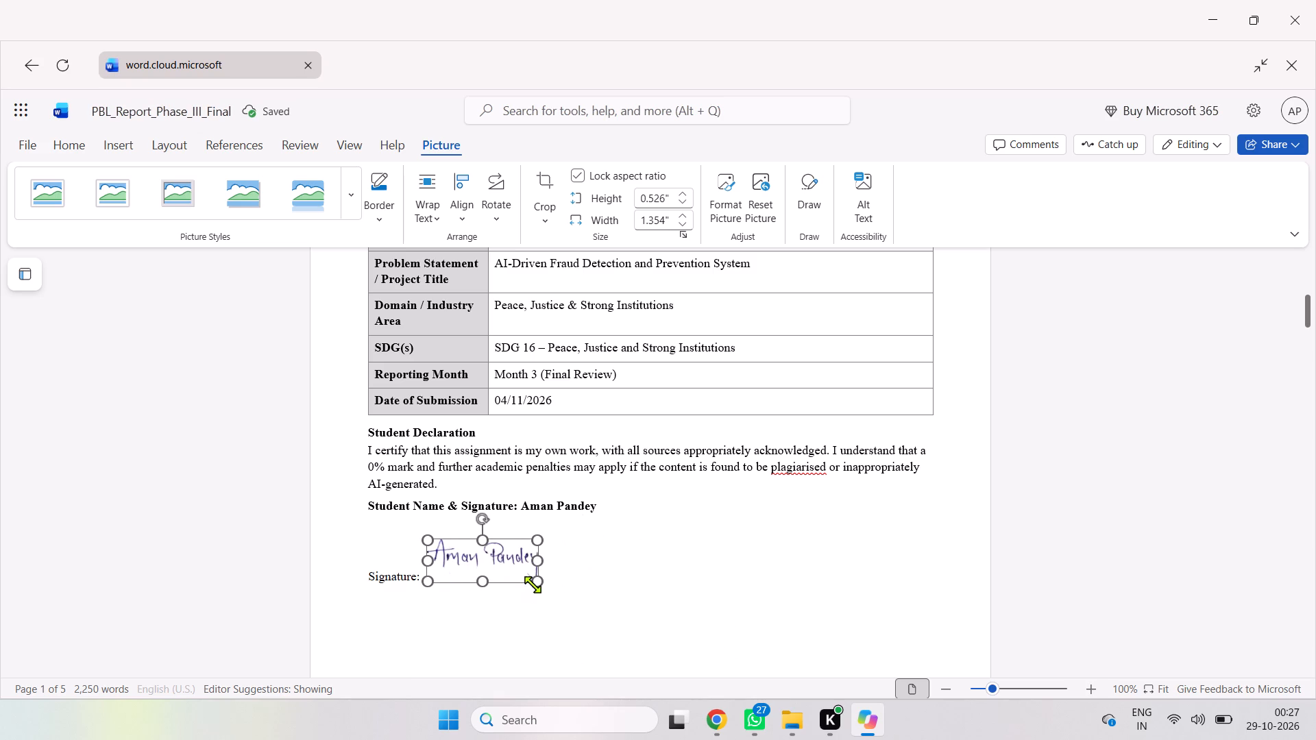
left_click_drag(533, 582, 590, 605)
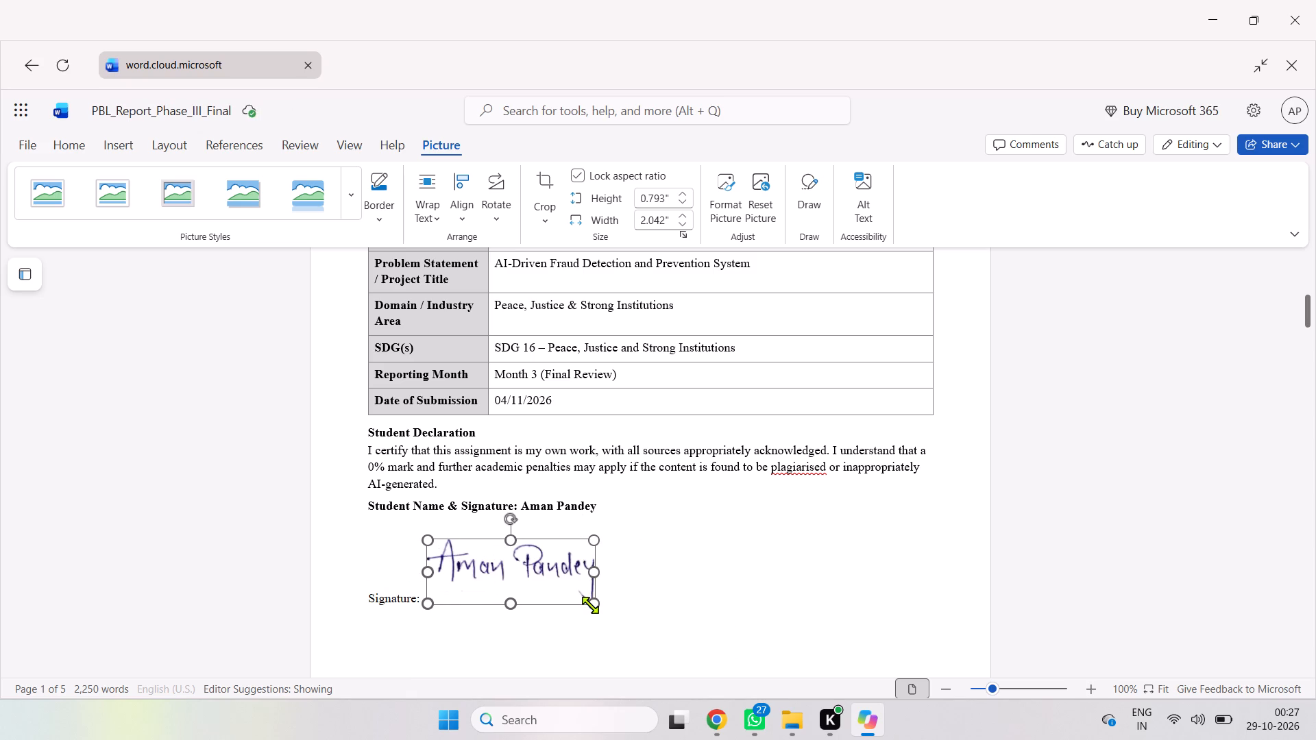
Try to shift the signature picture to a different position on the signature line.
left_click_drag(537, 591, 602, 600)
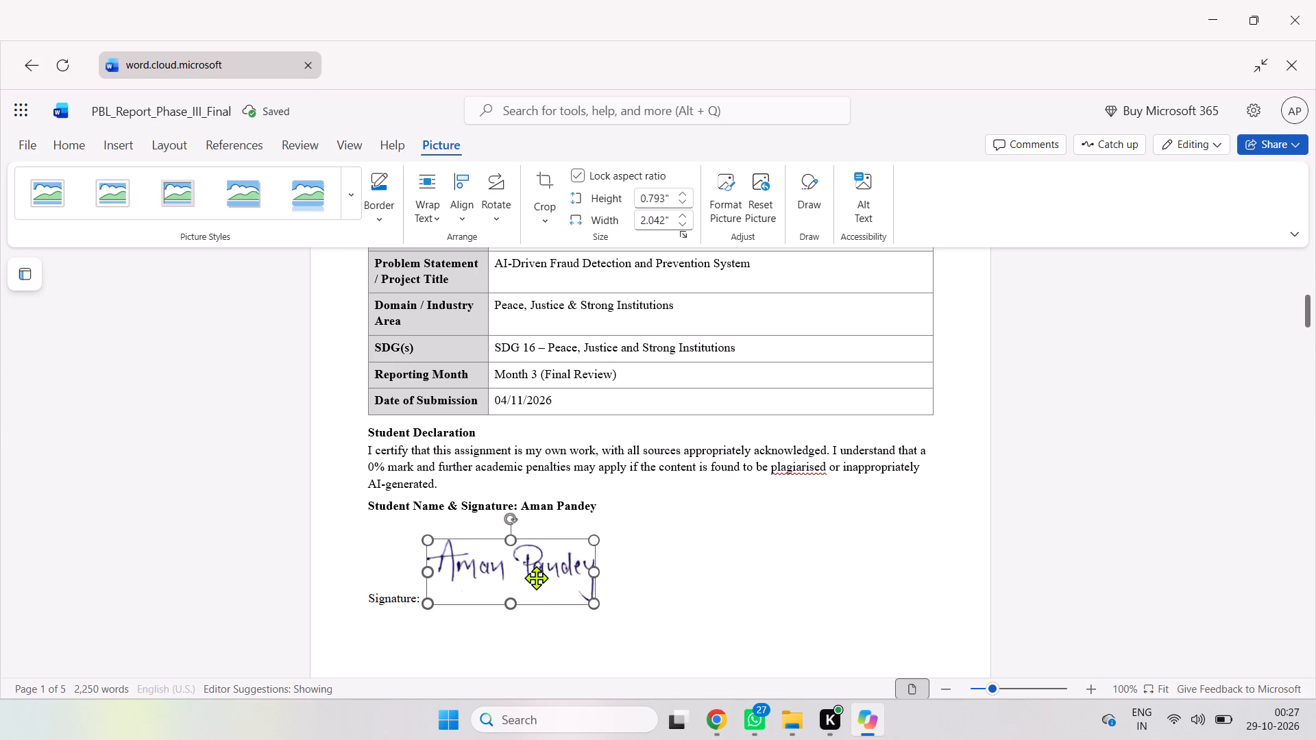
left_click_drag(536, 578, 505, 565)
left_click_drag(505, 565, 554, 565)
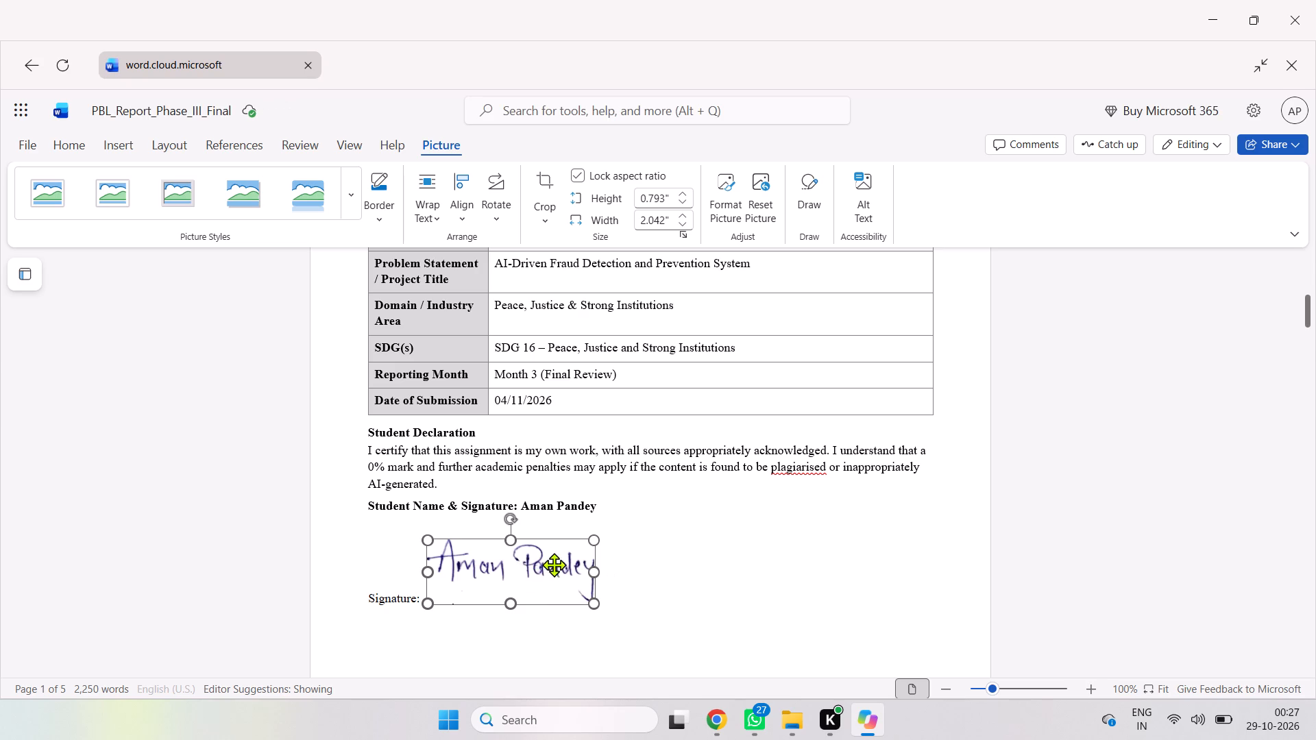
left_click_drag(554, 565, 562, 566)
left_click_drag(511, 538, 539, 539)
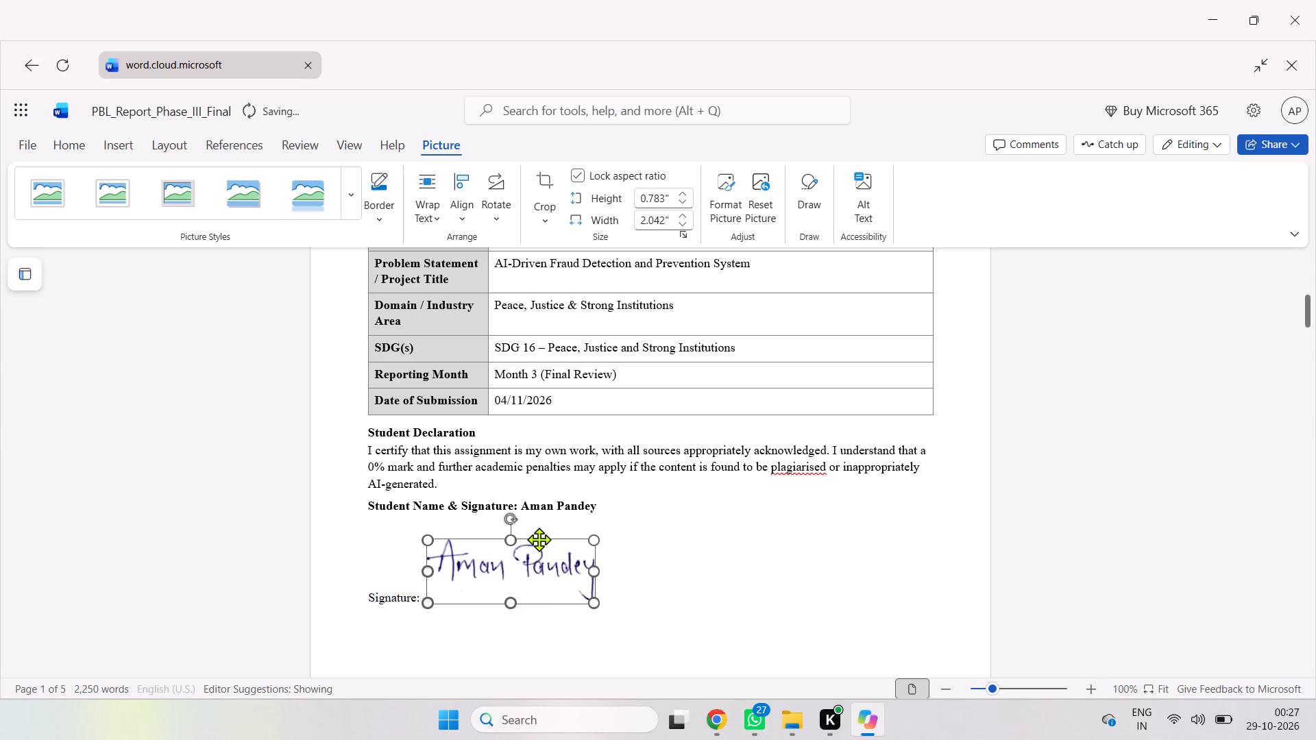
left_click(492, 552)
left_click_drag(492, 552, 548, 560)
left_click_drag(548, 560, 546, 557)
Resize the signature picture to about 2.26" wide and 0.87" high.
left_click_drag(594, 606, 739, 644)
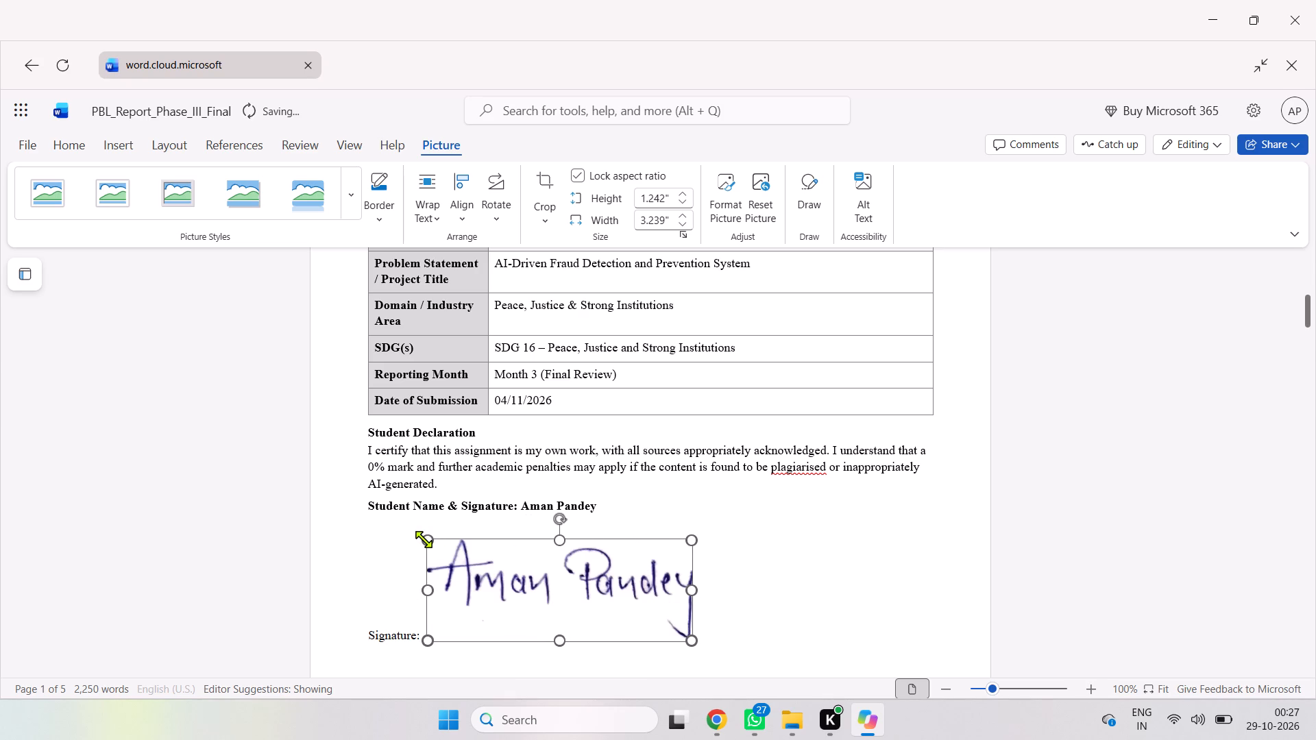
left_click_drag(424, 539, 513, 570)
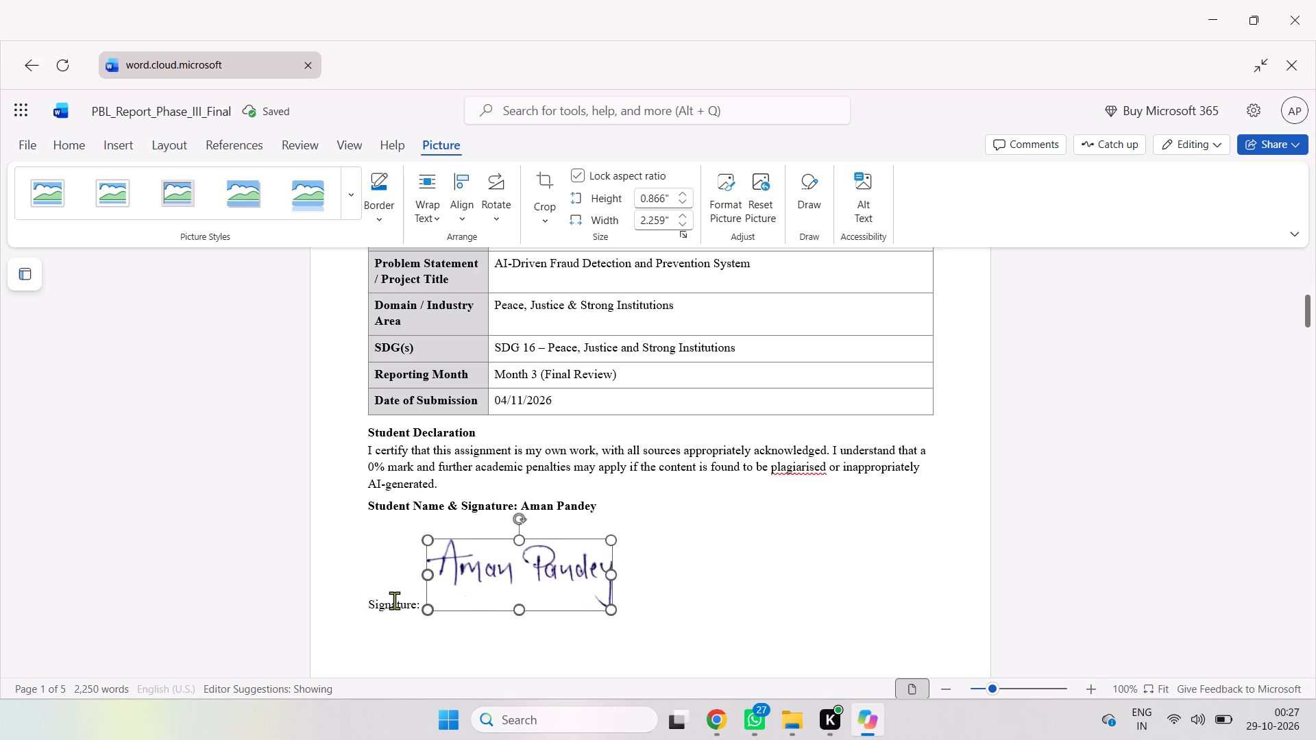
Add an empty line below the "Student Name & Signature" line in the Student Declaration.
left_click(613, 507)
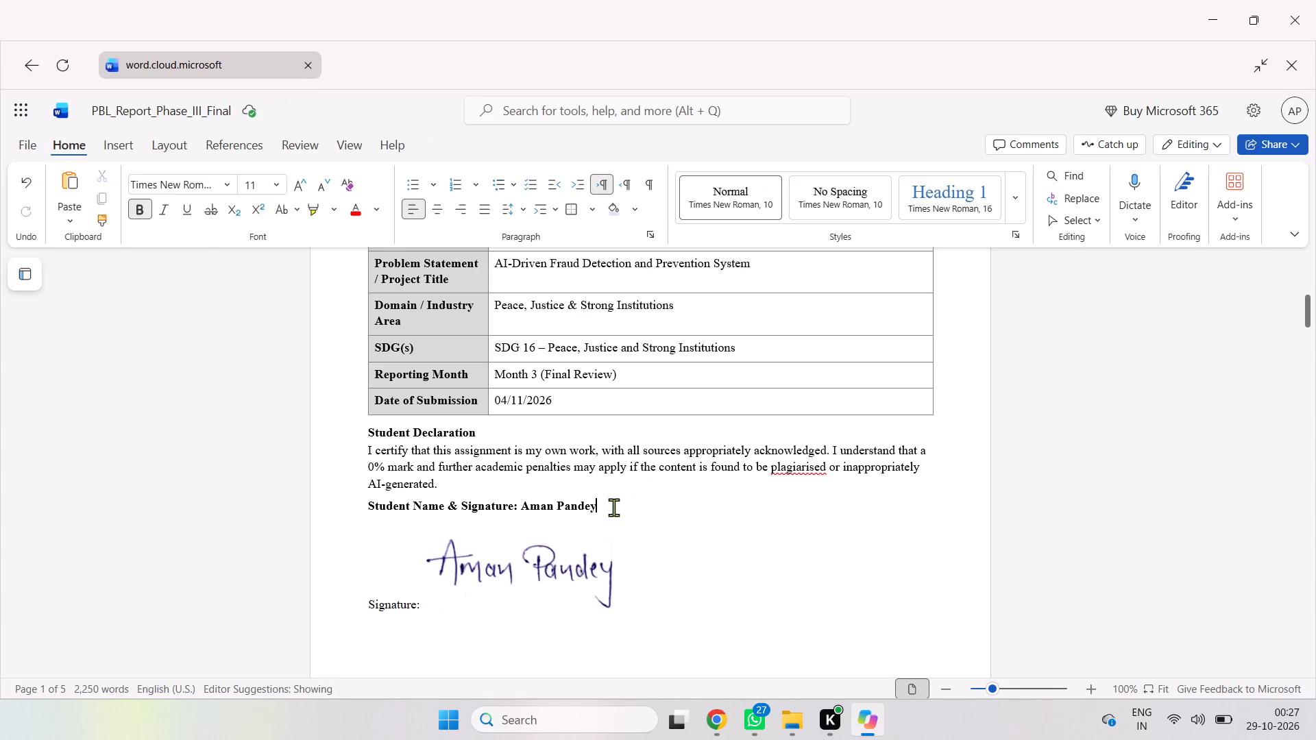
key("Return")
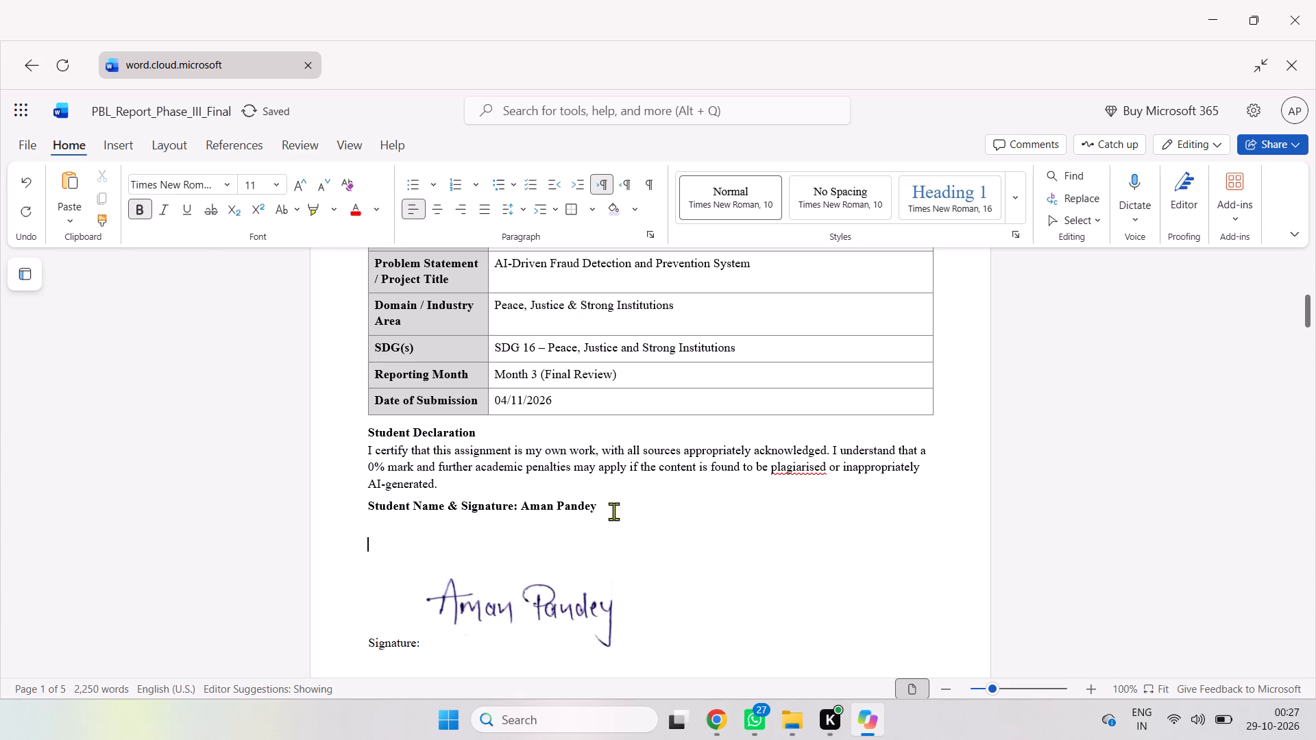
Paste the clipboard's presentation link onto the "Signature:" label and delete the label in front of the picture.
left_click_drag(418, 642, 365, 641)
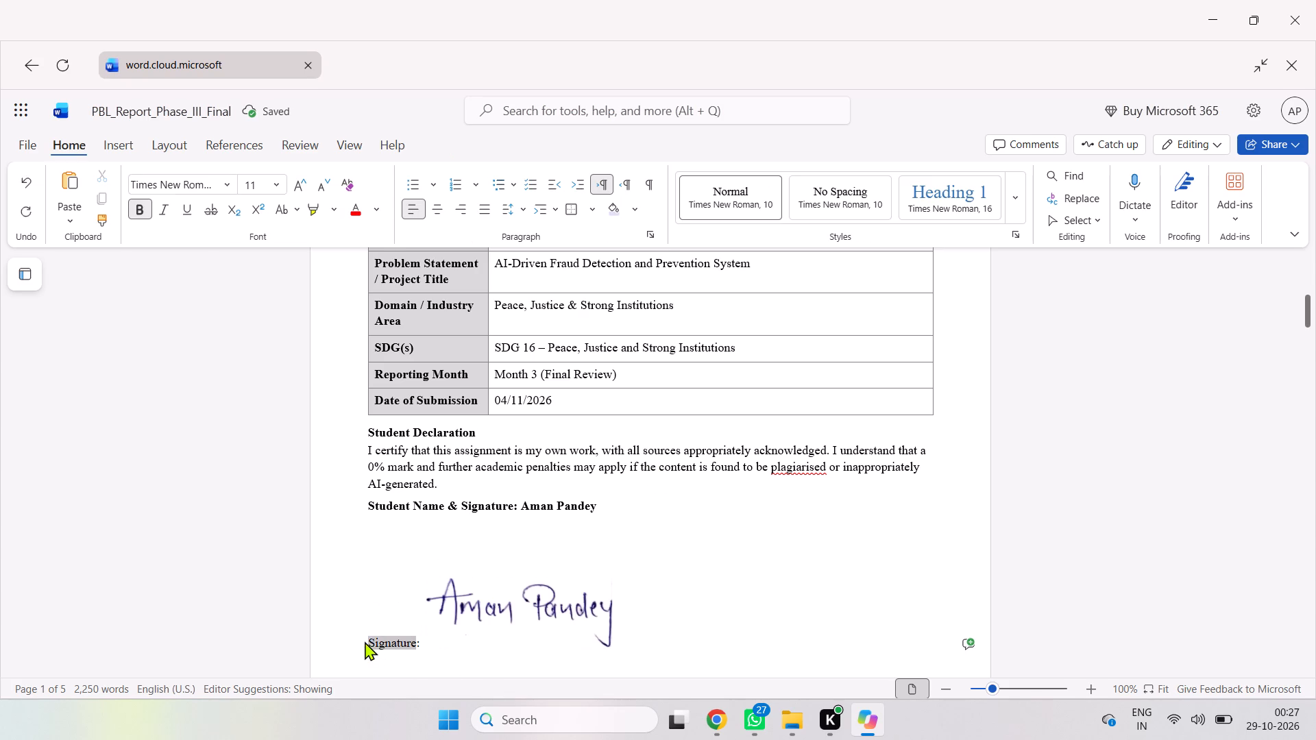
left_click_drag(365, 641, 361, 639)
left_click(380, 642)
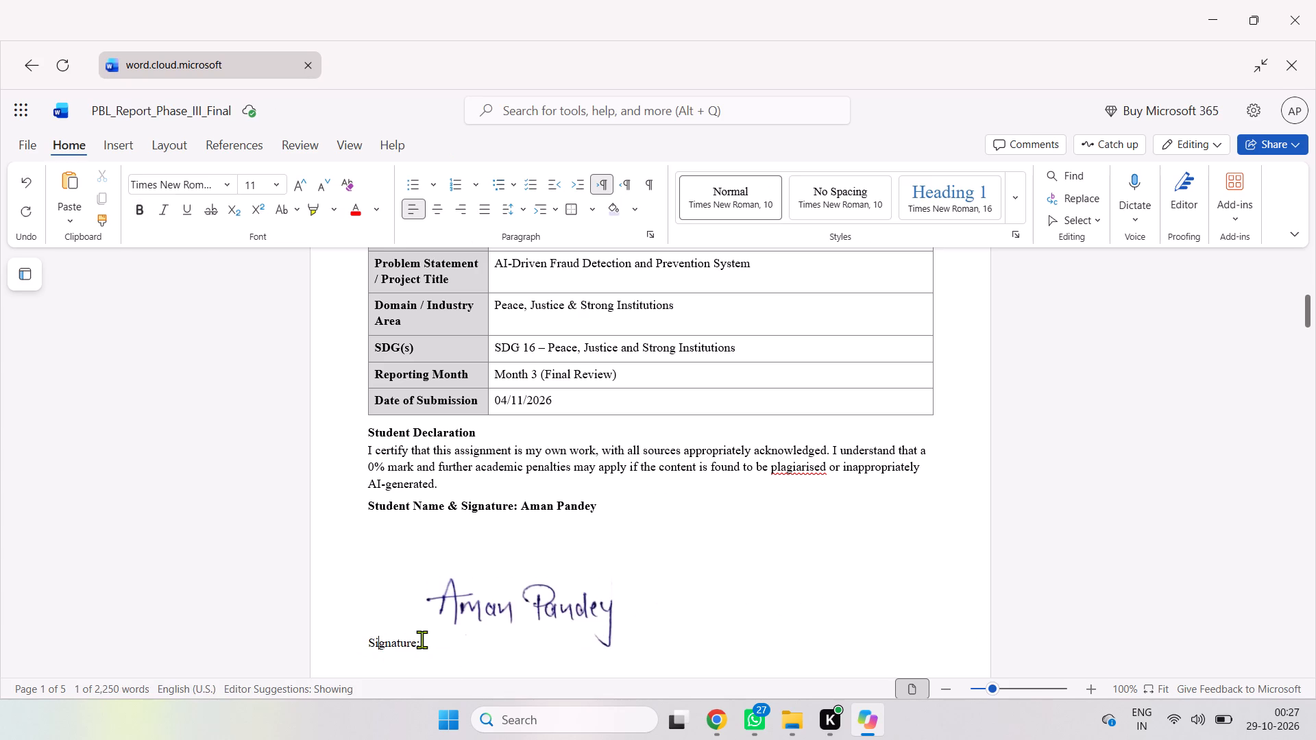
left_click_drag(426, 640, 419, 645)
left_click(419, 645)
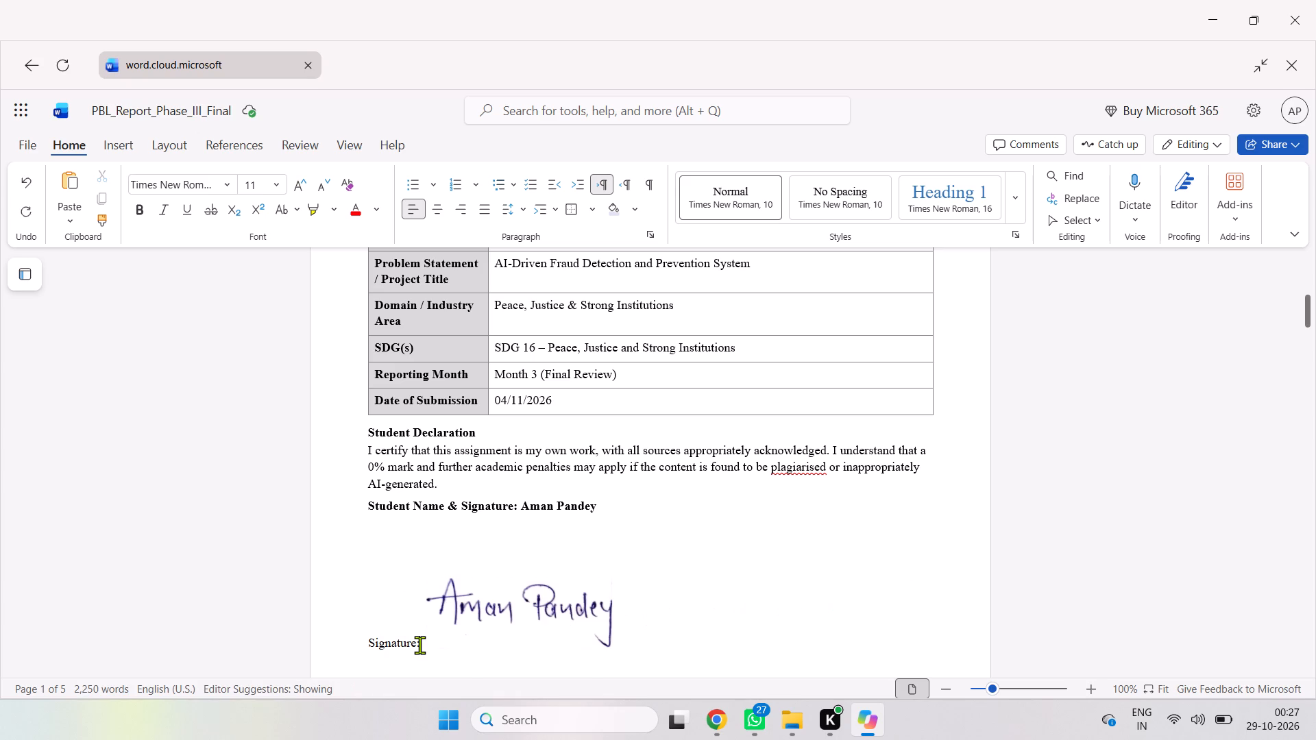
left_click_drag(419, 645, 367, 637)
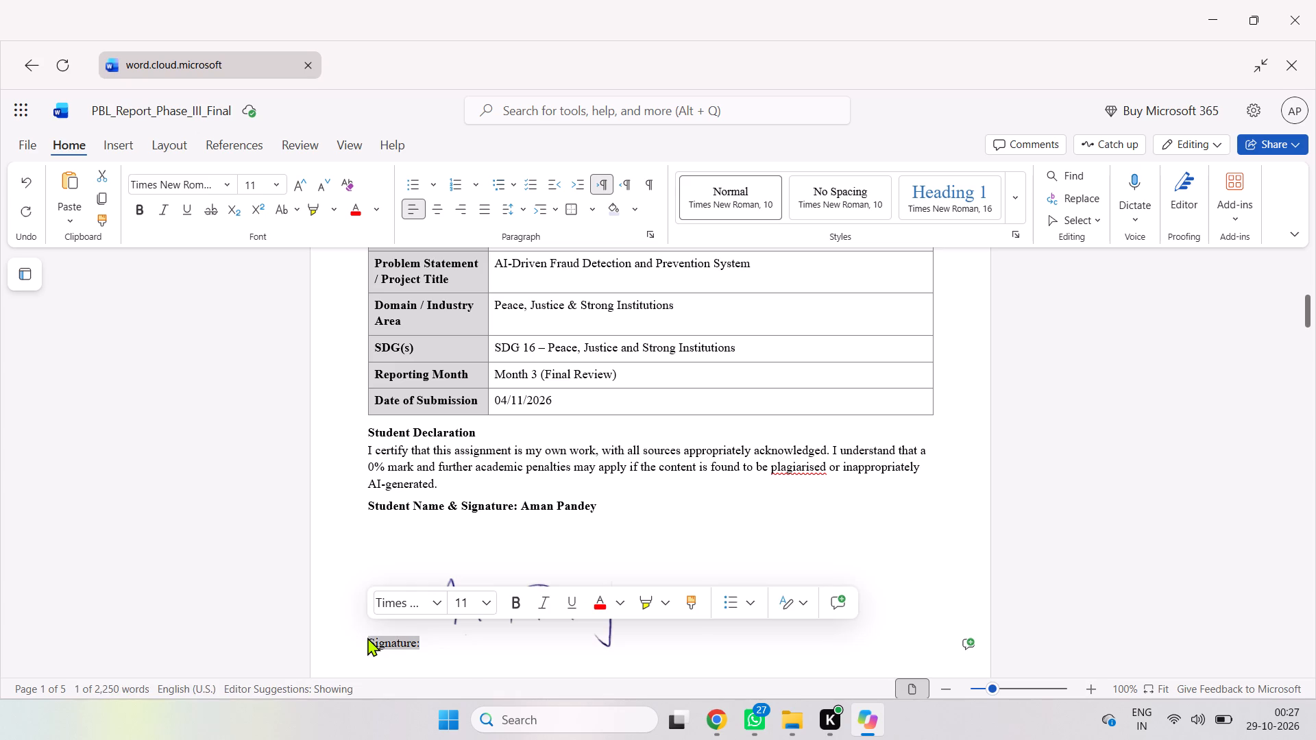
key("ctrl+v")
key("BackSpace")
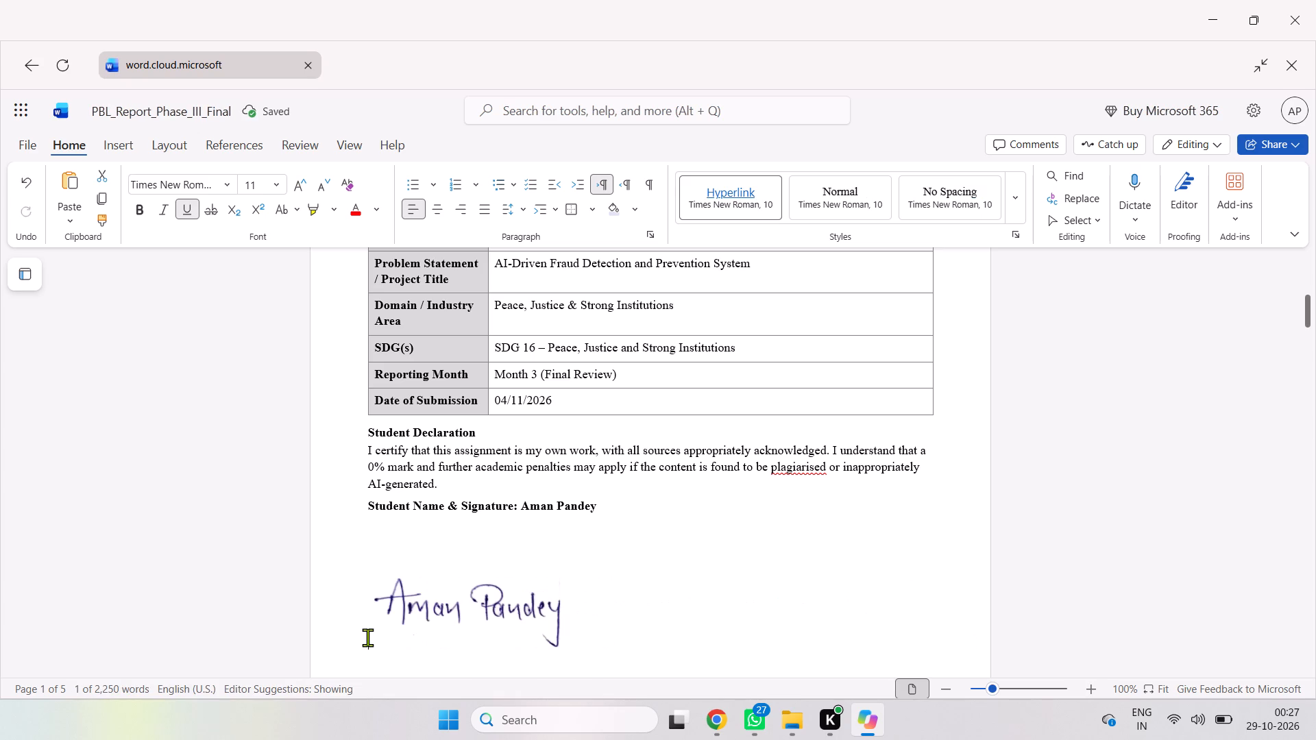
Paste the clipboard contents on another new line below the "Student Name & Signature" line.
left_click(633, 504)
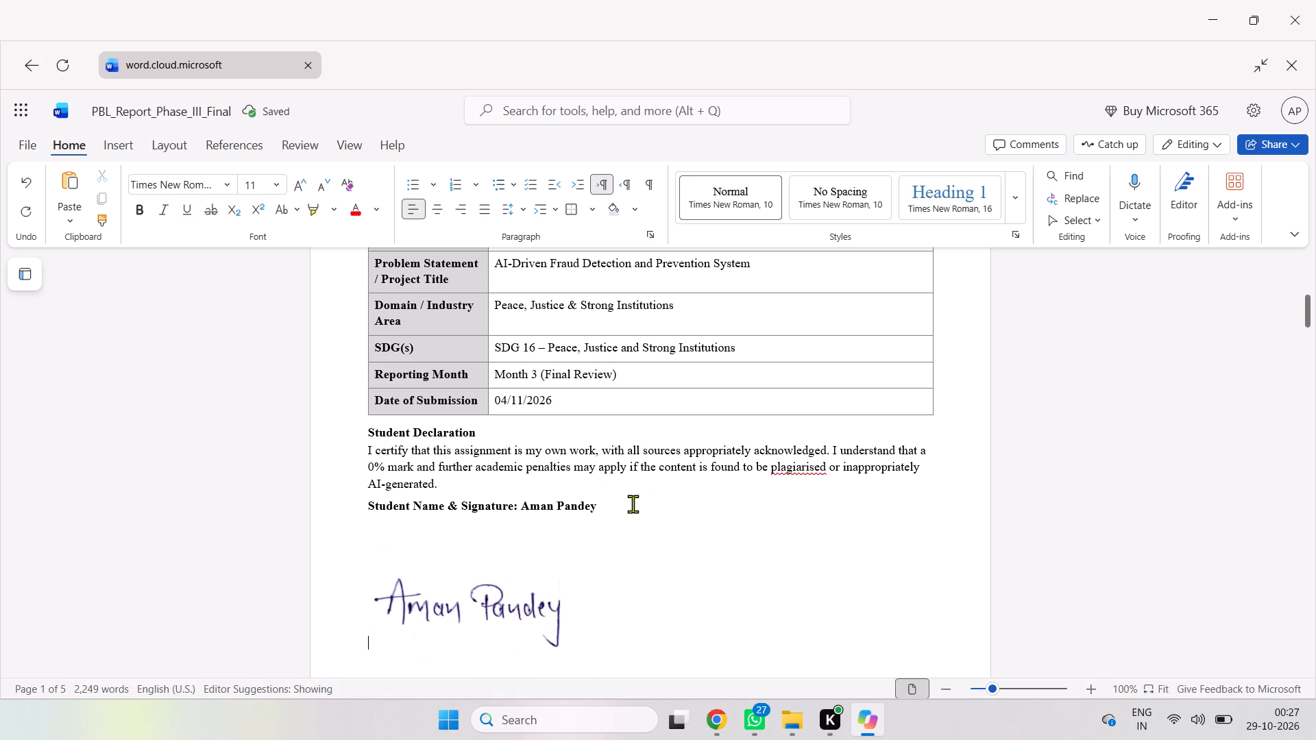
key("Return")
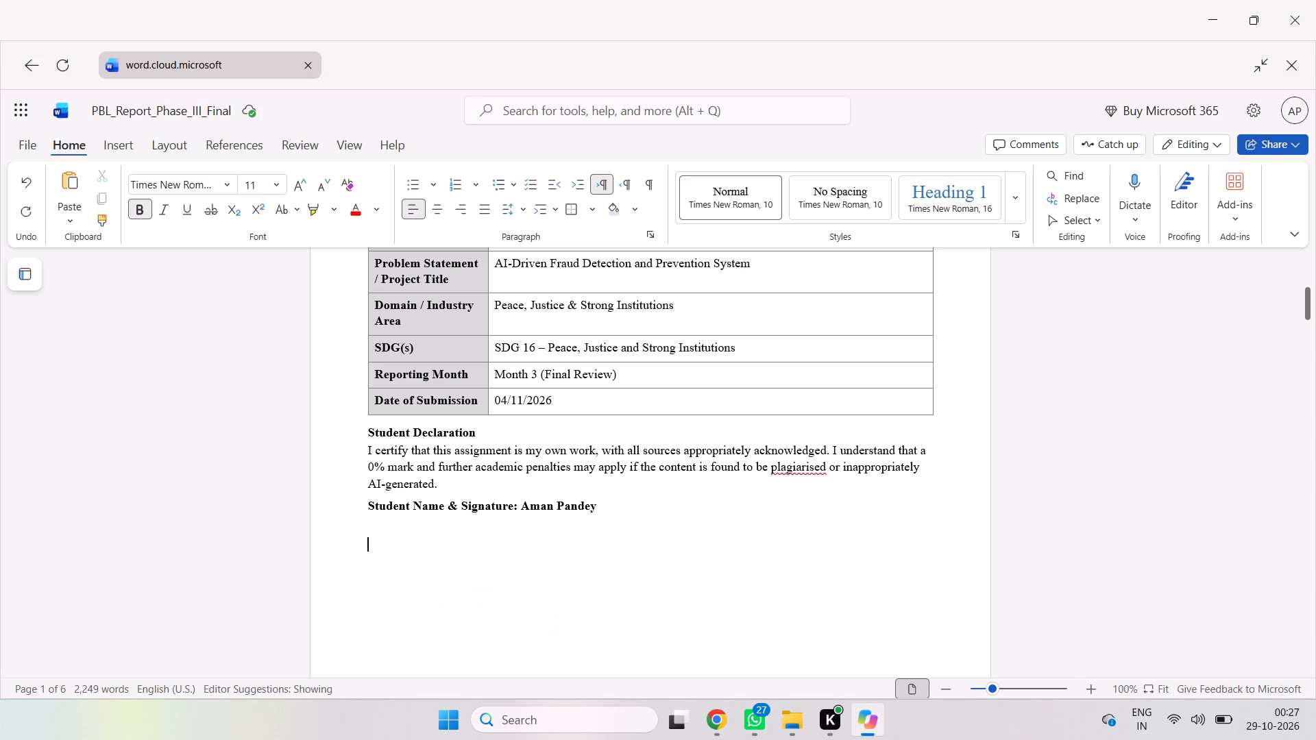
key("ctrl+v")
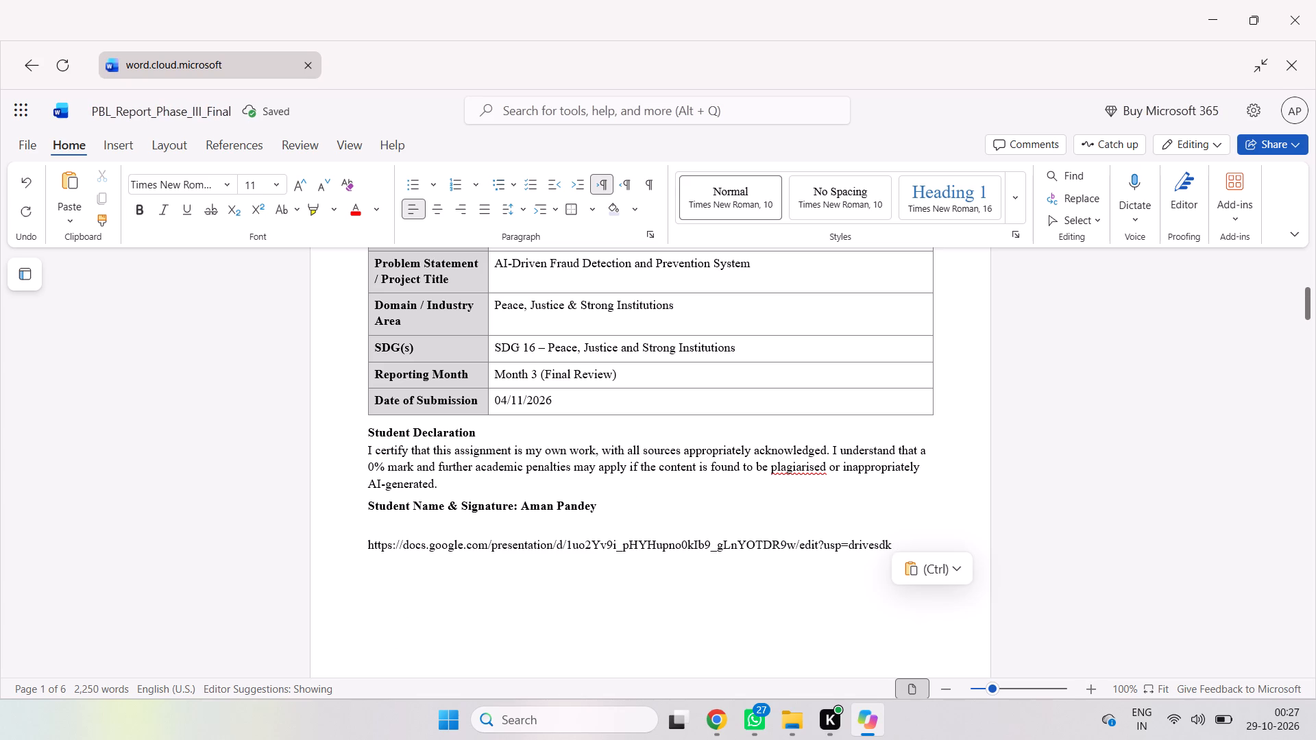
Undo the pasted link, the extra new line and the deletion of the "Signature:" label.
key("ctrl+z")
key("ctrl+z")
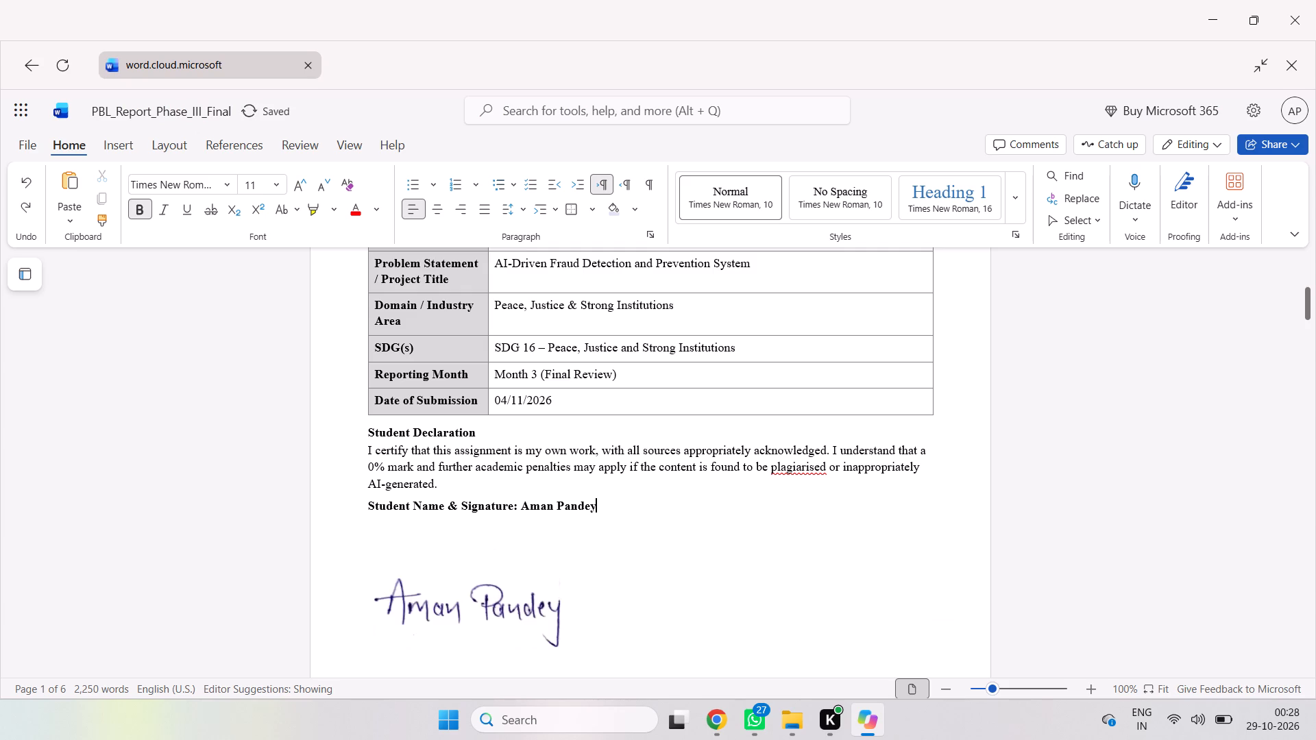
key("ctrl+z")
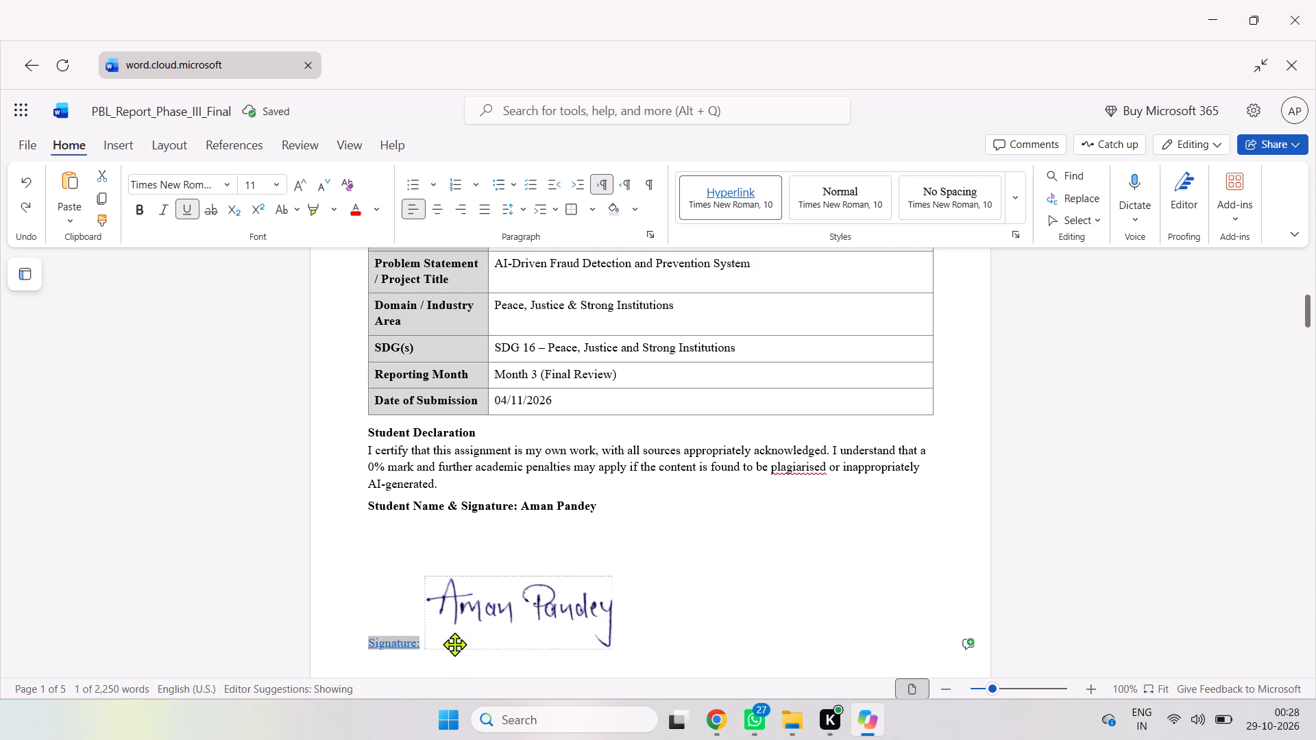
Remove the hyperlinked "Signature:" label in front of the signature picture below the Student Declaration.
scroll(454, 644, "down", 2)
left_click(399, 499)
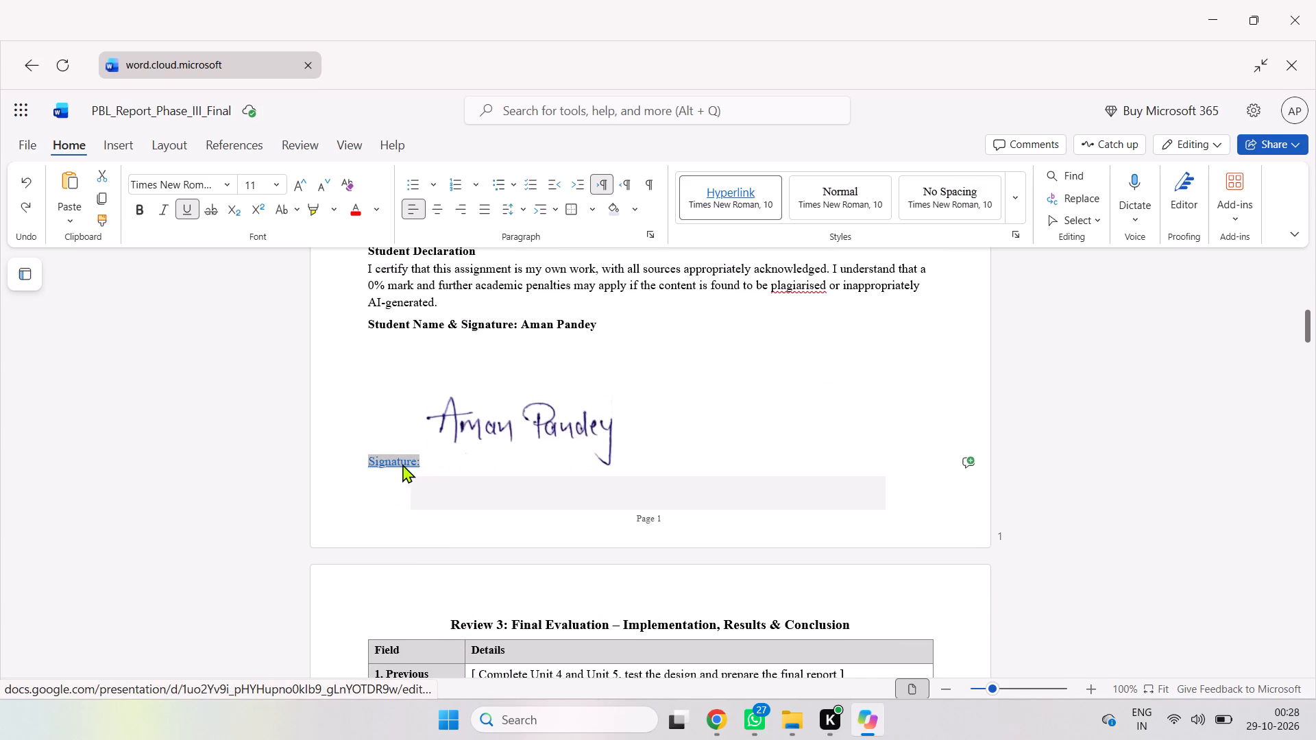
left_click(402, 464)
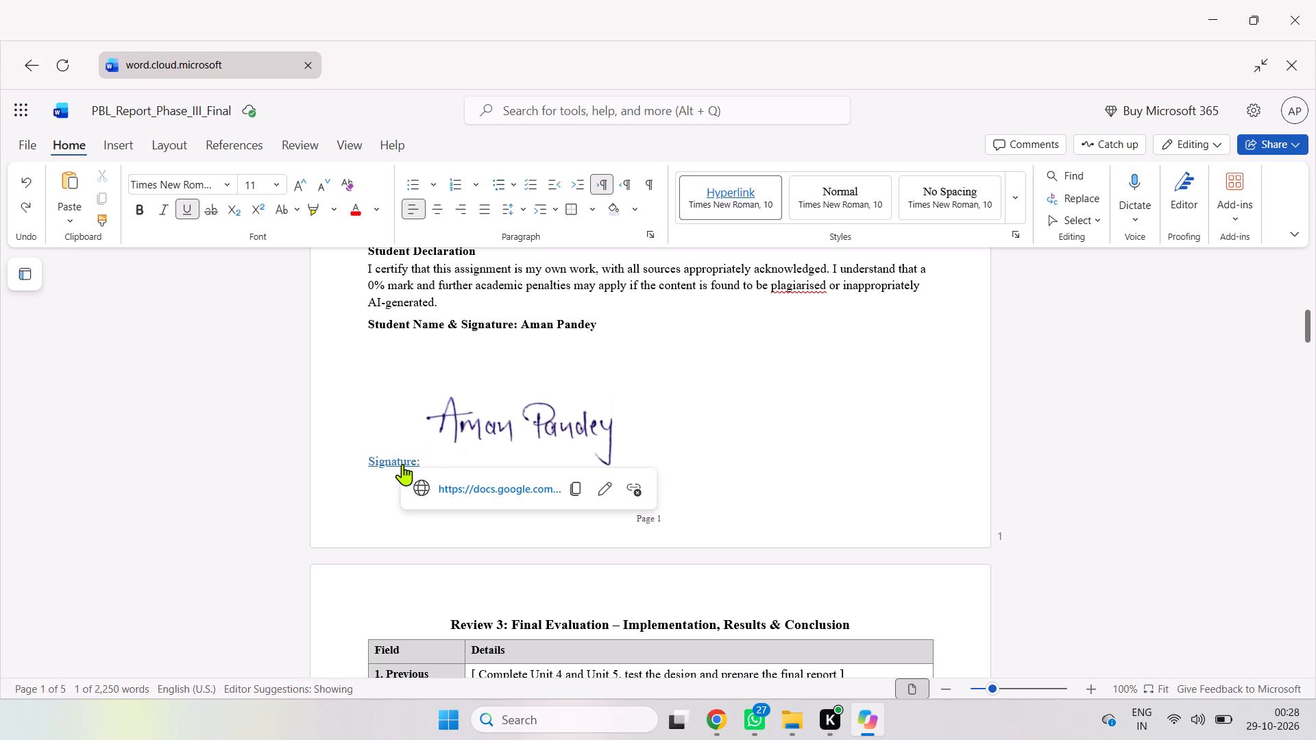
left_click(415, 457)
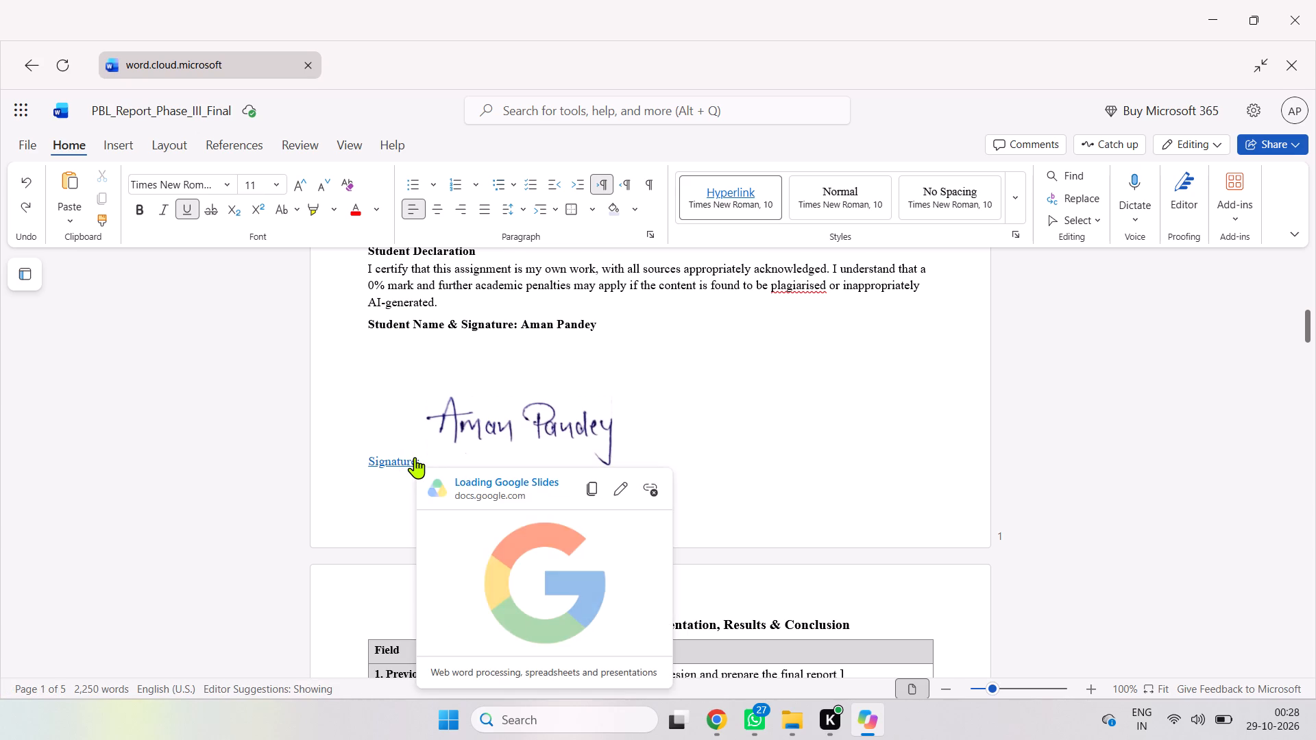
Delete the hyperlinked "Signature:" label in front of the signature picture under the Student Declaration.
left_click(382, 497)
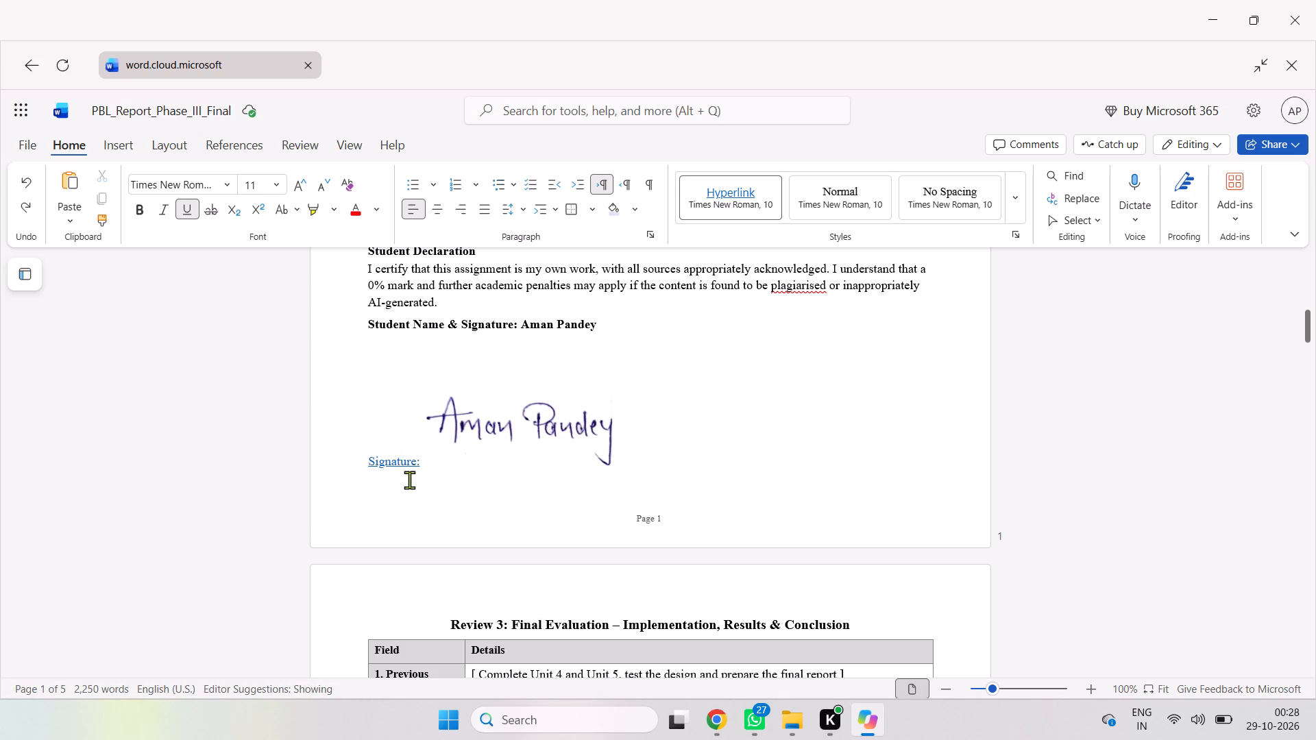
left_click(434, 465)
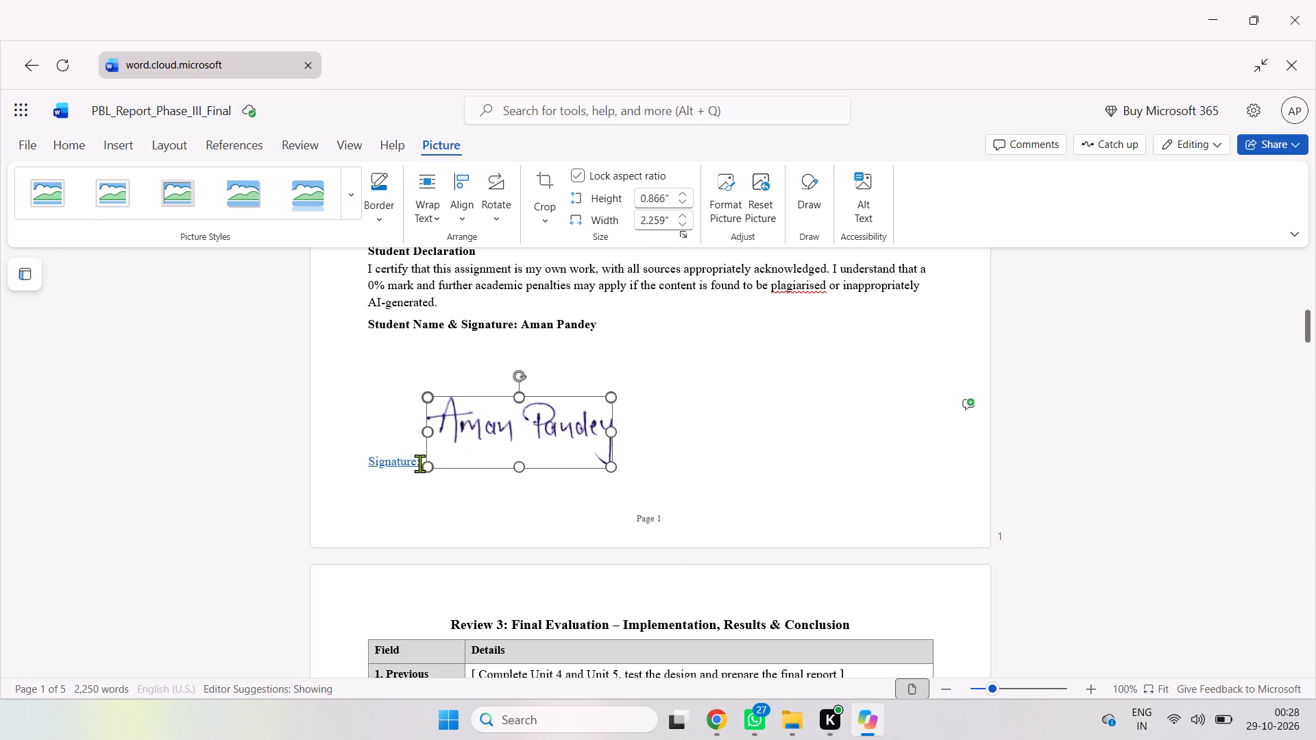
left_click(419, 463)
key("BackSpace")
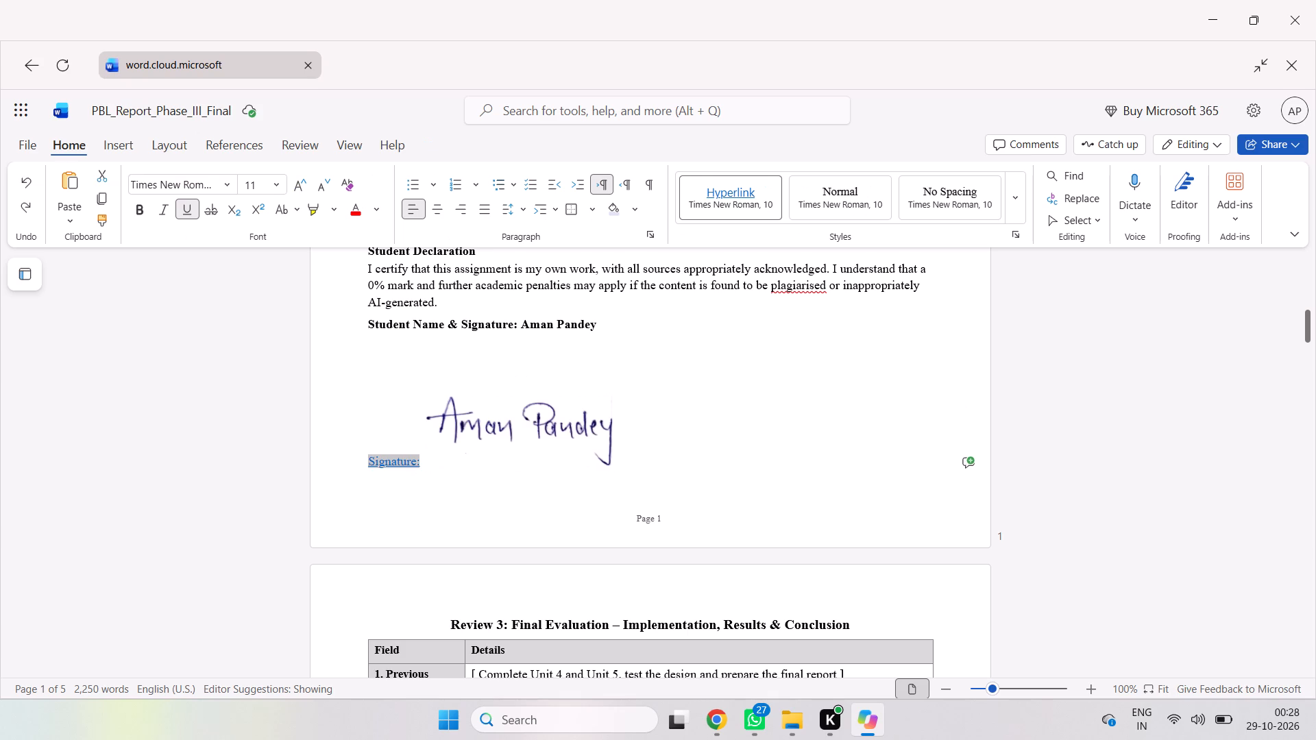
key("BackSpace")
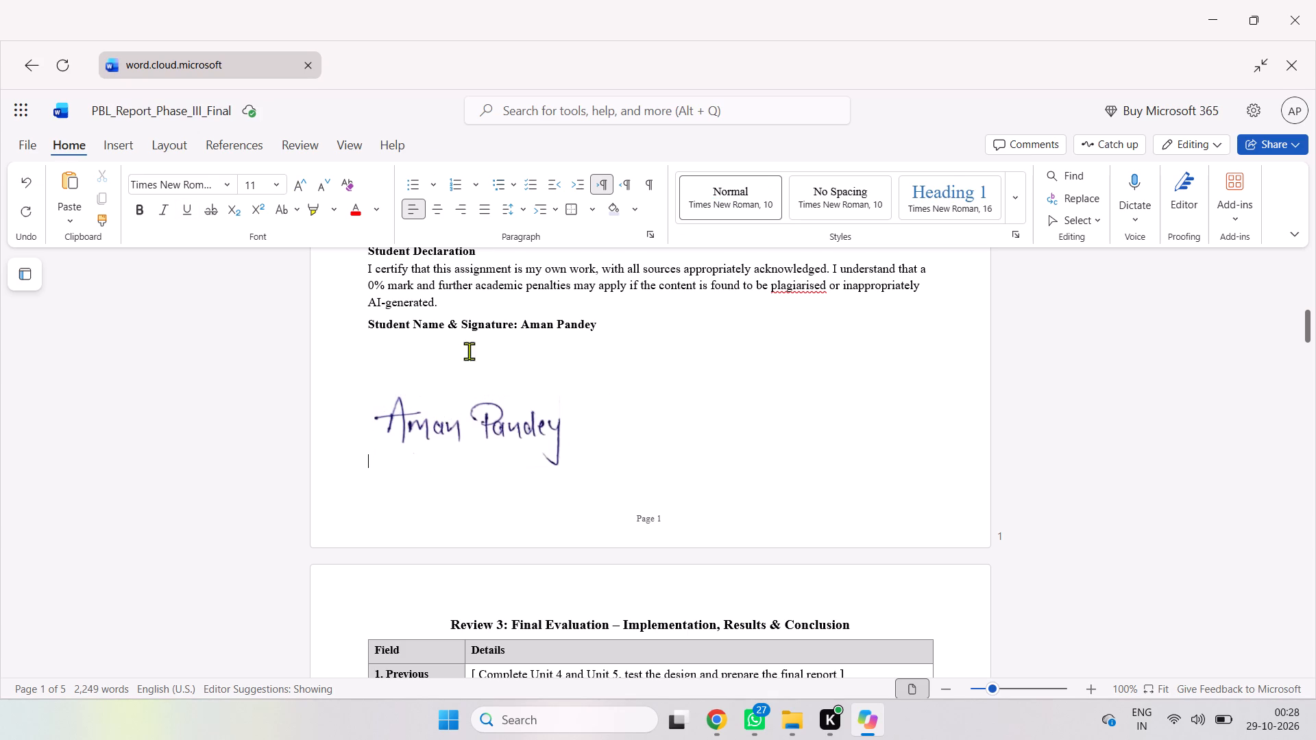
Remove the blank line between the "Student Name & Signature" line and the signature picture.
left_click(387, 379)
key("BackSpace")
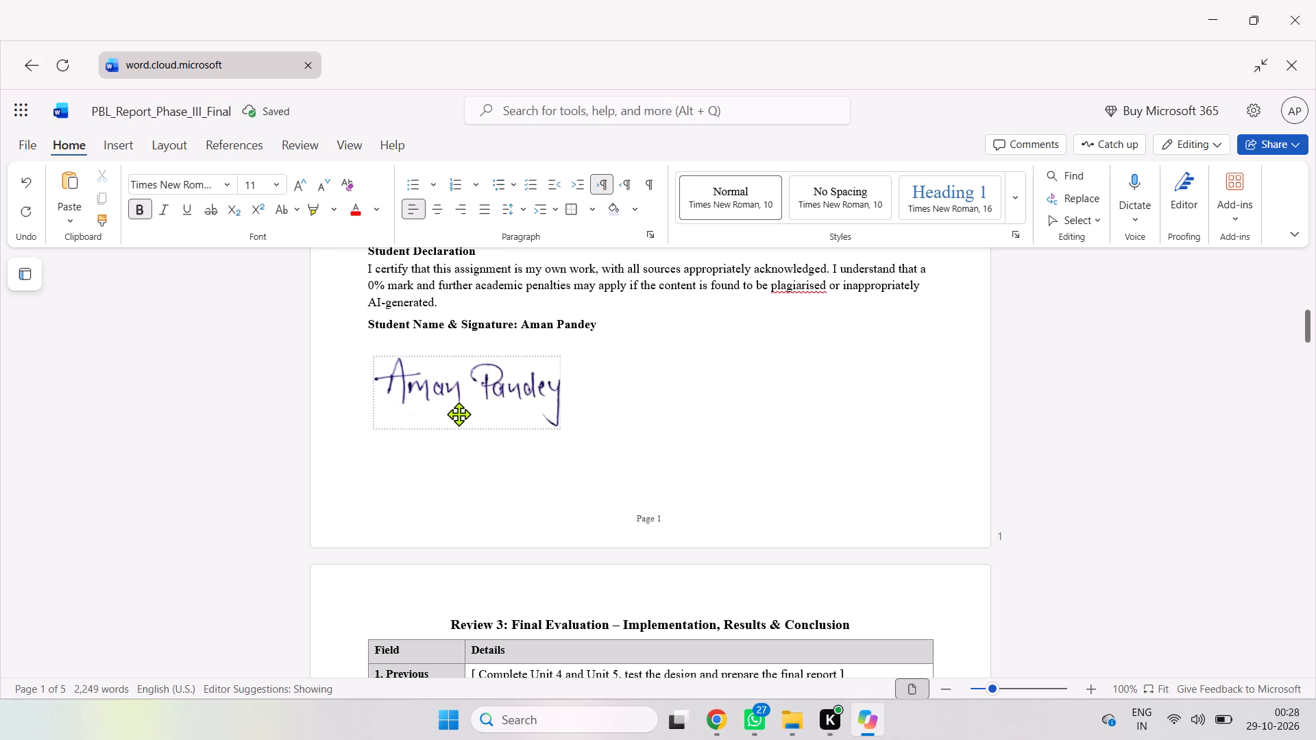
Enlarge the signature picture slightly, keeping its proportions, to about 0.91" high and 2.37" wide.
left_click(458, 413)
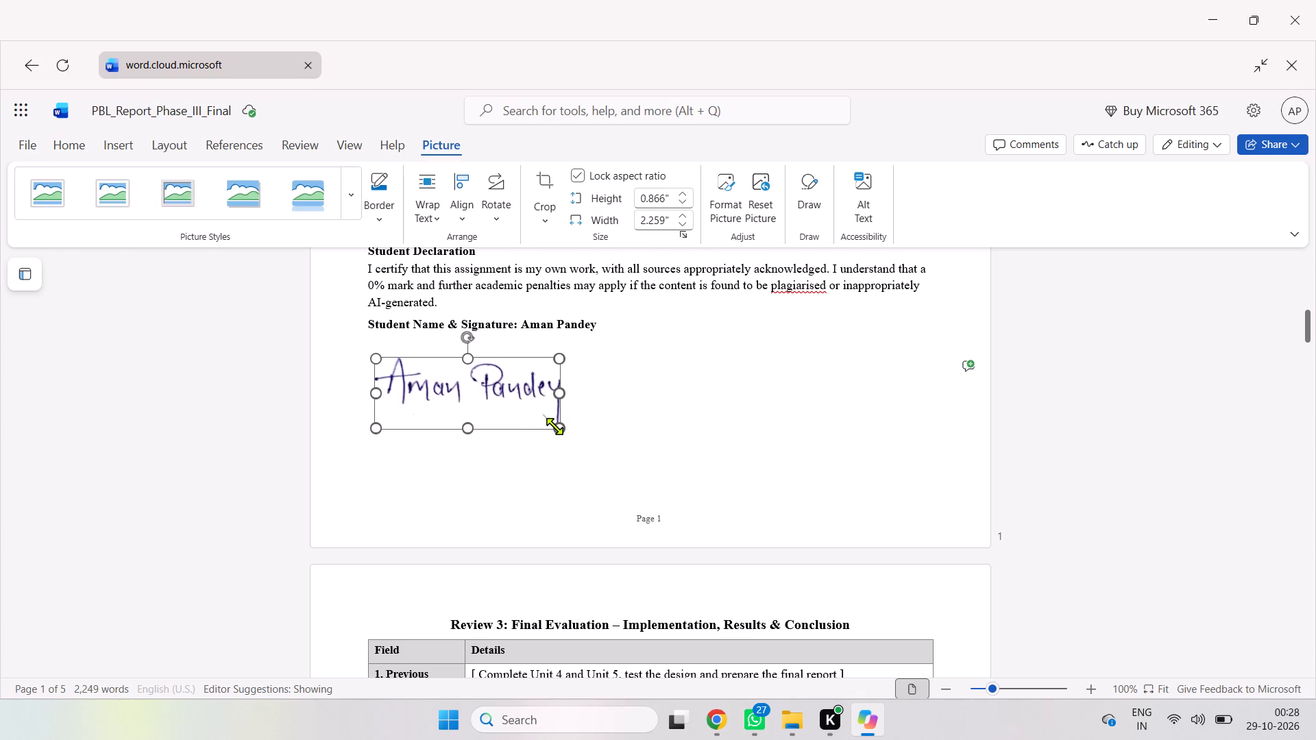
left_click_drag(555, 426, 569, 430)
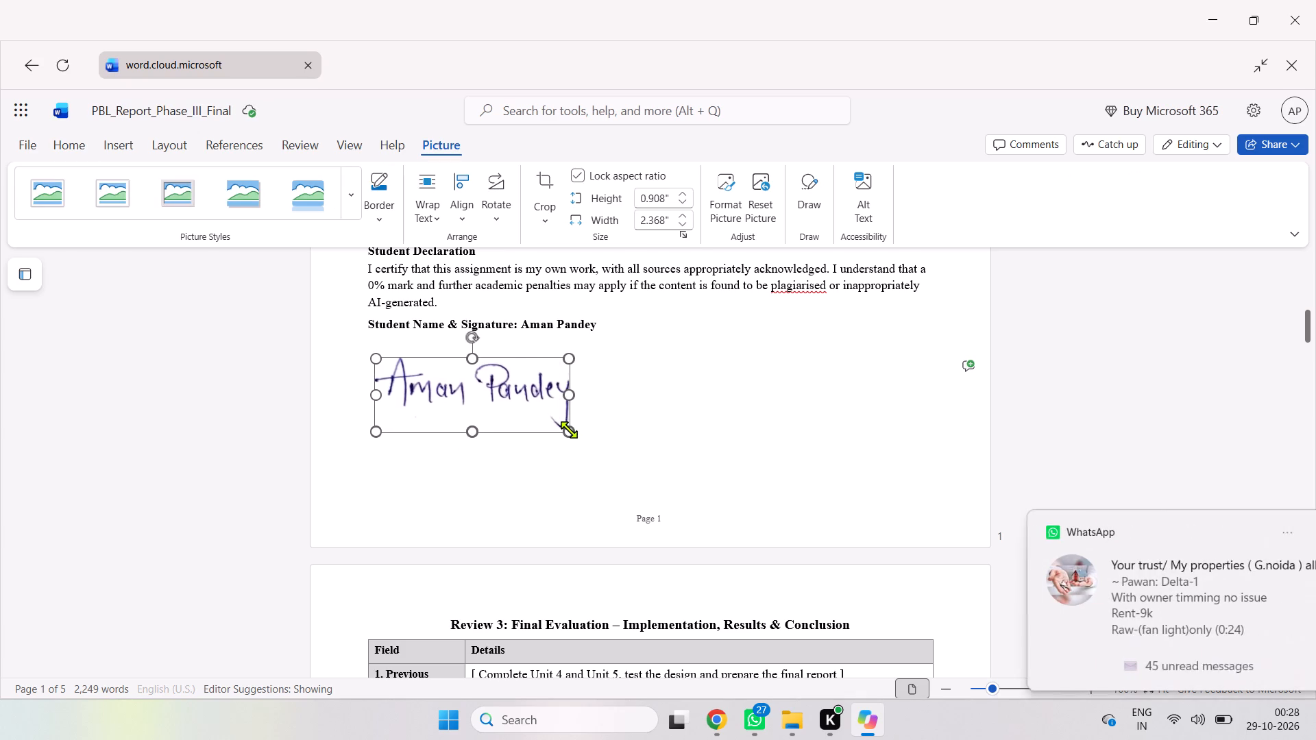
left_click(661, 414)
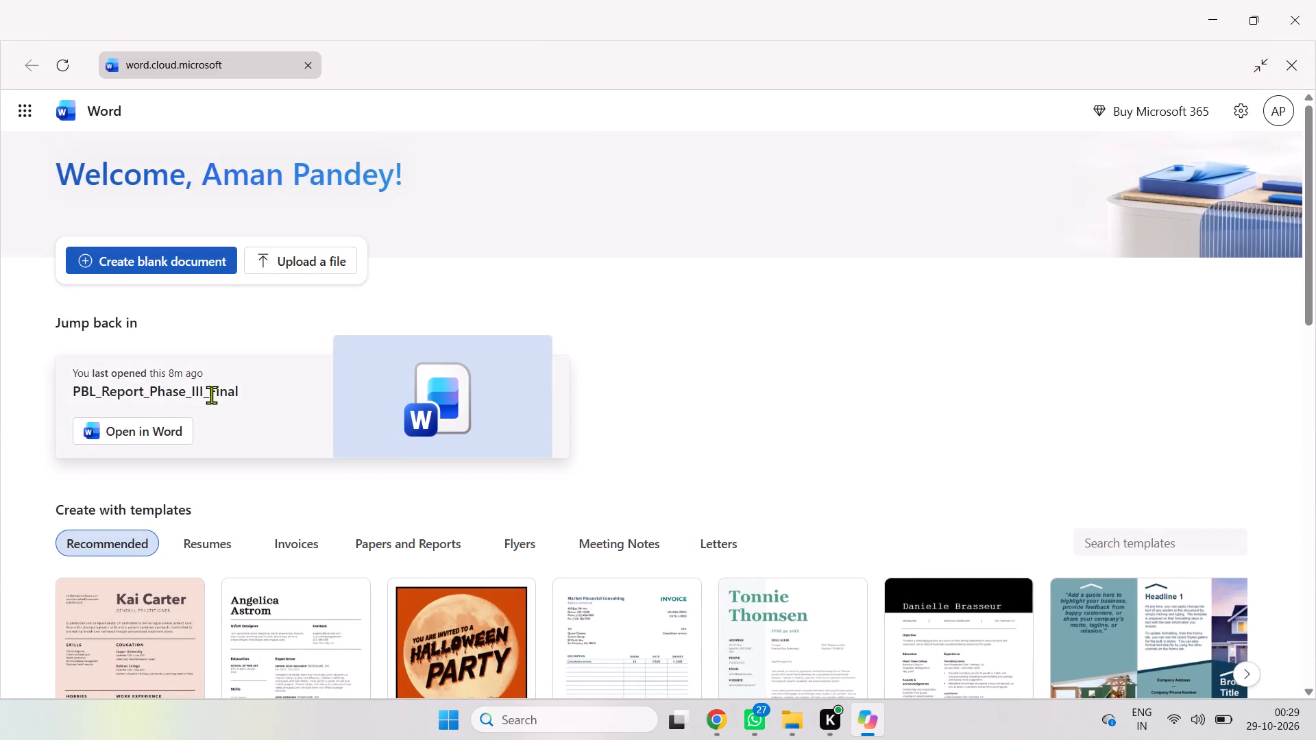
Reopen the PBL_Report_Phase_III_Final document and look through it from the details table to the "4. Unit/Module Concepts Applied" table.
left_click(211, 395)
left_click(147, 427)
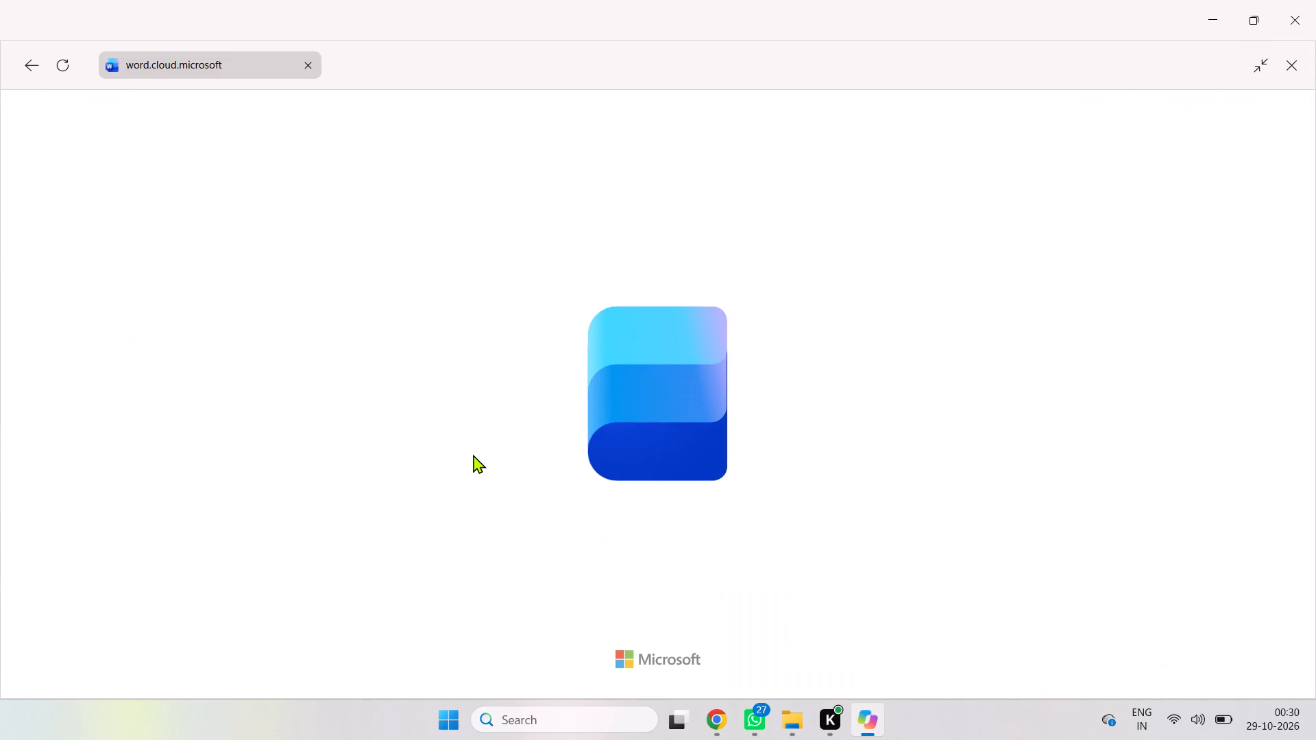
scroll(587, 466, "down", 3)
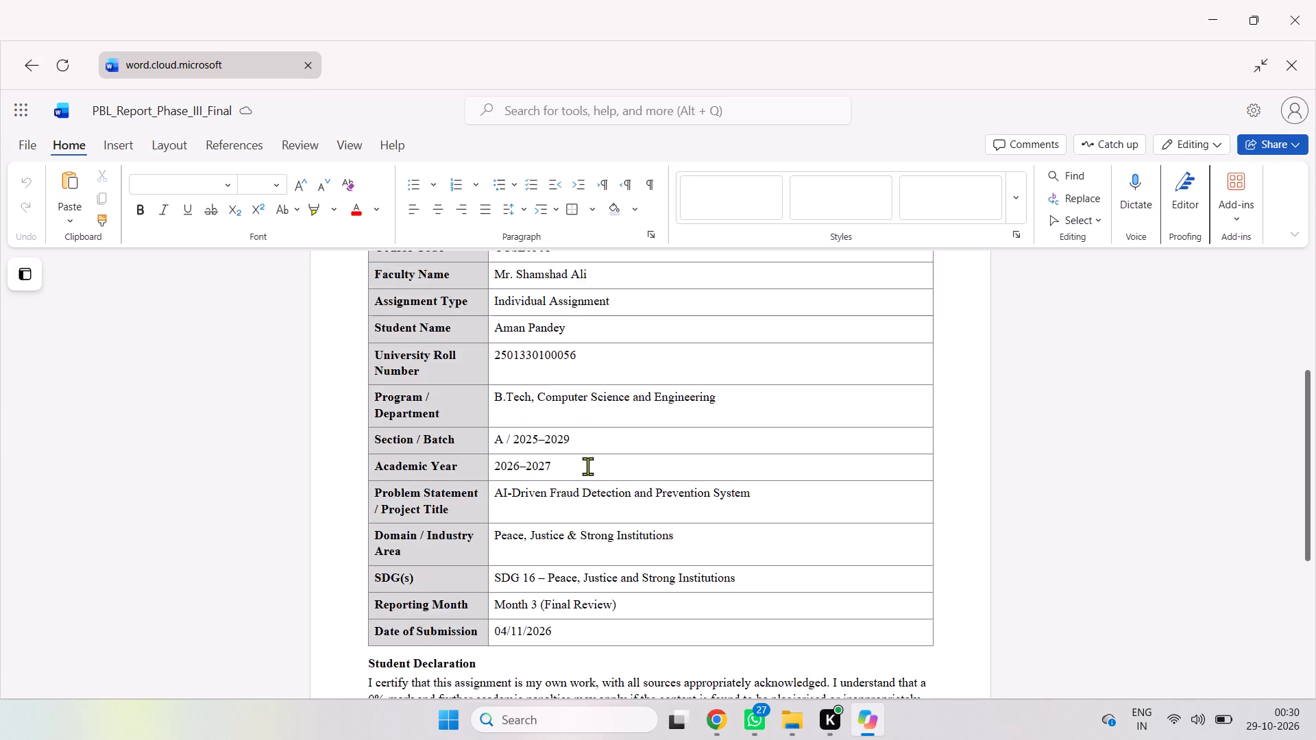
scroll(587, 466, "down", 7)
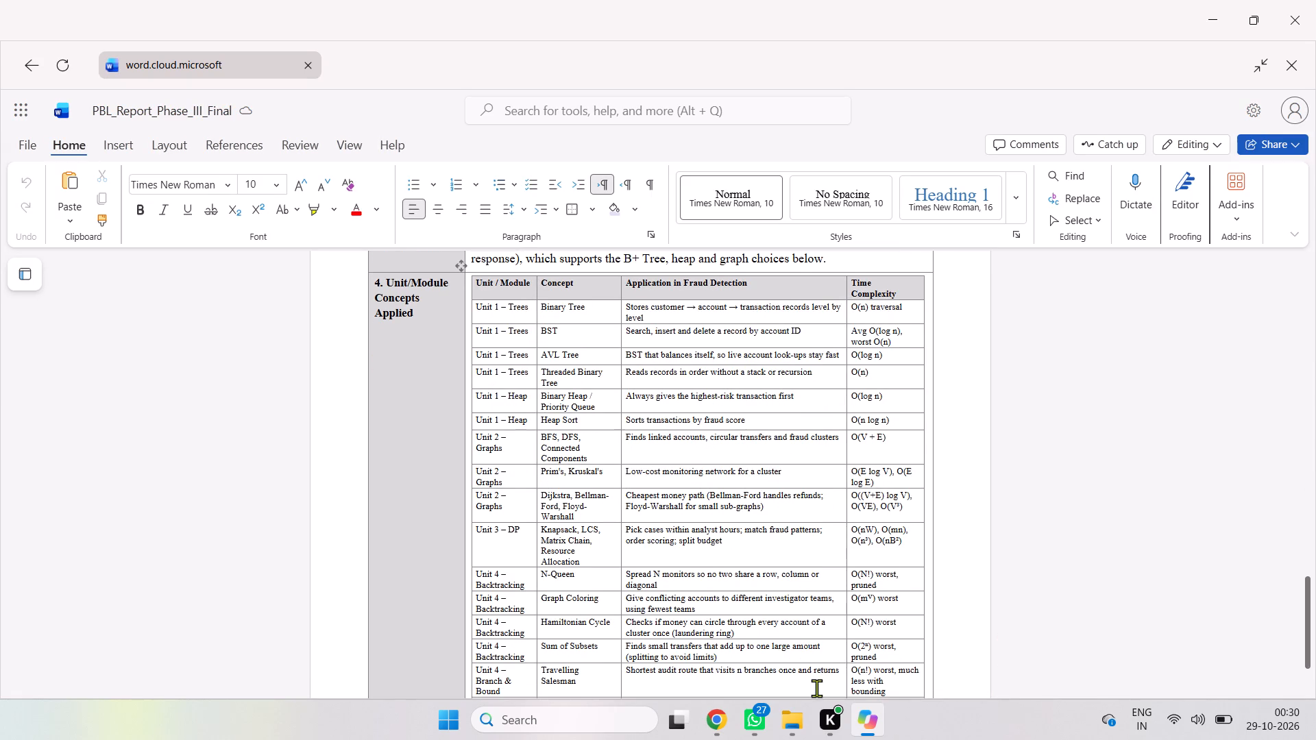
Switch to the Chrome browser.
left_click(709, 730)
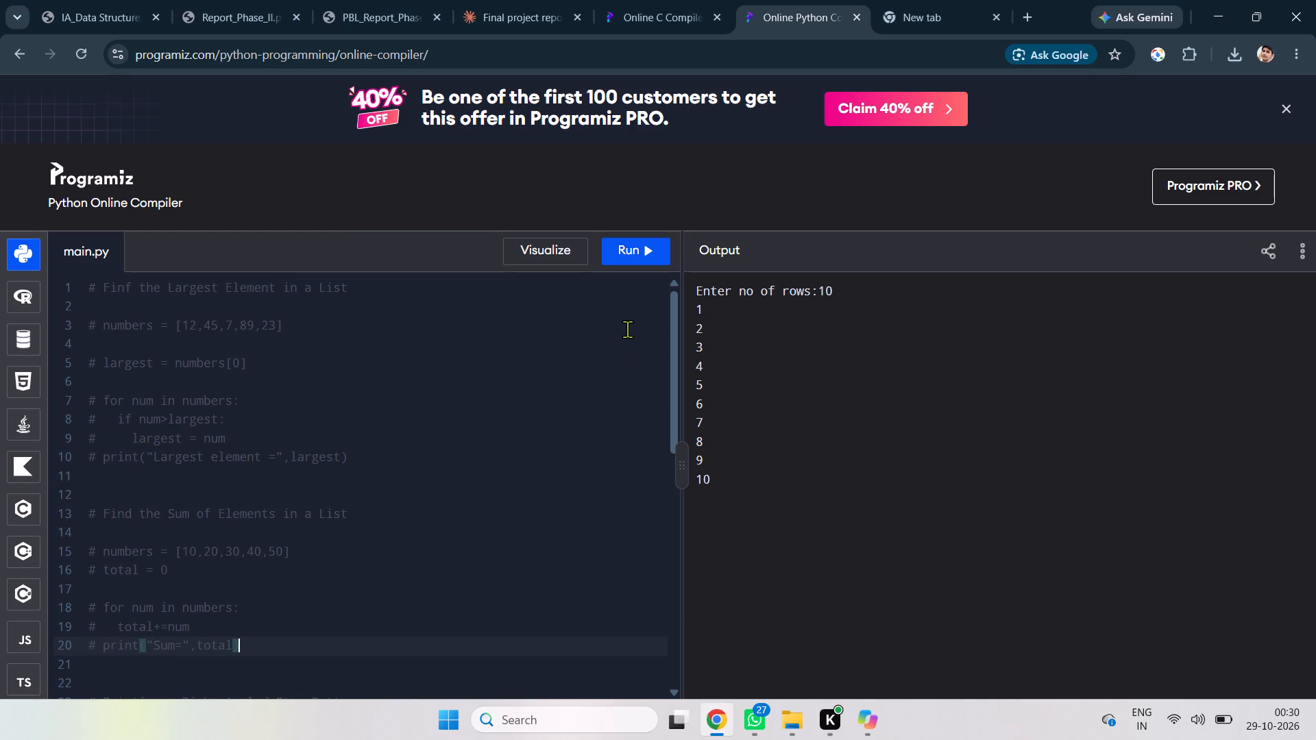
Switch to Chrome, find GitHub through a Google search and open the fraud-detection-in-banking-system repository.
left_click(943, 0)
left_click(809, 45)
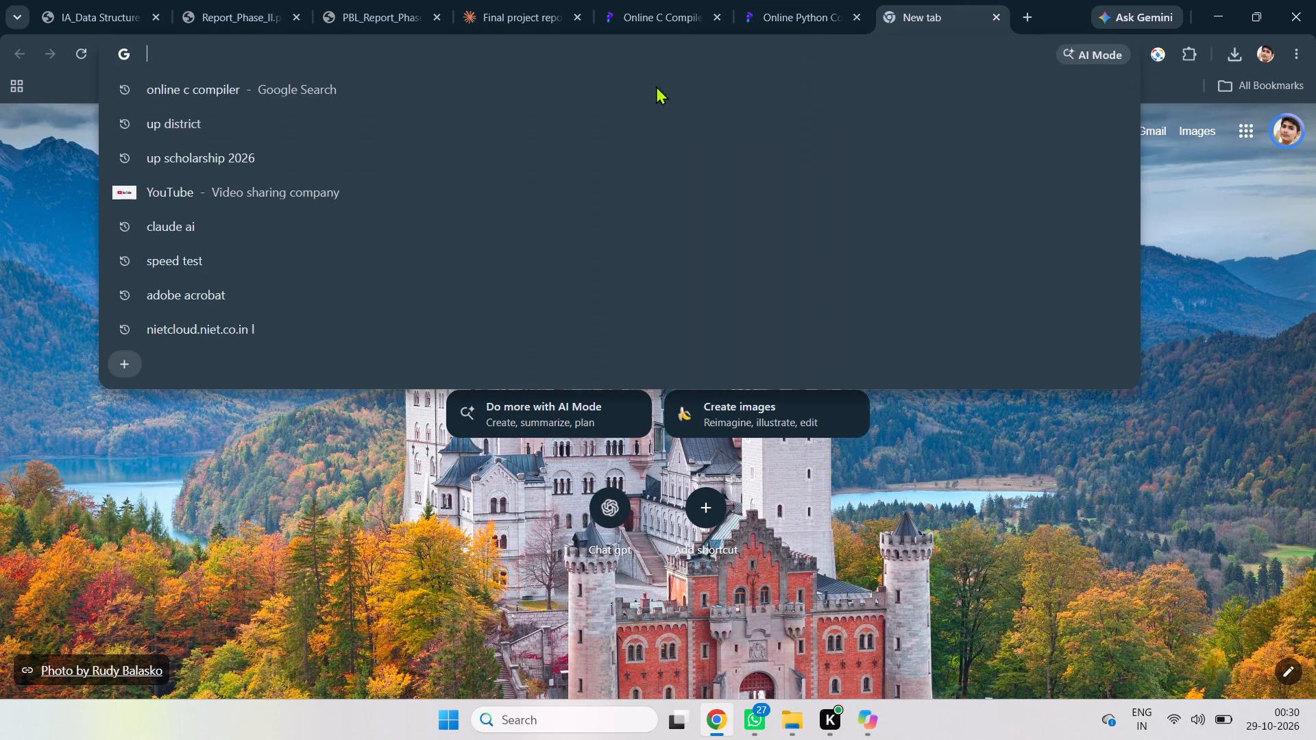
left_click(448, 217)
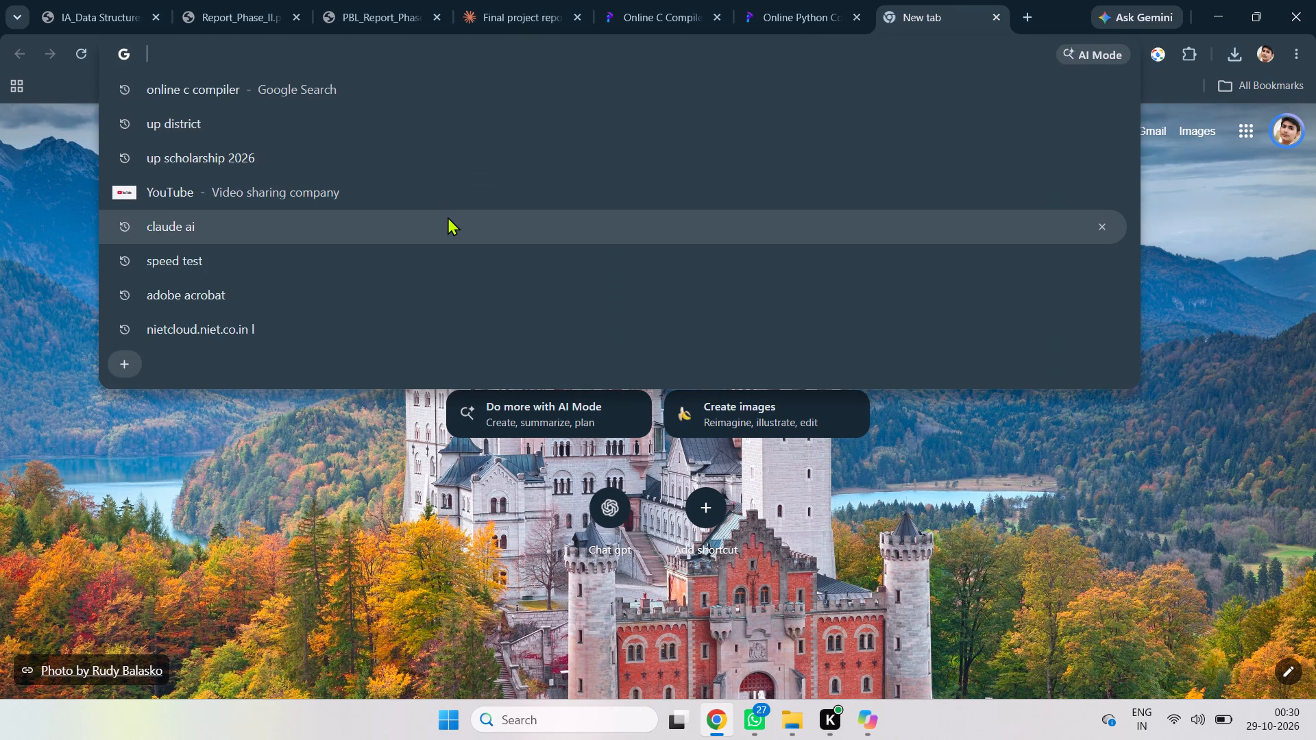
type("githu")
triple_click(349, 121)
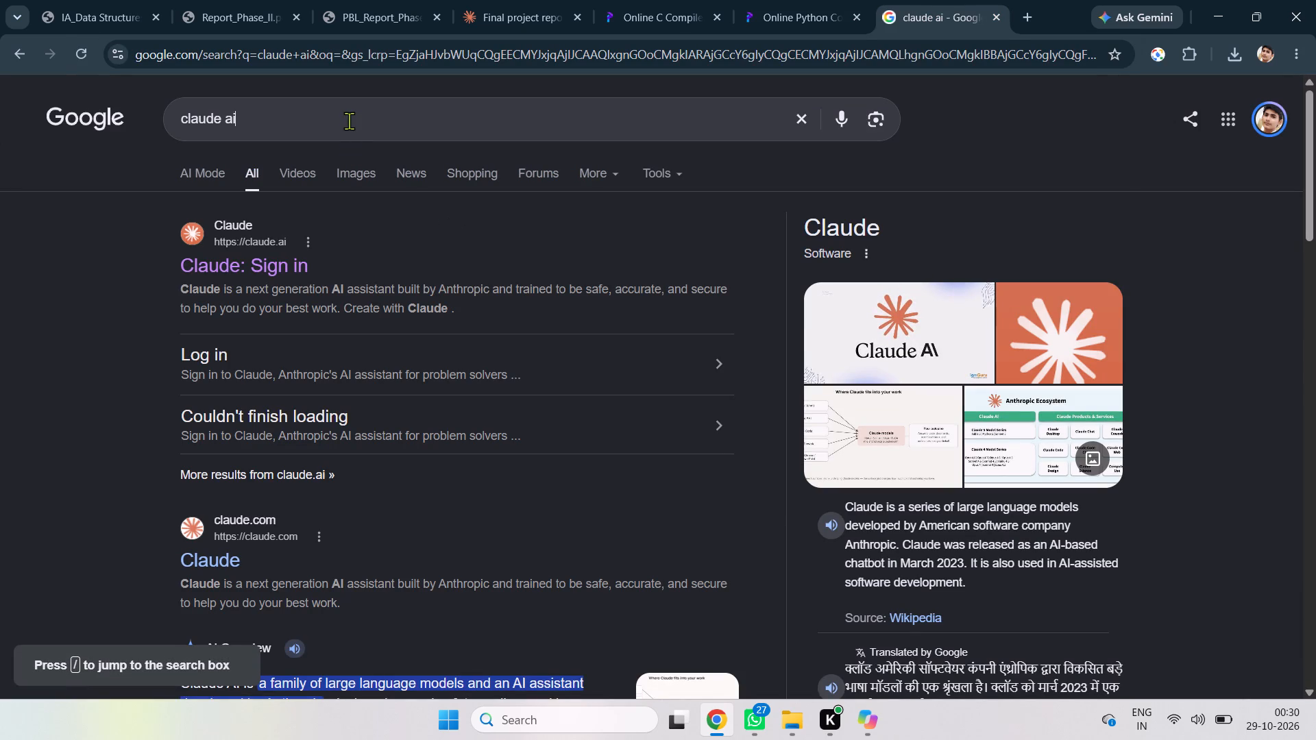
type("git")
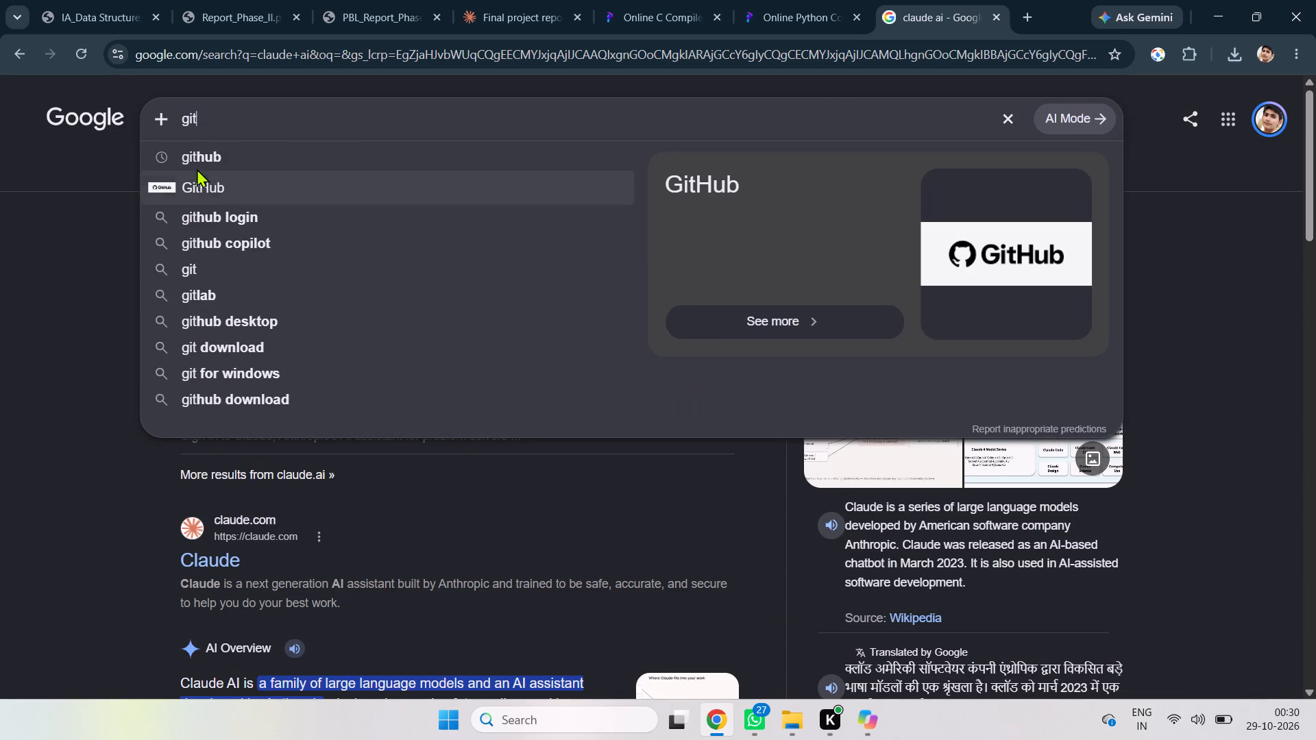
left_click(200, 163)
left_click(266, 260)
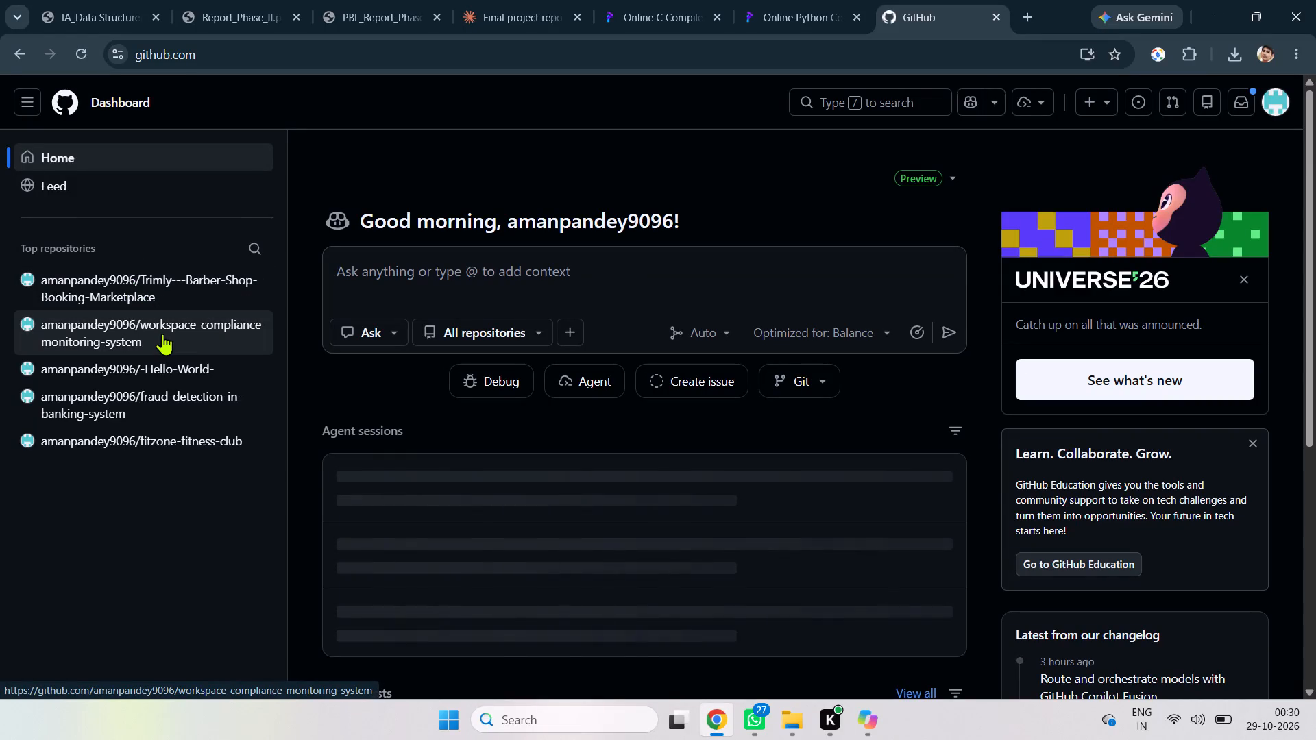
left_click(143, 398)
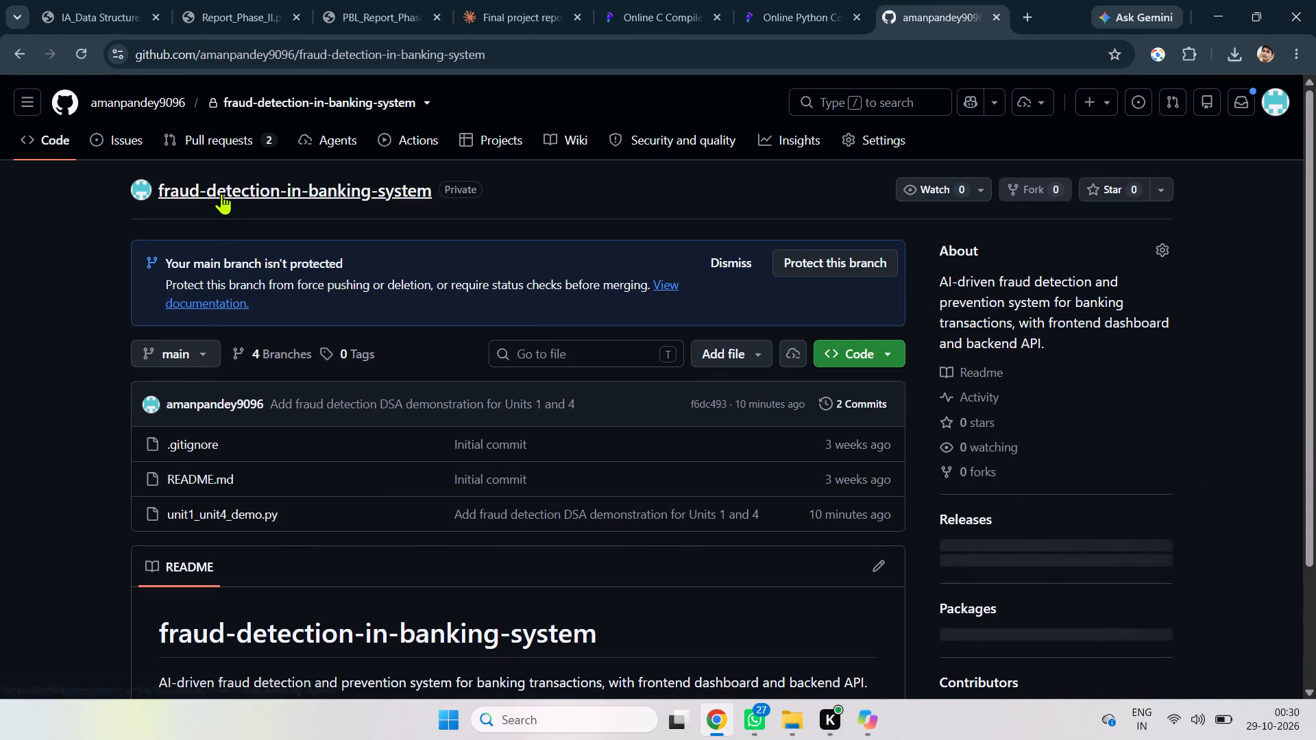
Copy the link address of the fraud-detection-in-banking-system repository and look over its files and README.
right_click(221, 193)
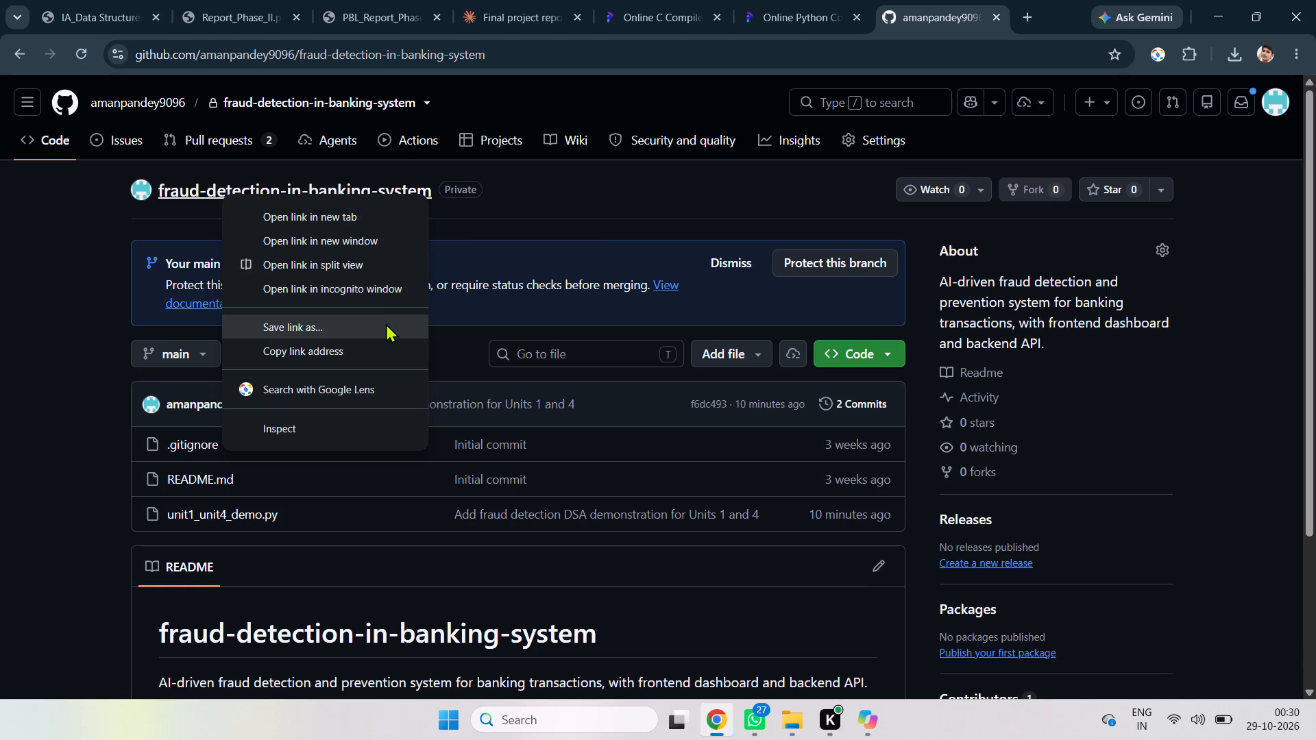
left_click(363, 354)
scroll(497, 525, "down", 1)
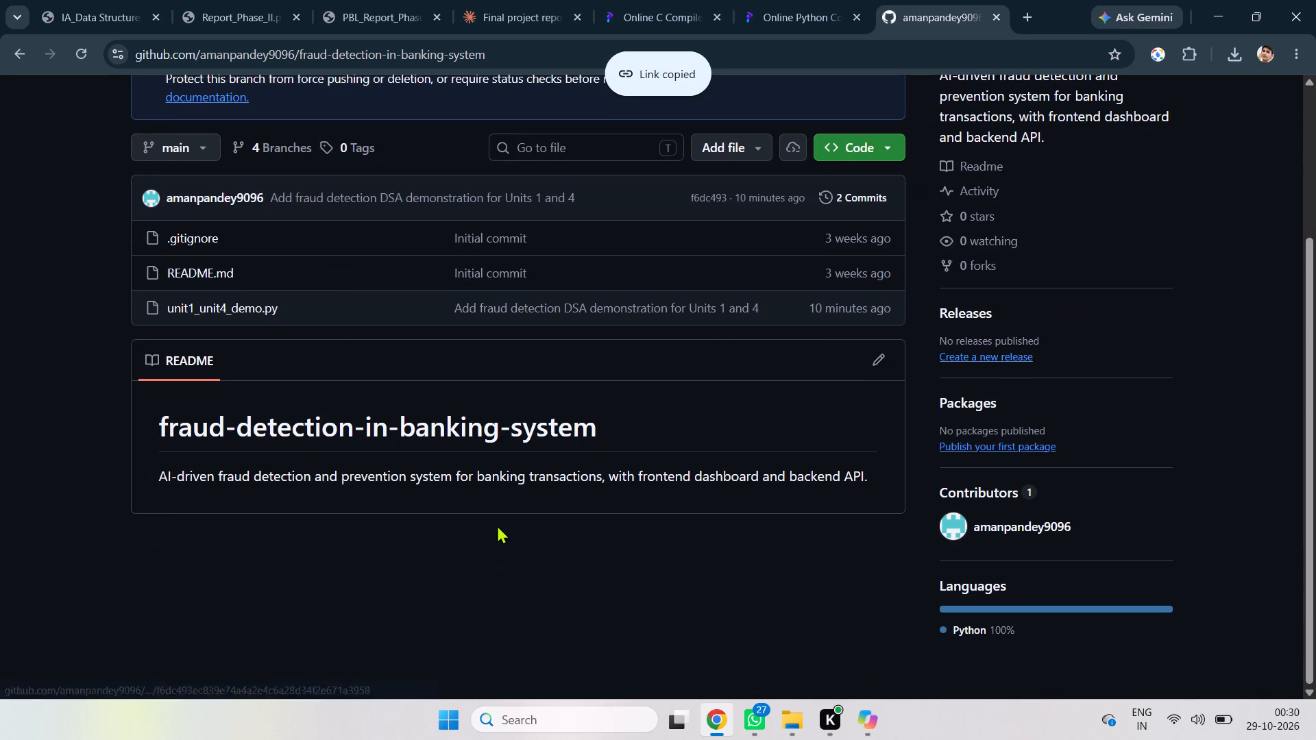
scroll(497, 525, "down", 1)
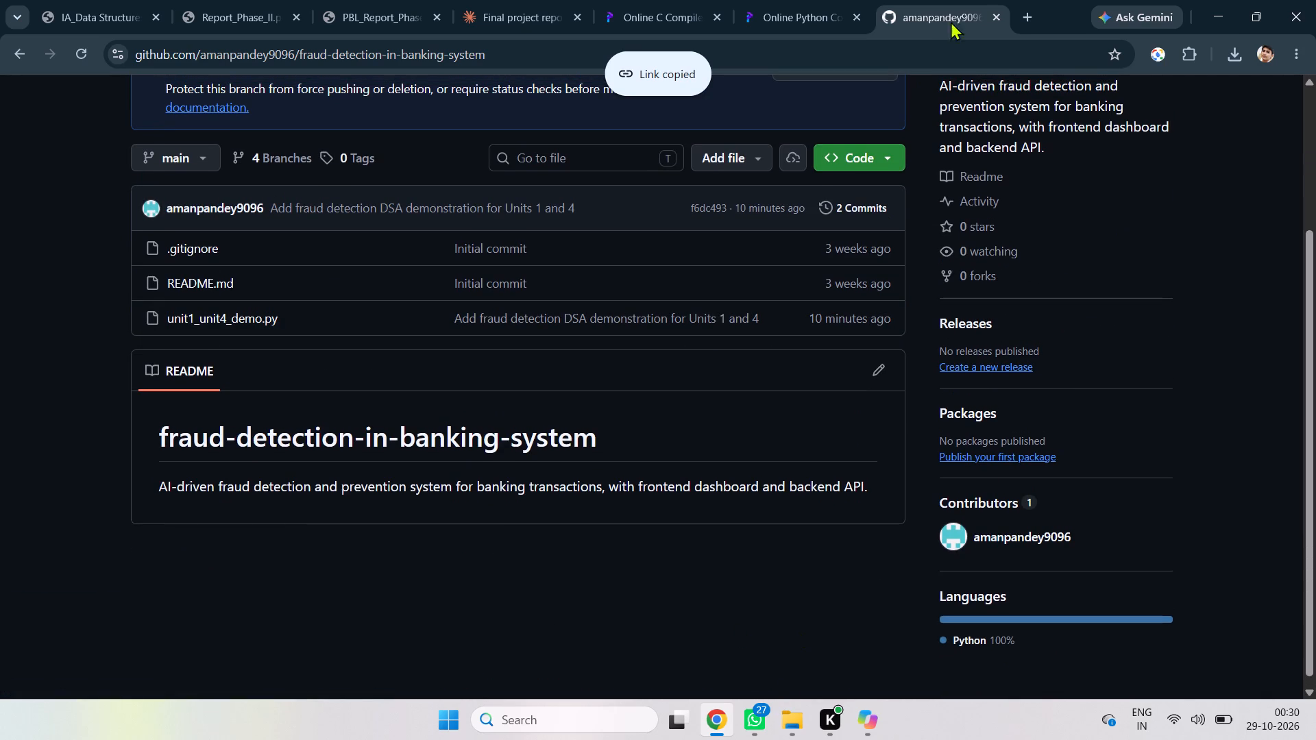
Paste the copied repository link into the address bar of a new browser tab to check it.
left_click(1034, 5)
left_click(984, 48)
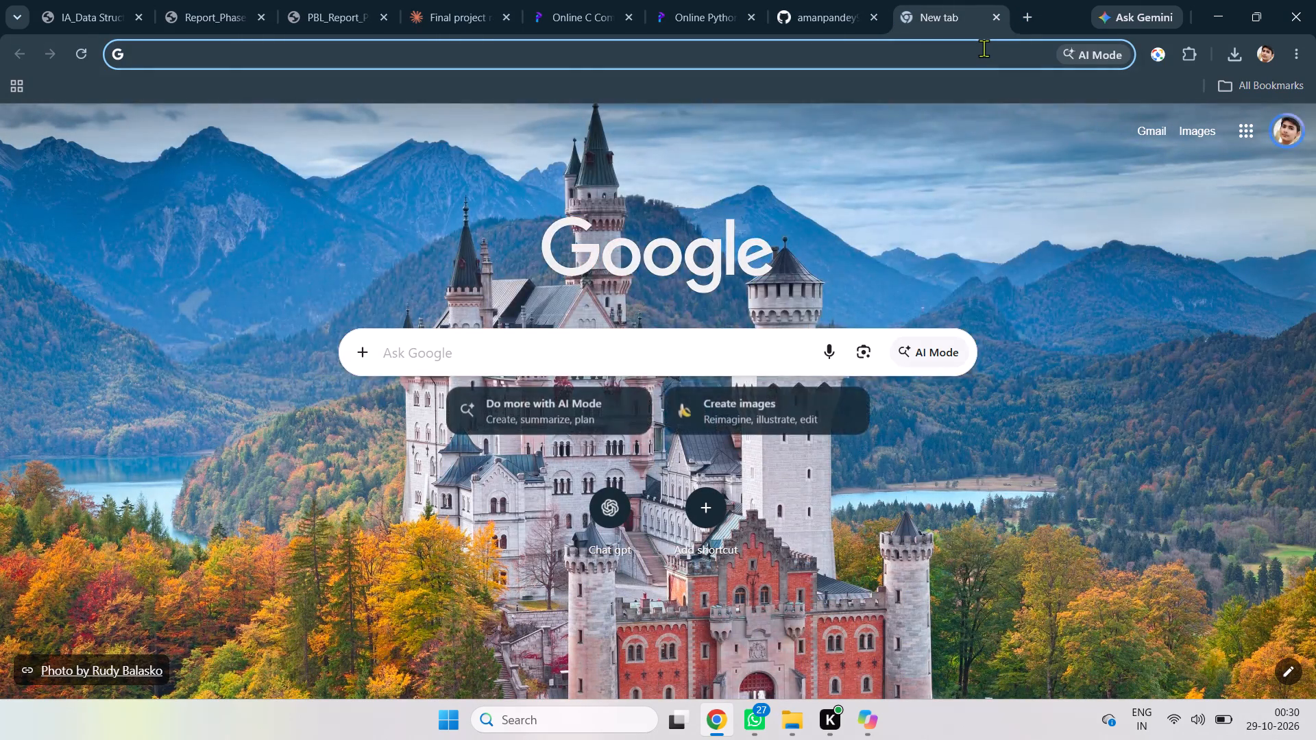
key("ctrl+v")
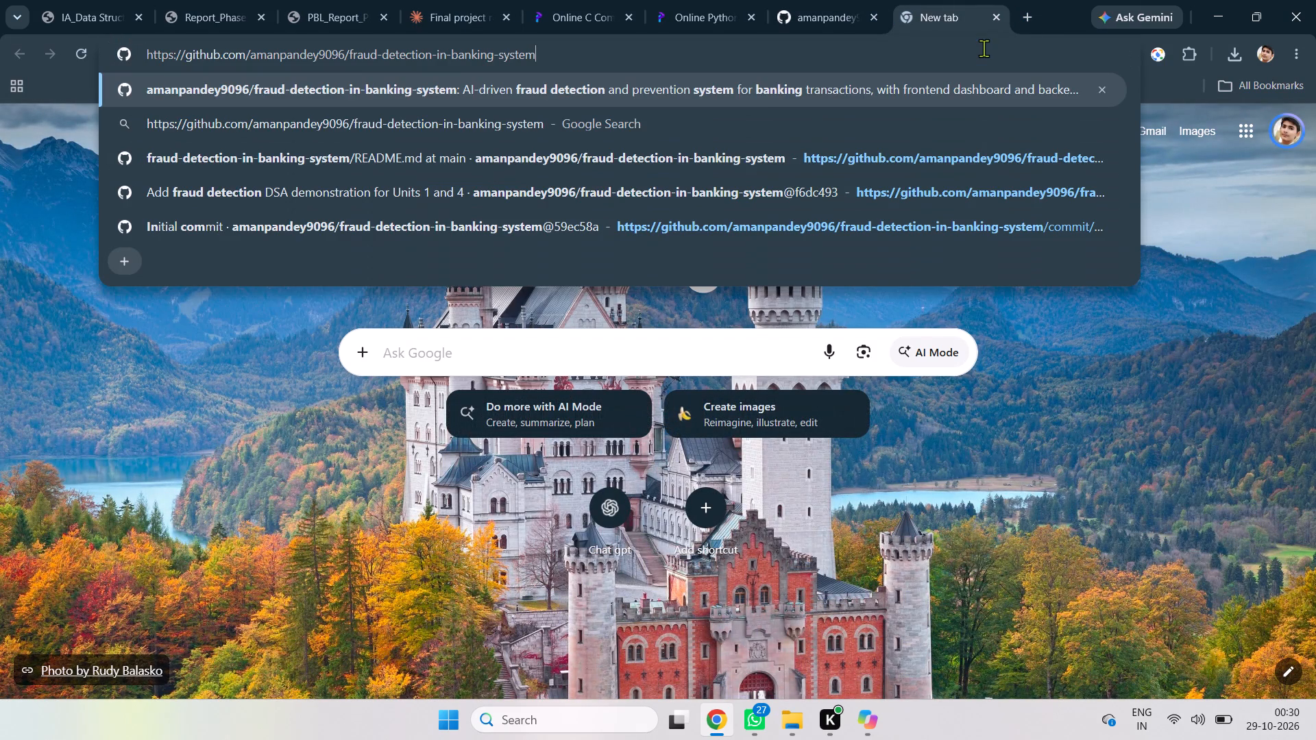
Switch back to the Word report in Copilot and delete the old repository link under "GitHub repository" in the Evidence / Supporting Material row.
left_click(863, 725)
scroll(703, 434, "down", 7)
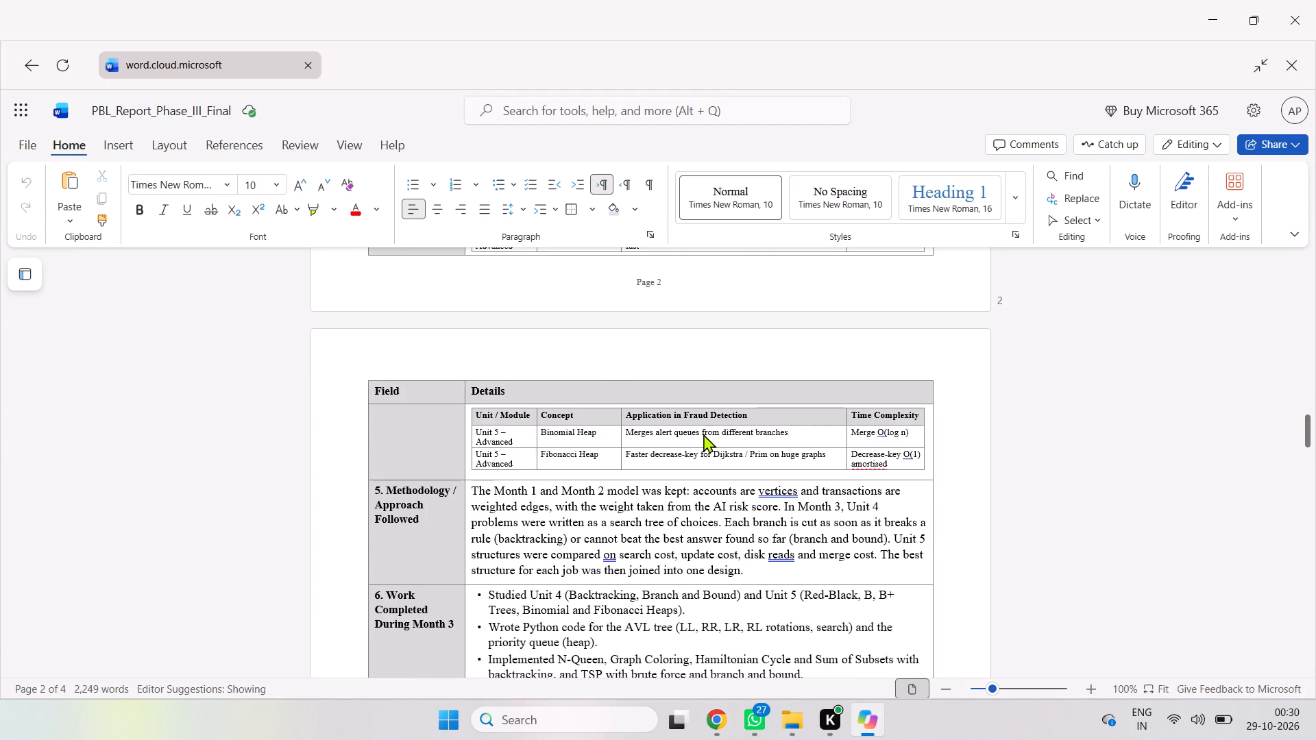
scroll(703, 434, "down", 6)
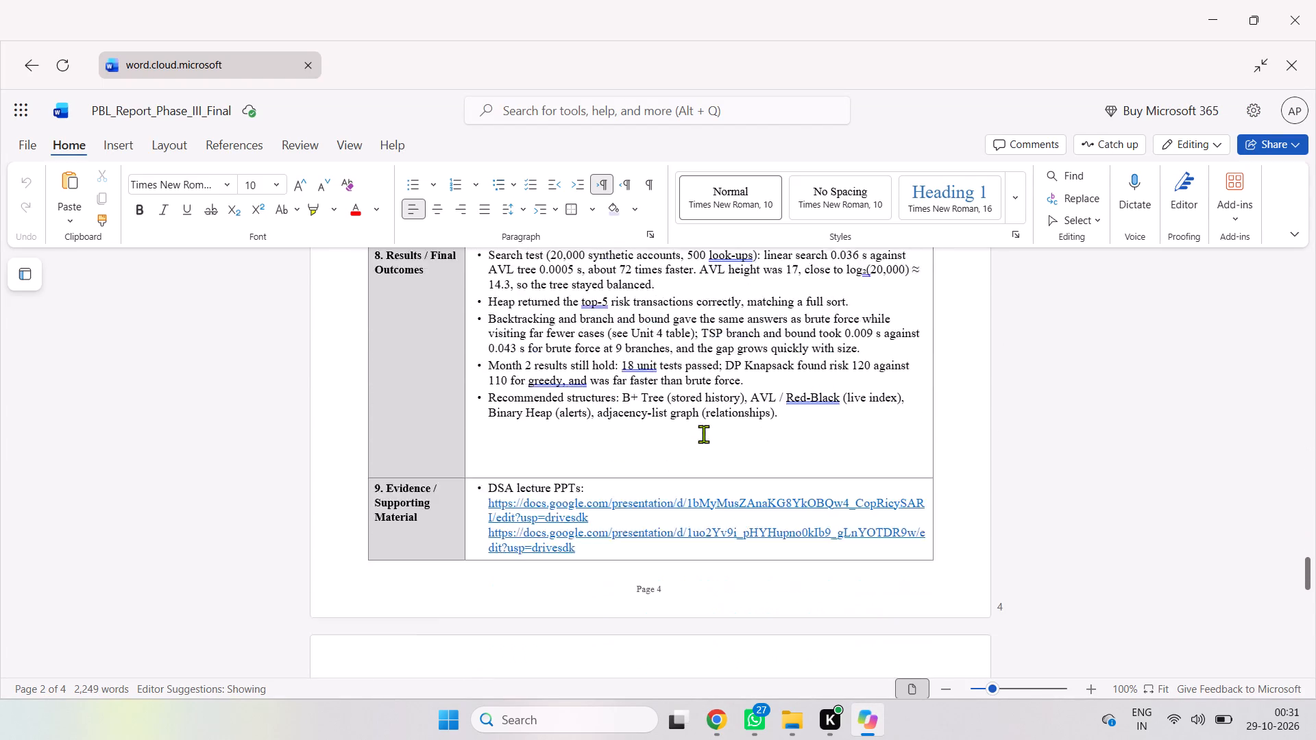
scroll(703, 434, "down", 3)
scroll(703, 434, "up", 1)
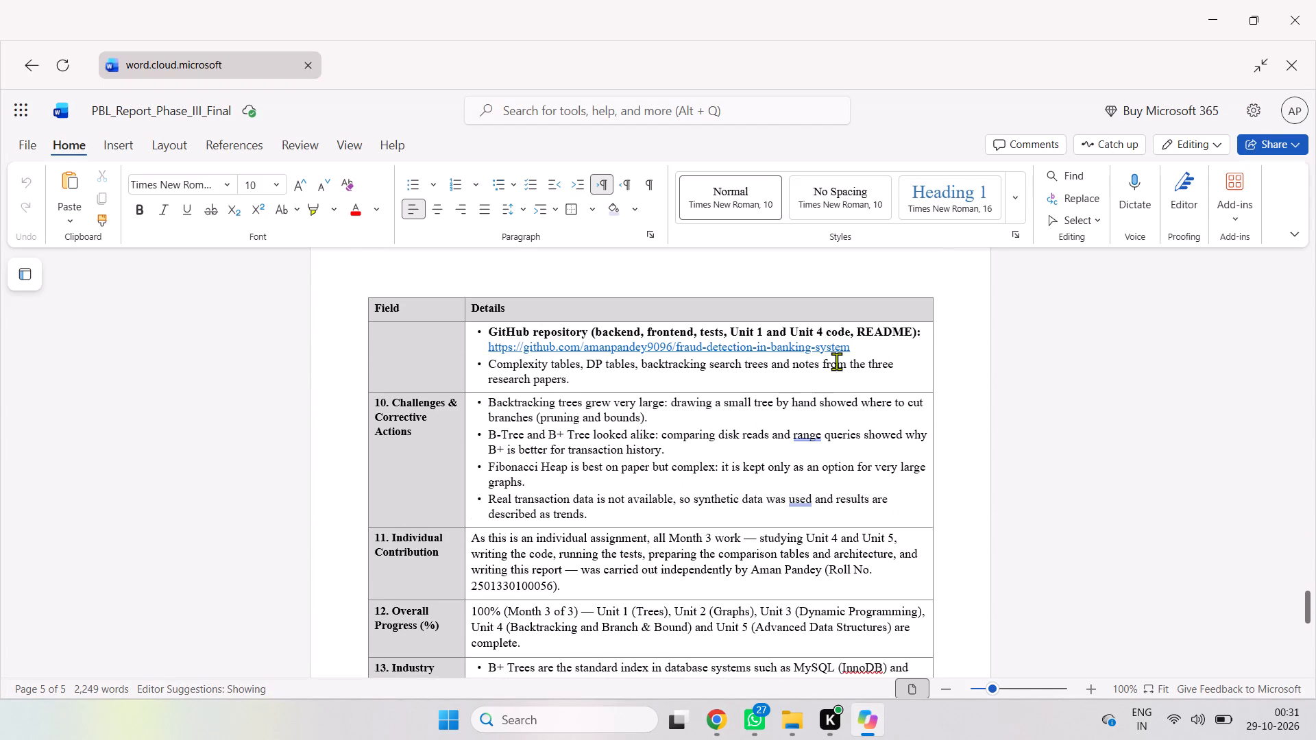
left_click(855, 351)
key("BackSpace")
key("BackSpace")
key("BackSpace")
key("BackSpace")
key("BackSpace")
key("BackSpace")
key("BackSpace")
key("BackSpace")
key("BackSpace")
key("BackSpace")
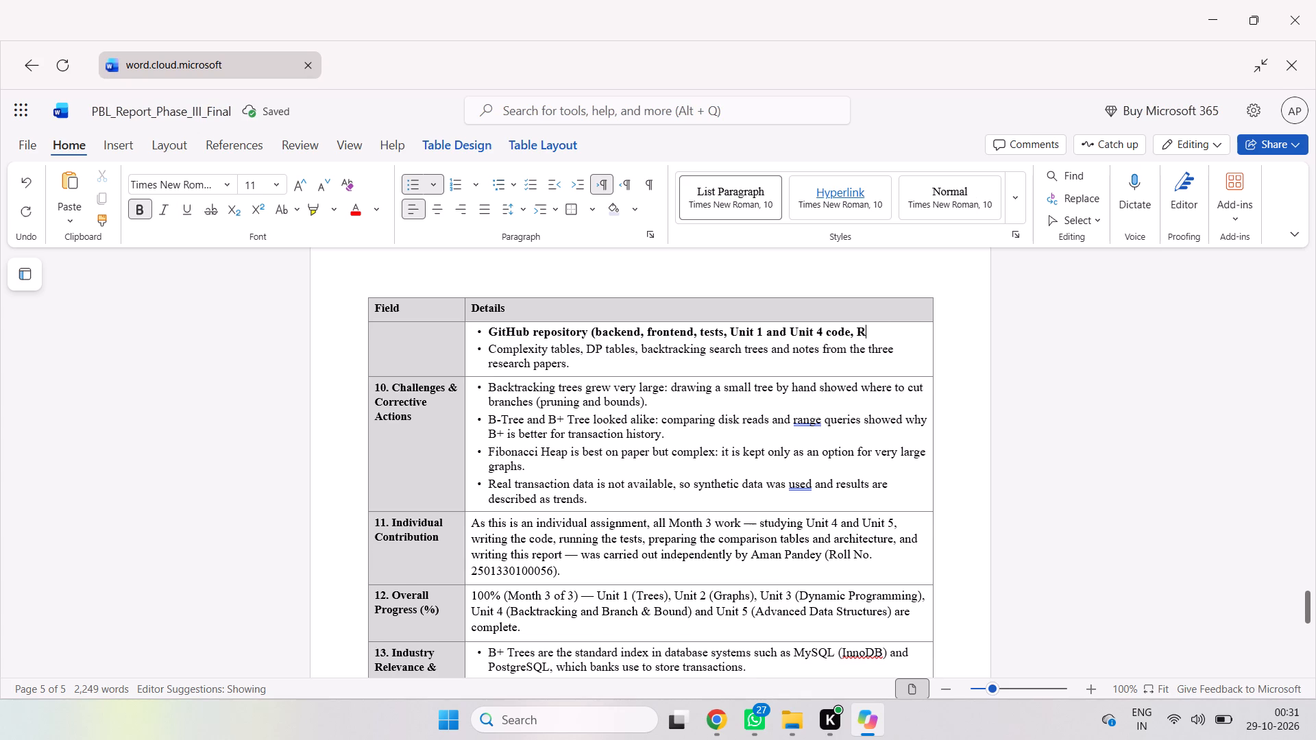
Undo the excess deletions in the "GitHub repository" label, restoring its ending "README):" without bringing back the old link.
key("ctrl+z")
key("ctrl+z")
key("ctrl+z")
key("ctrl+z")
key("ctrl+z")
key("ctrl+z")
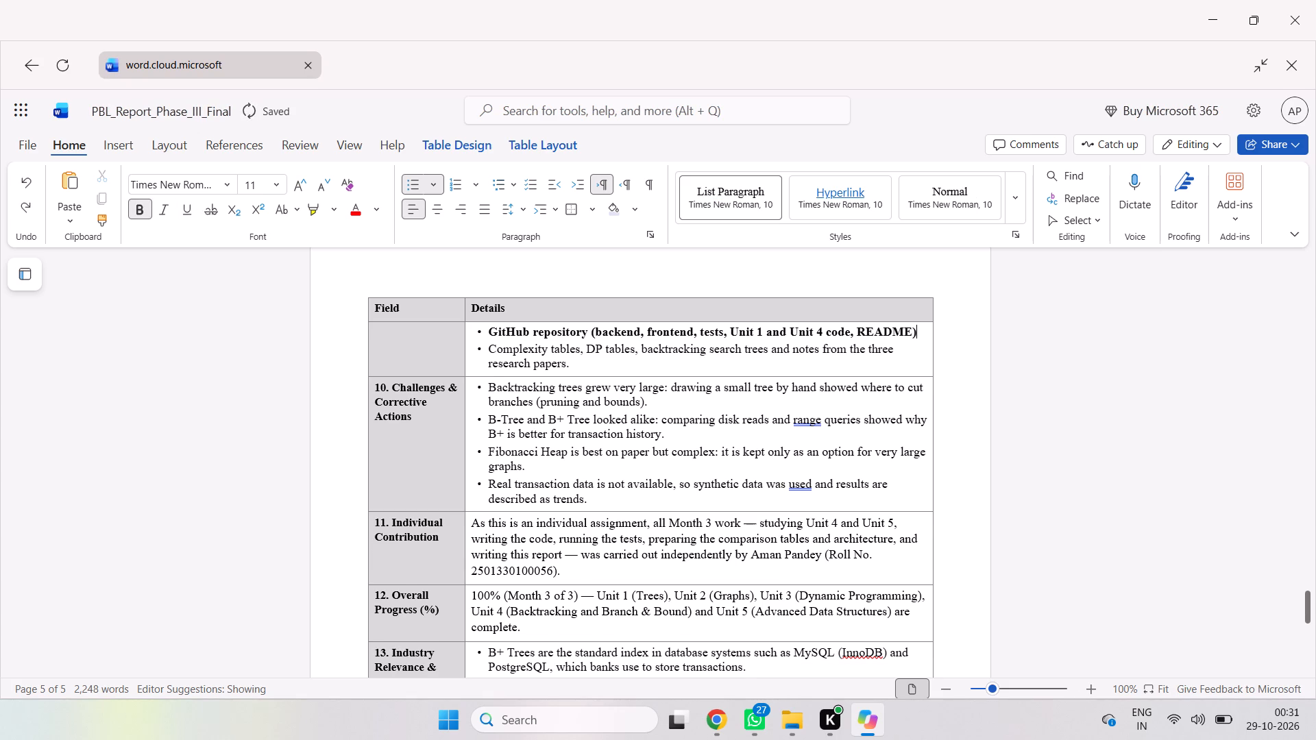
key("ctrl+z")
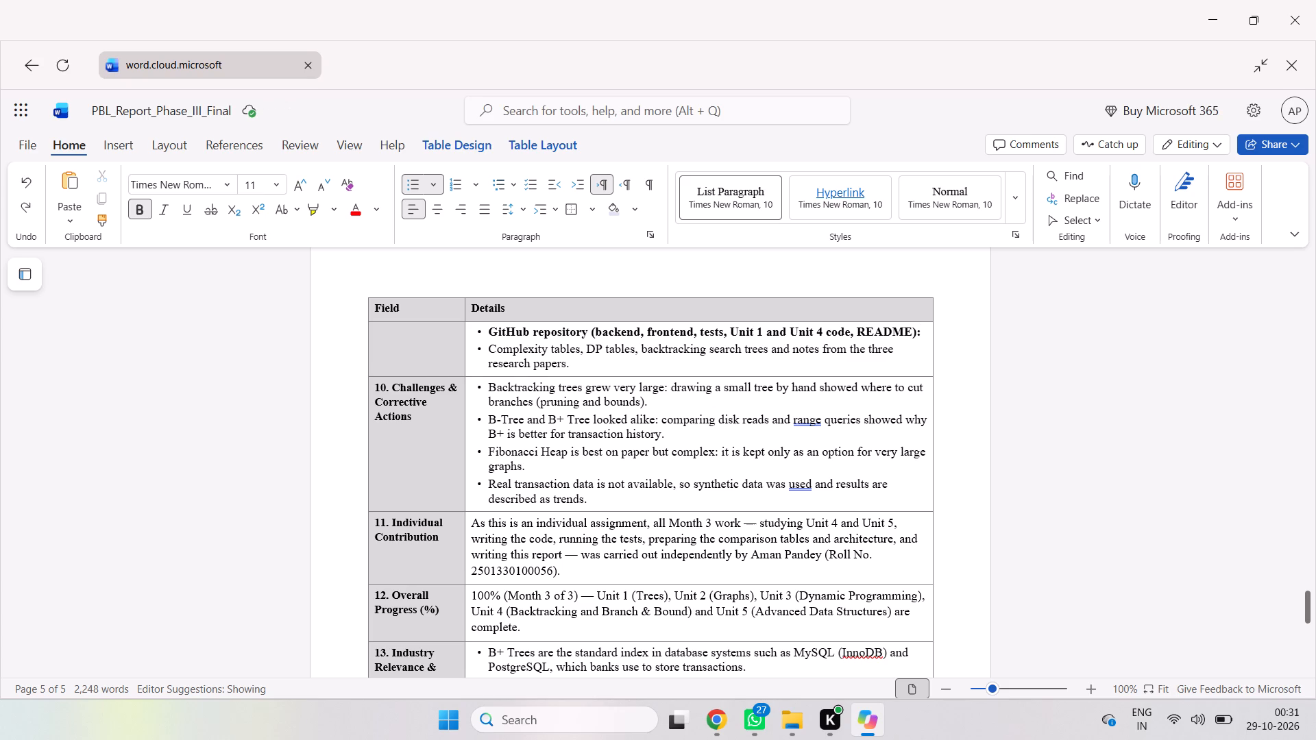
Insert the copied fraud-detection-in-banking-system repository link as a hyperlink on its own unbulleted line beneath the "GitHub repository" label.
key("Return")
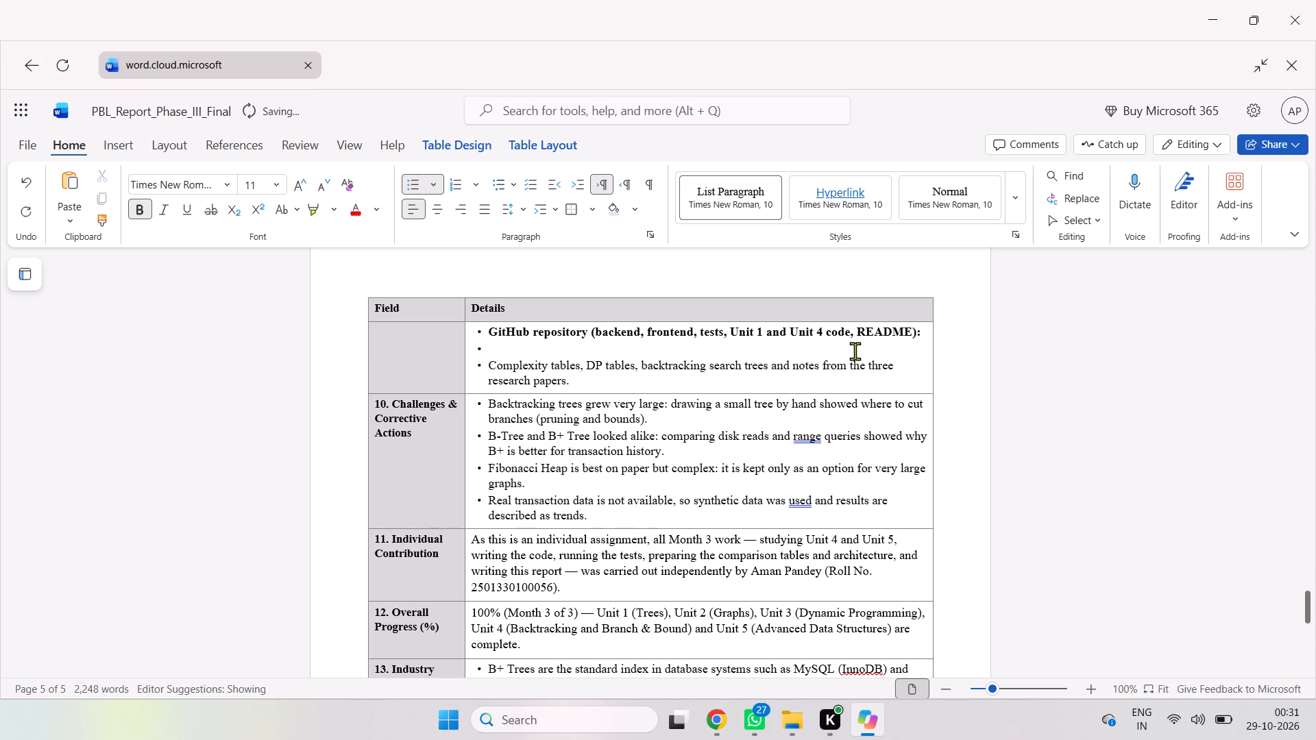
key("ctrl+v")
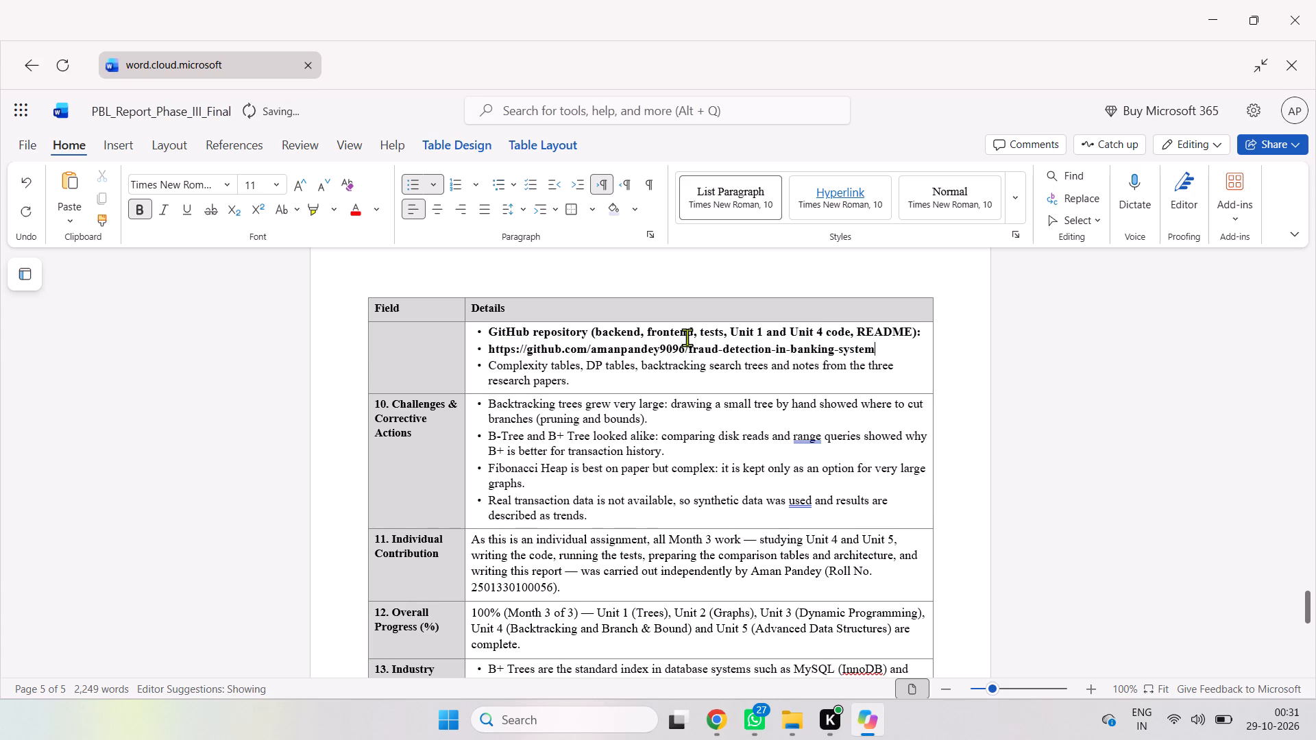
left_click(493, 347)
left_click_drag(489, 347, 867, 352)
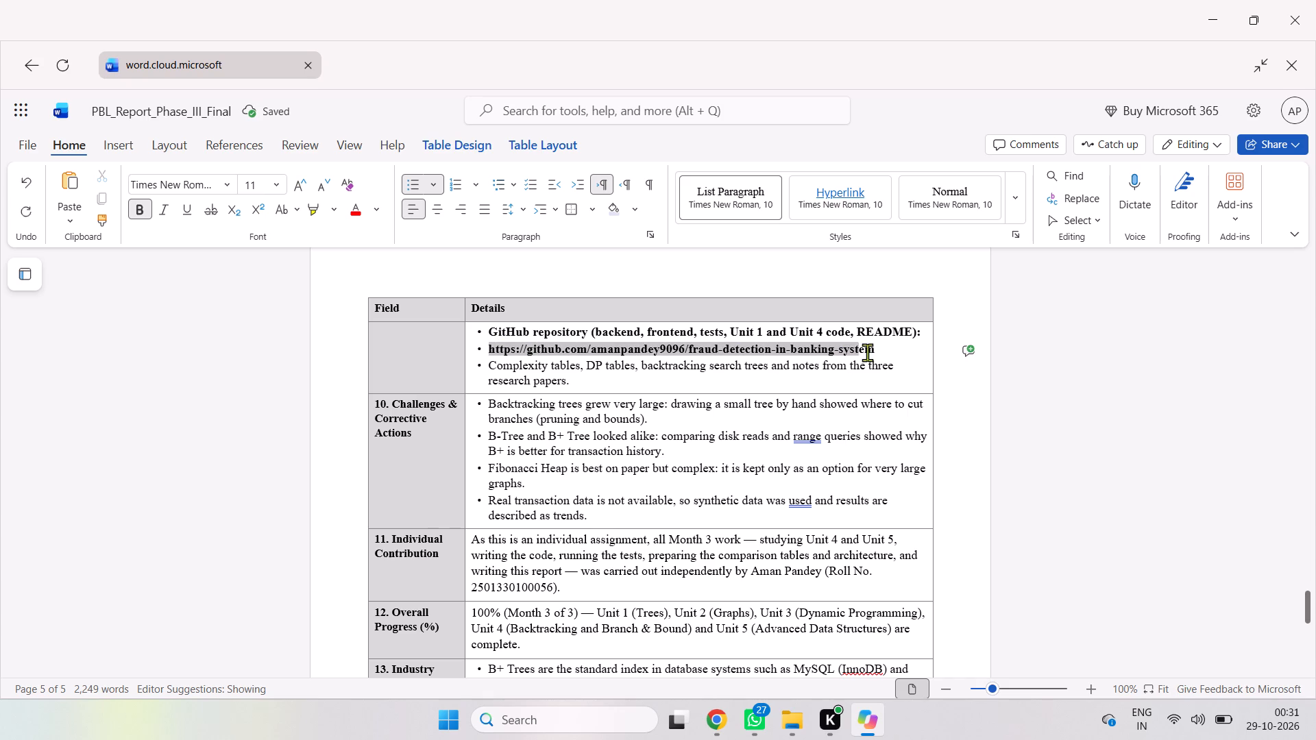
left_click_drag(867, 352, 879, 352)
key("ctrl+v")
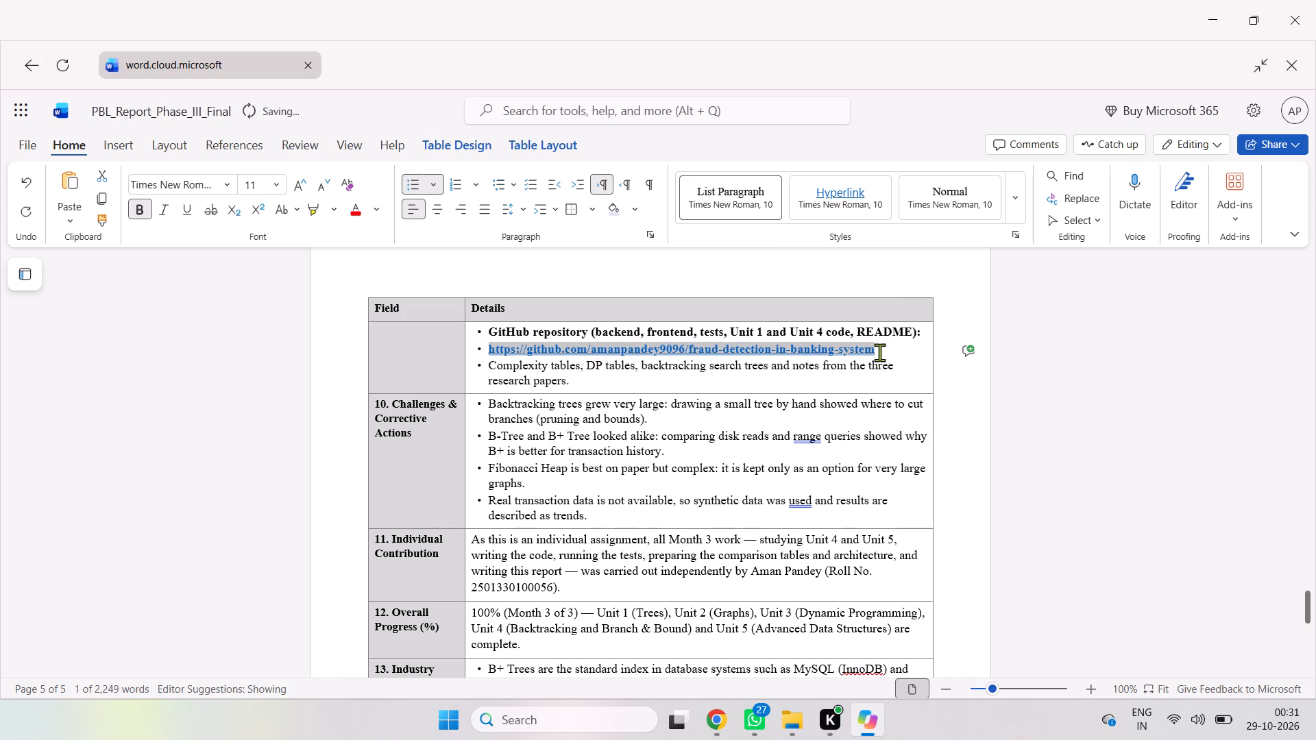
left_click(485, 348)
key("BackSpace")
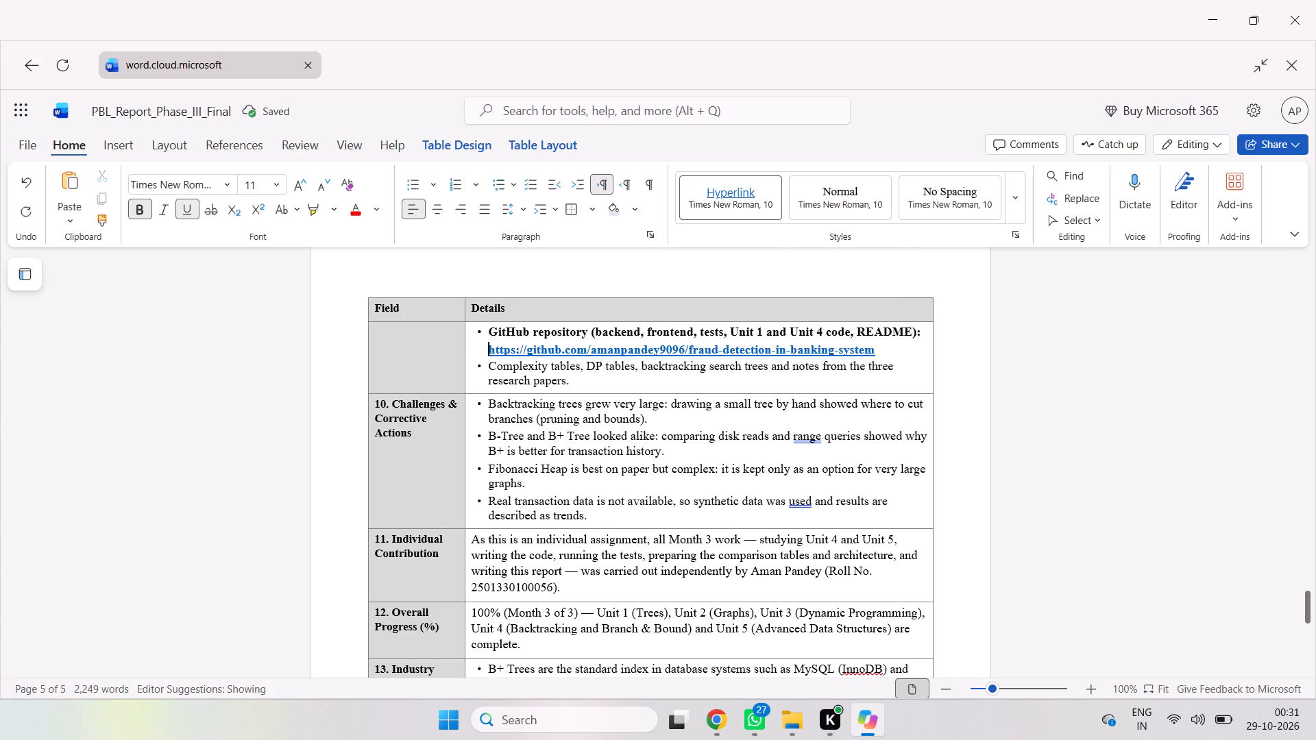
Check where the new hyperlink under "GitHub repository" points.
left_click(644, 346)
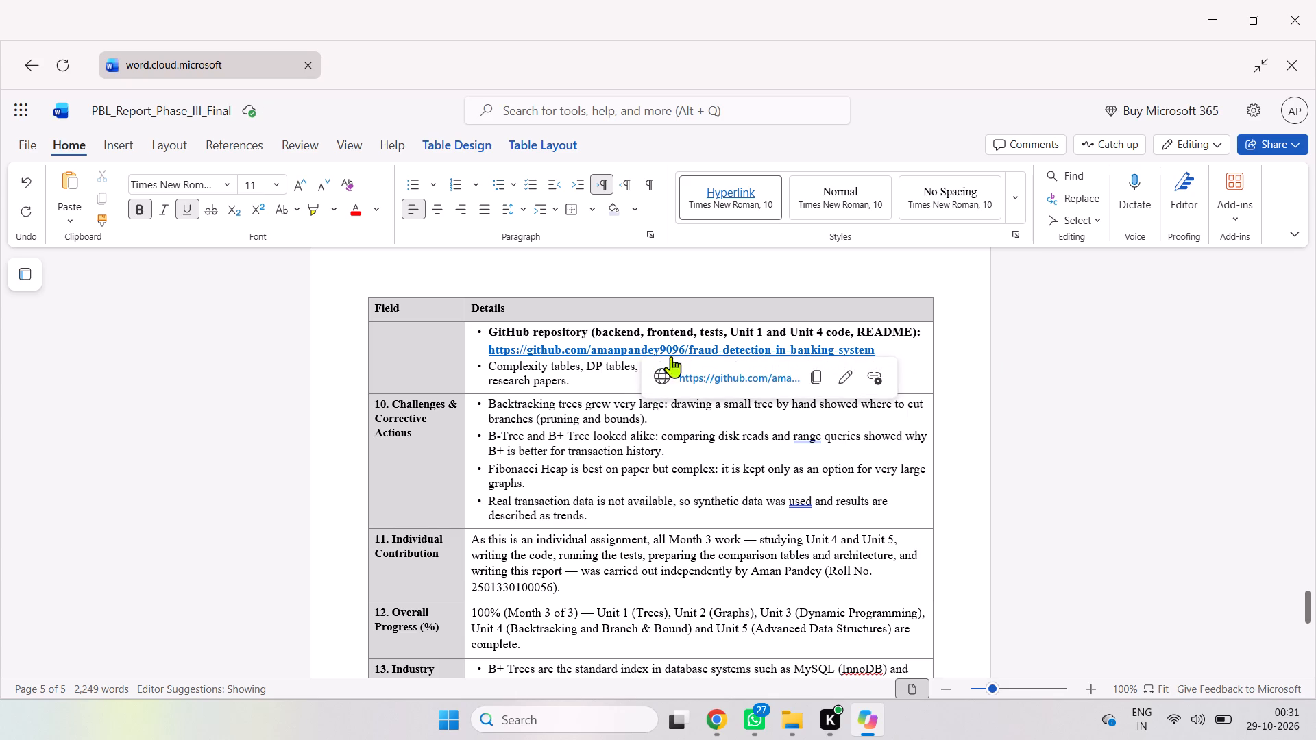
left_click(578, 399)
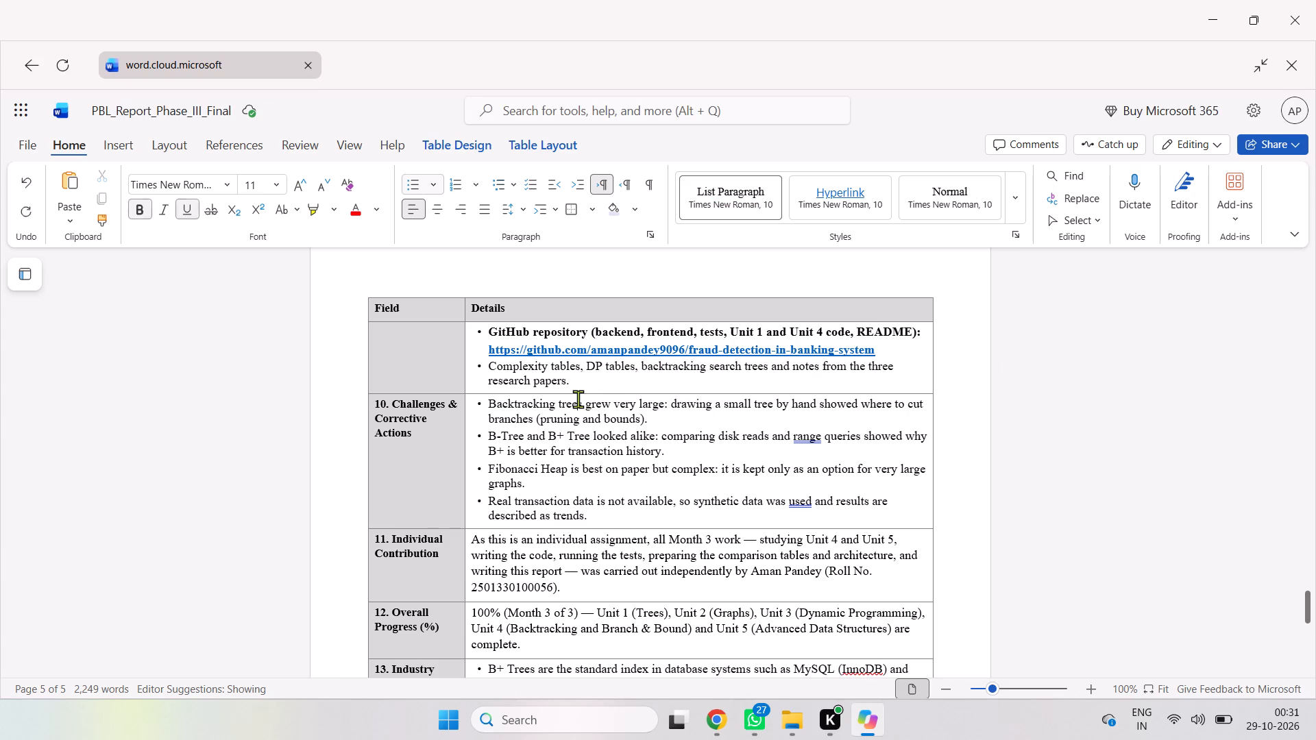
Test the Google Drive link under Paper 2 in the Research / Data Collection Progress row, closing the opened page to return to the report.
scroll(578, 399, "up", 3)
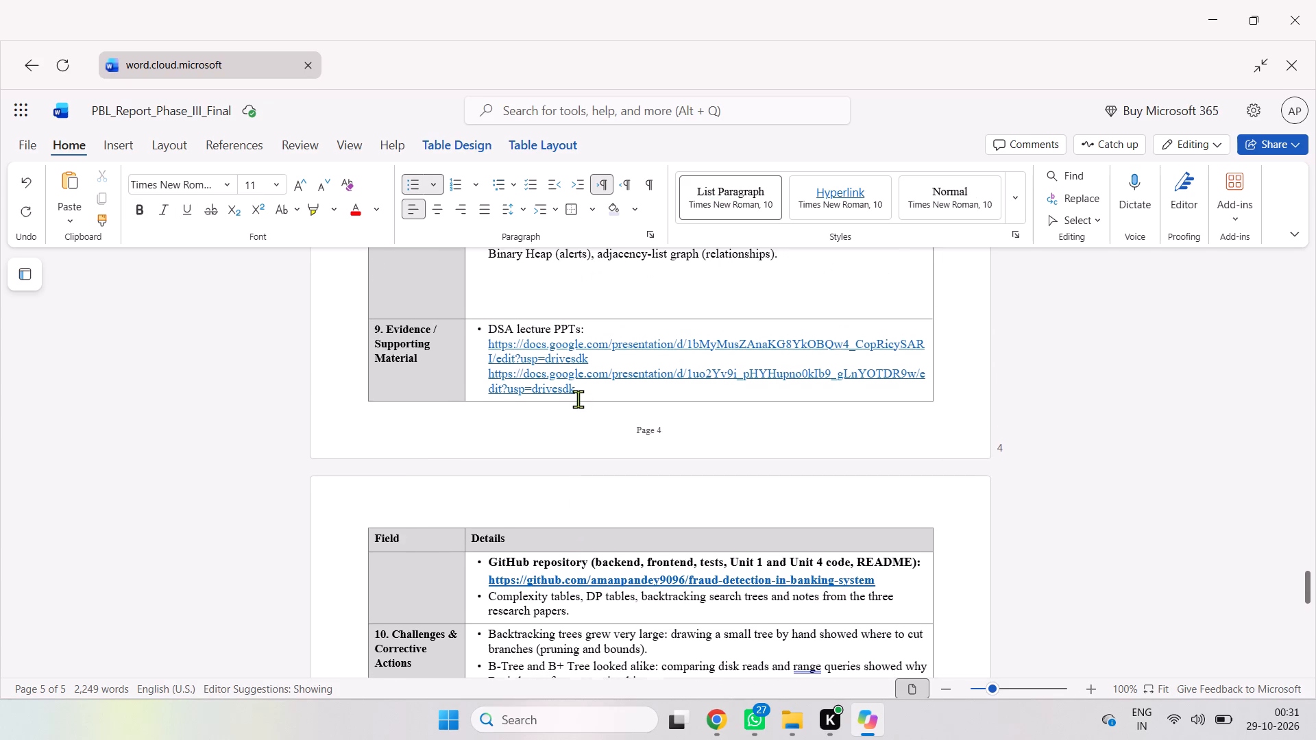
scroll(578, 399, "up", 1)
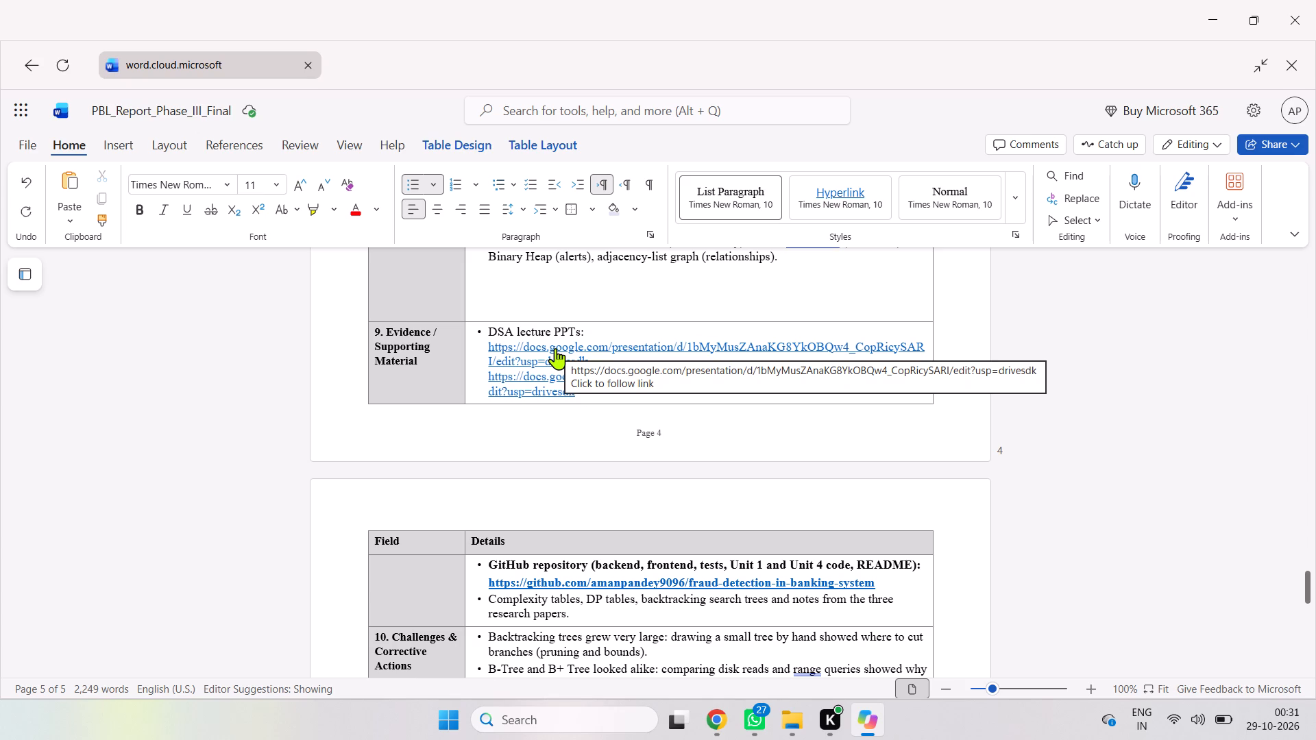
scroll(555, 348, "up", 4)
scroll(555, 348, "right", 2)
scroll(555, 348, "up", 3)
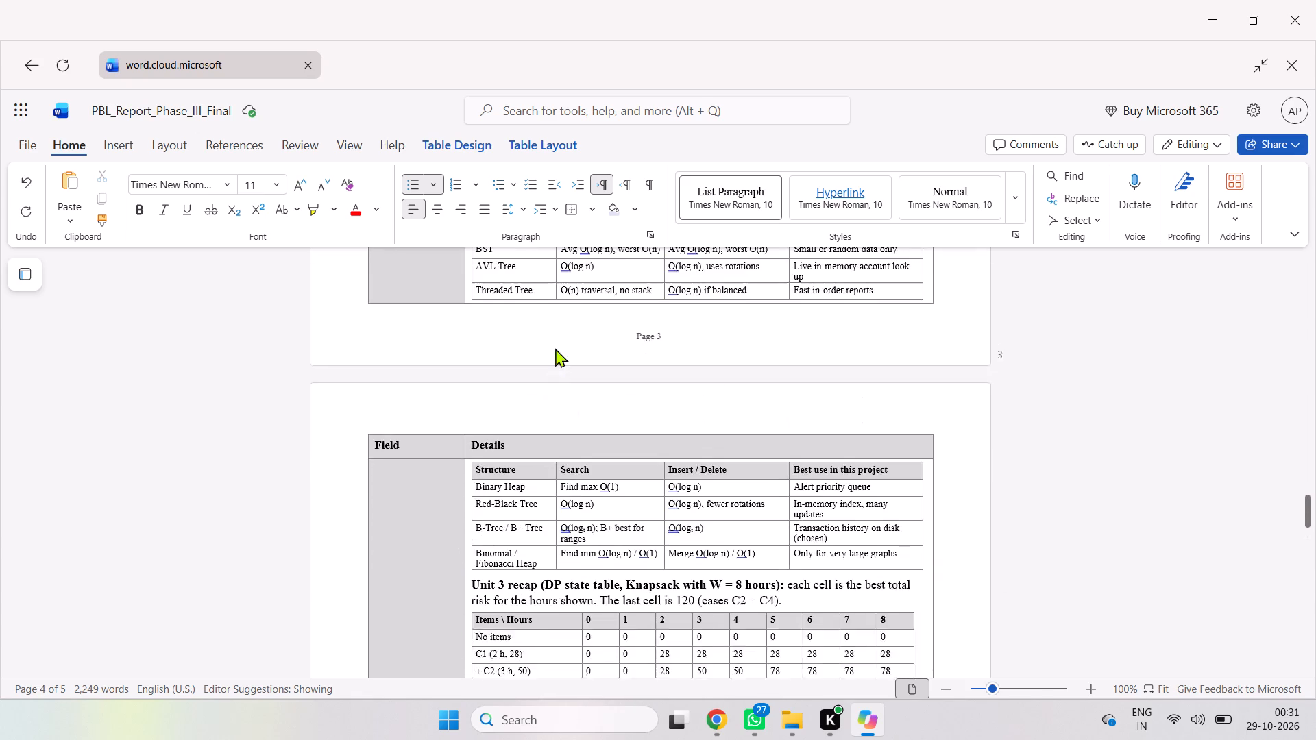
scroll(555, 348, "up", 8)
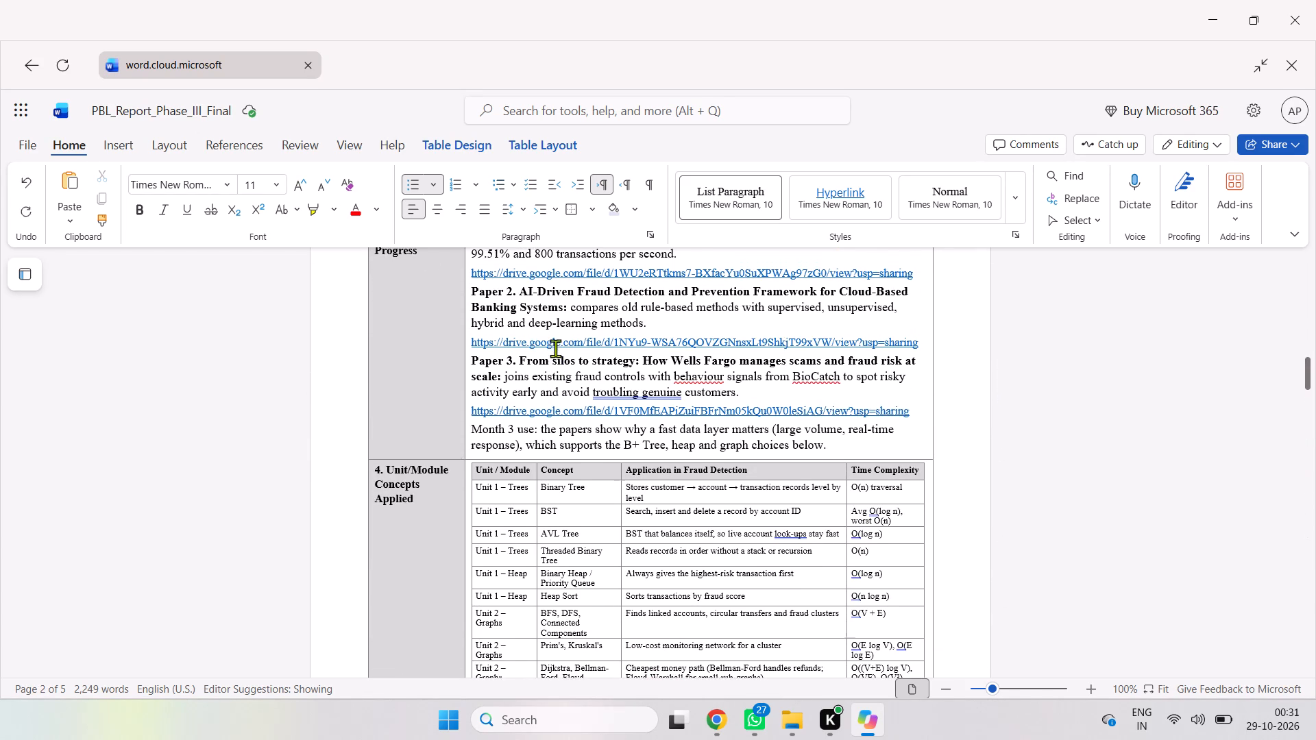
left_click(555, 345)
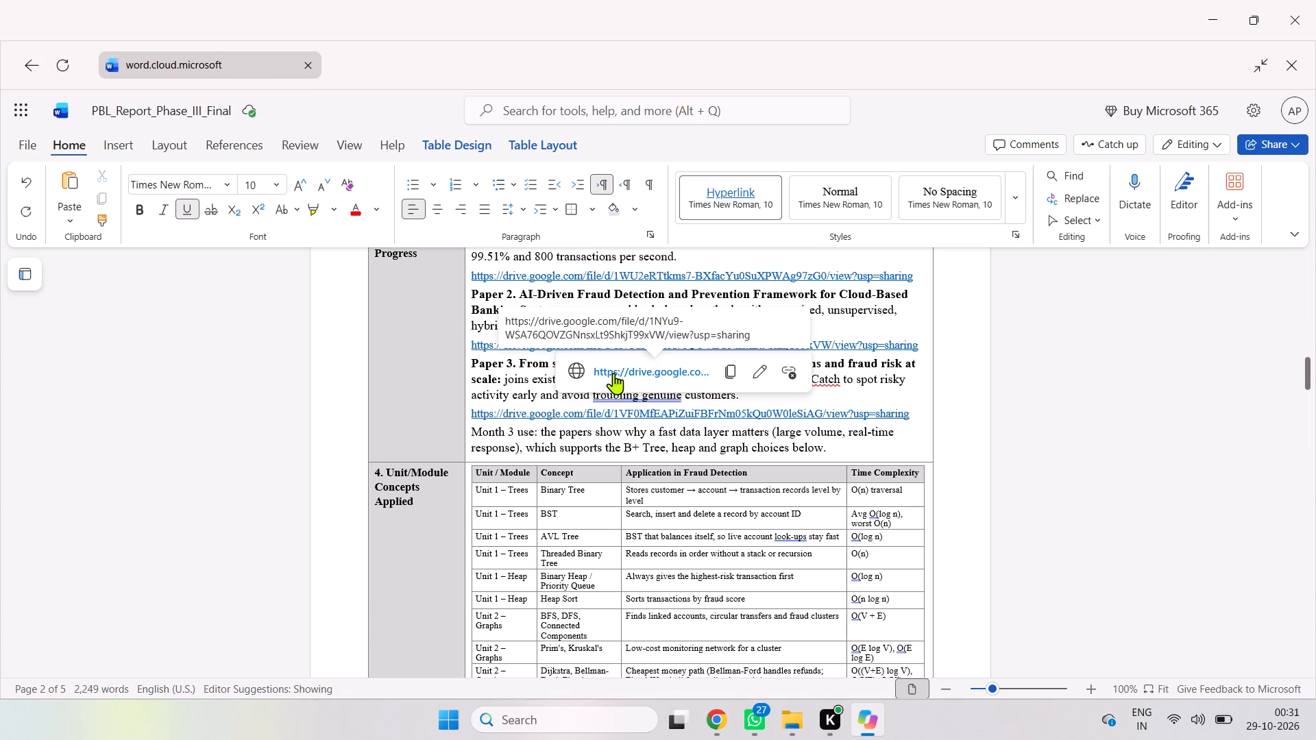
left_click(611, 368)
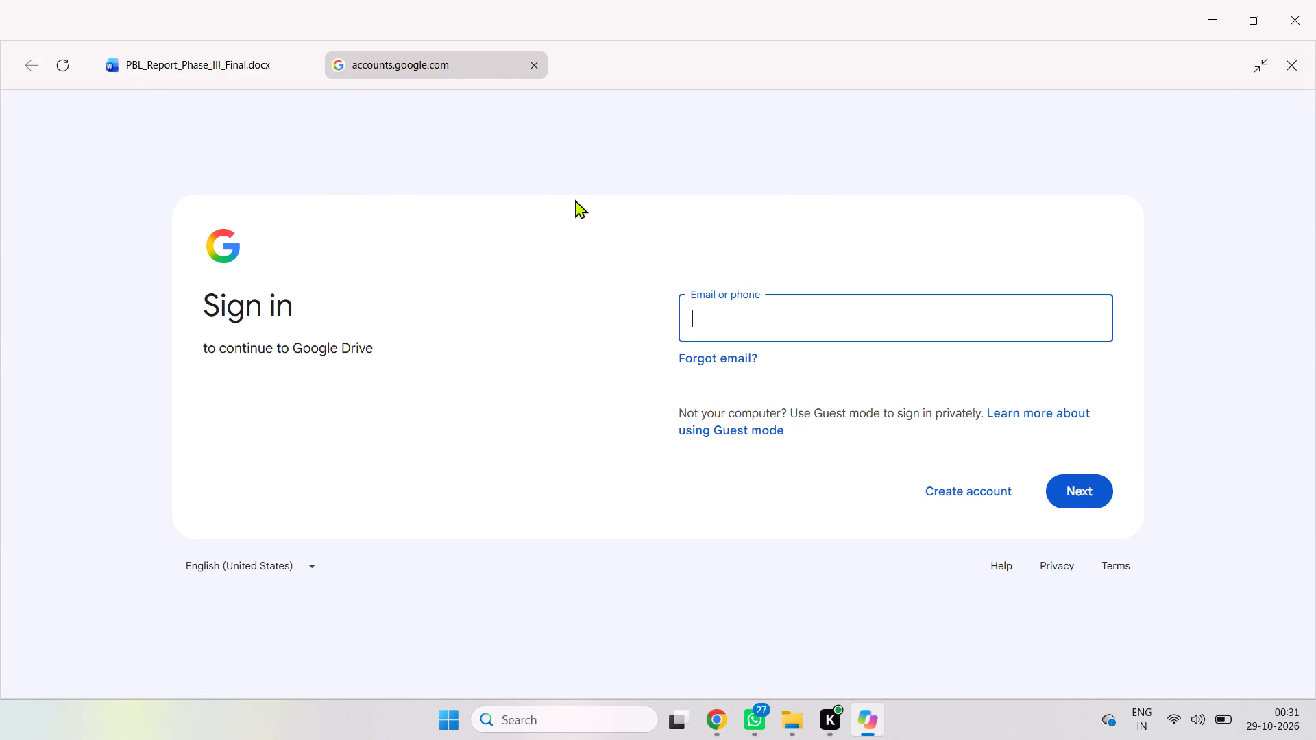
left_click(539, 64)
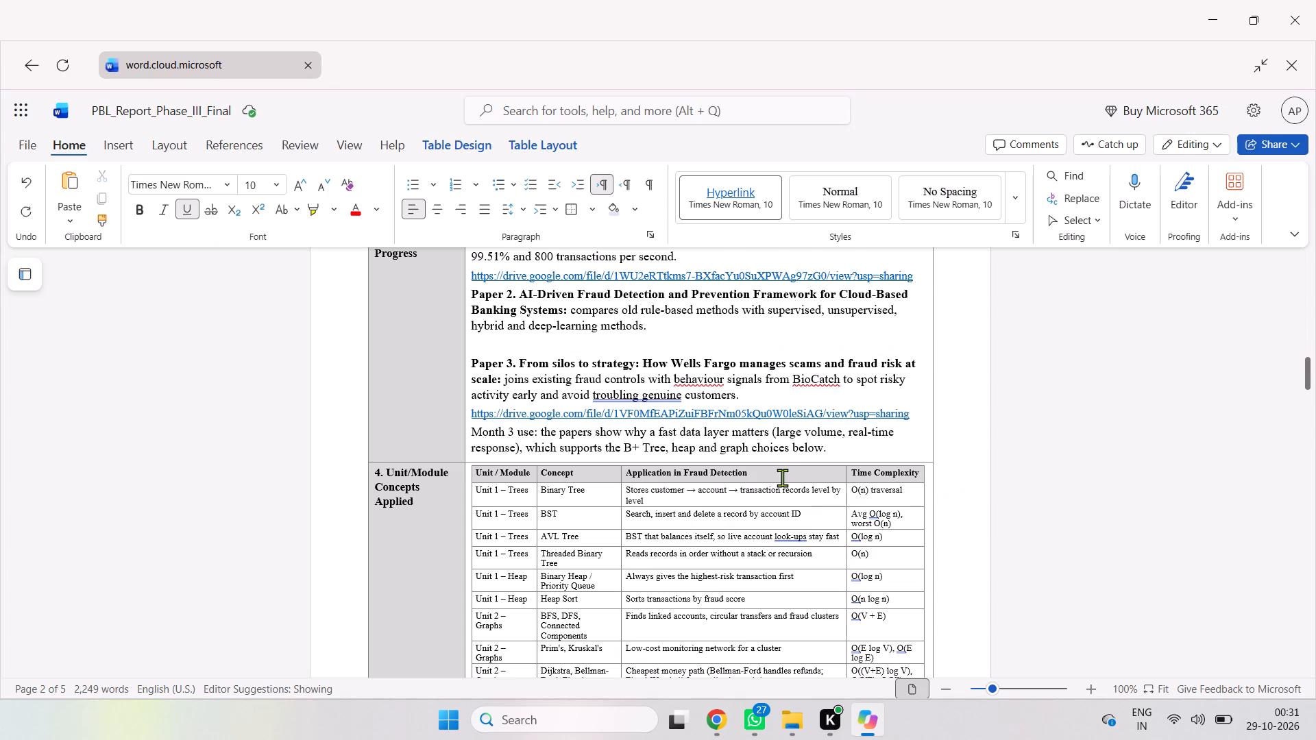
scroll(782, 478, "up", 2)
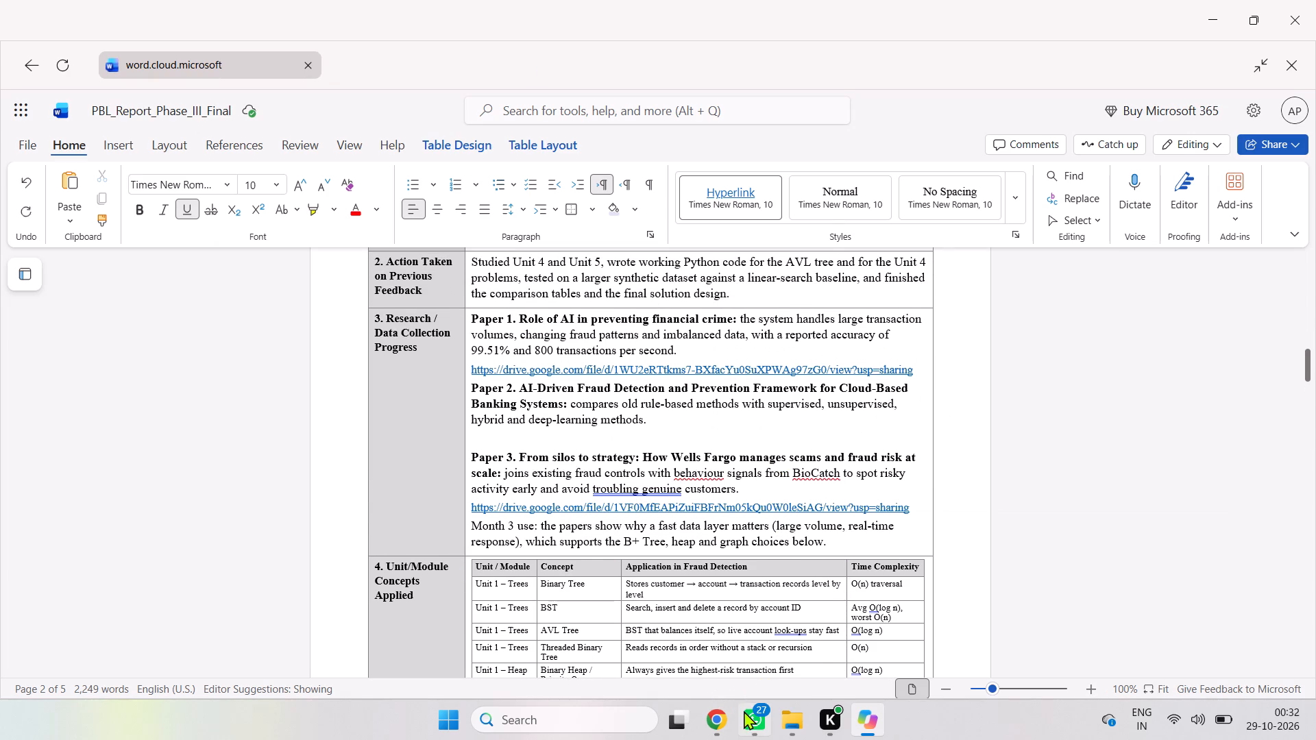
Switch to Chrome, go to Google Drive and open AI-DrivenFraudDetectionandPreventionFrameworkforCloud-BasedBankingSystems.pdf from the expanded suggested files.
left_click(708, 710)
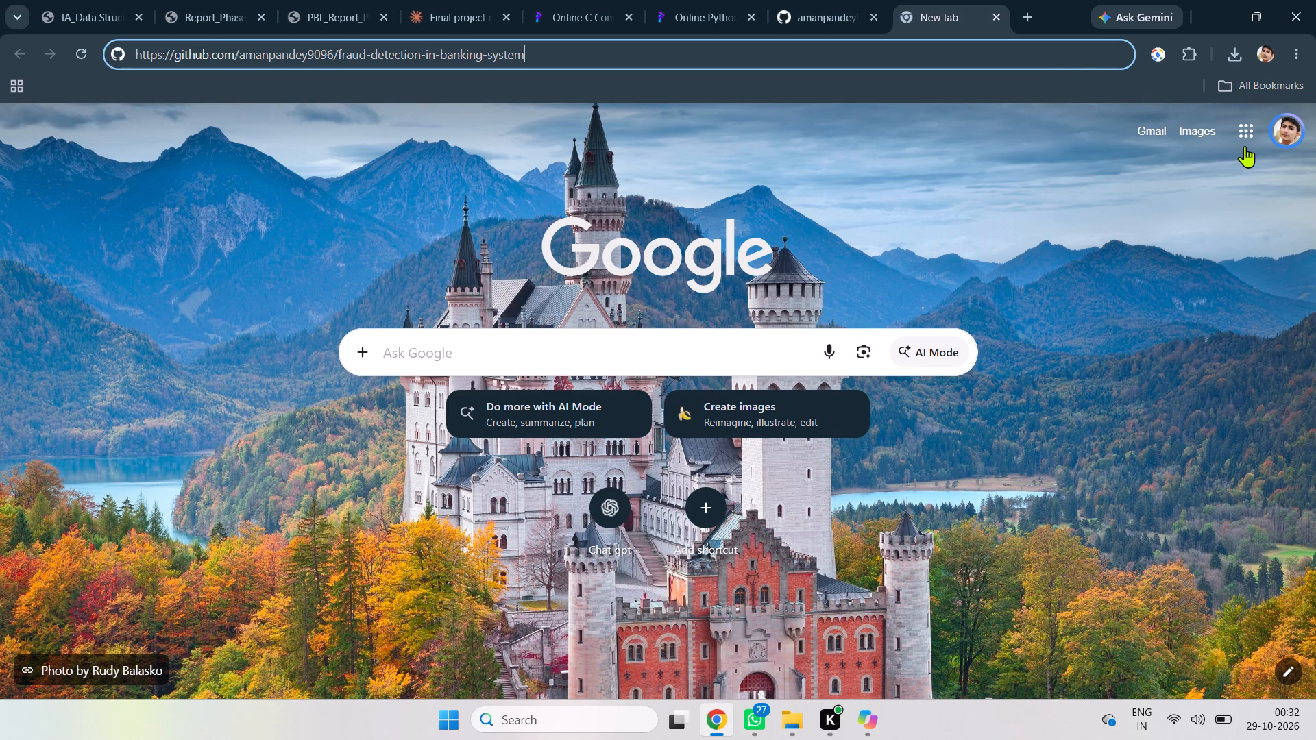
left_click(1249, 136)
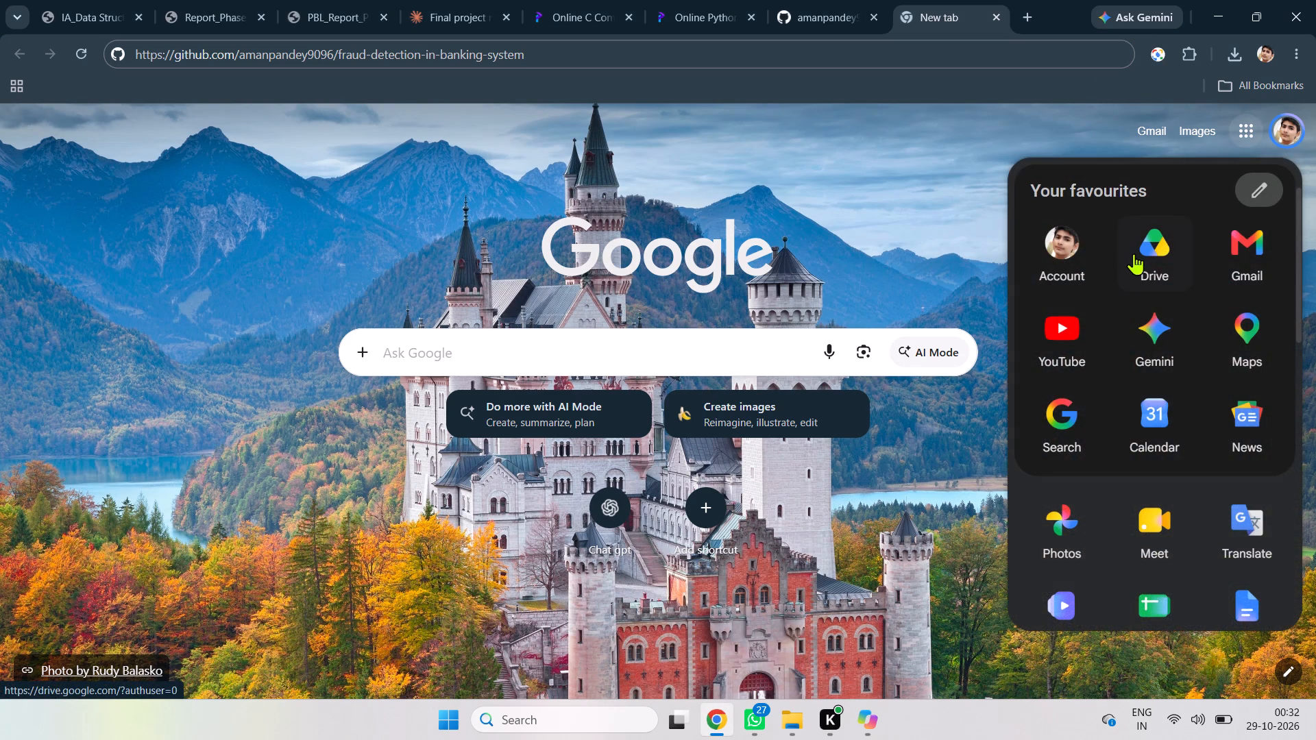
left_click(1134, 254)
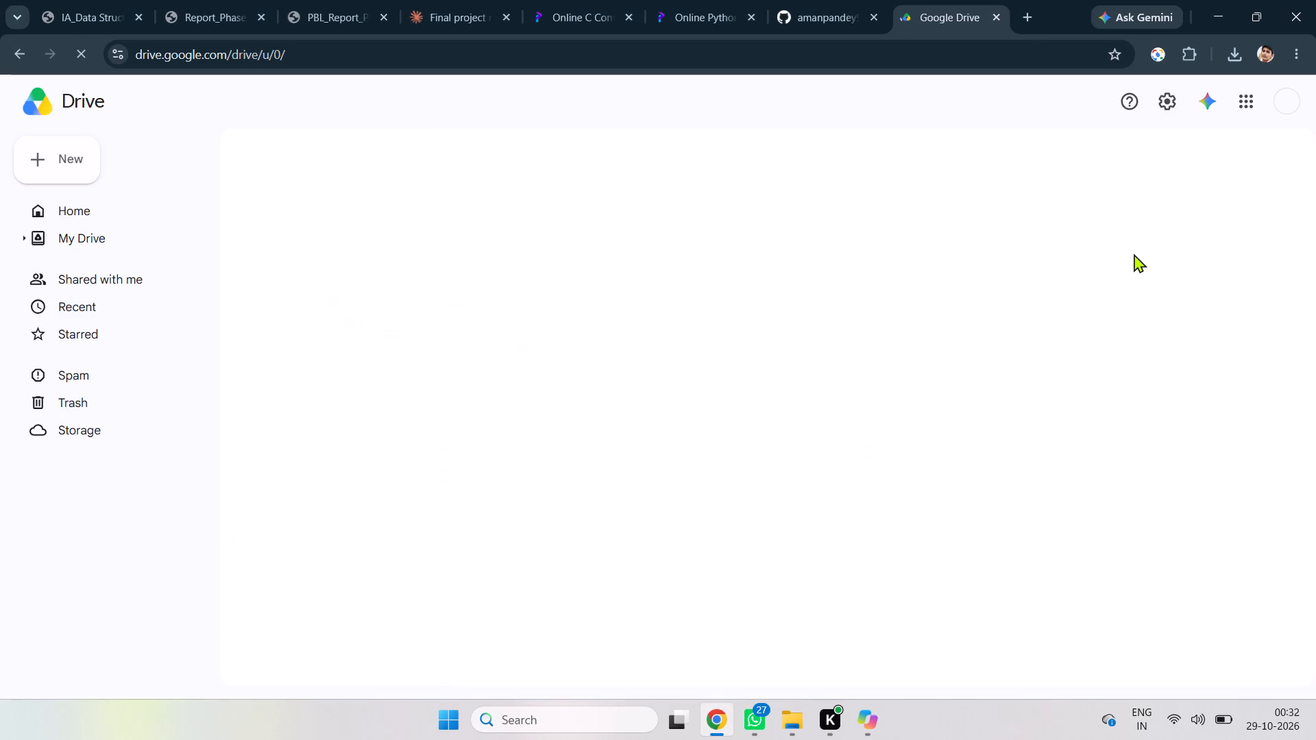
scroll(529, 388, "down", 1)
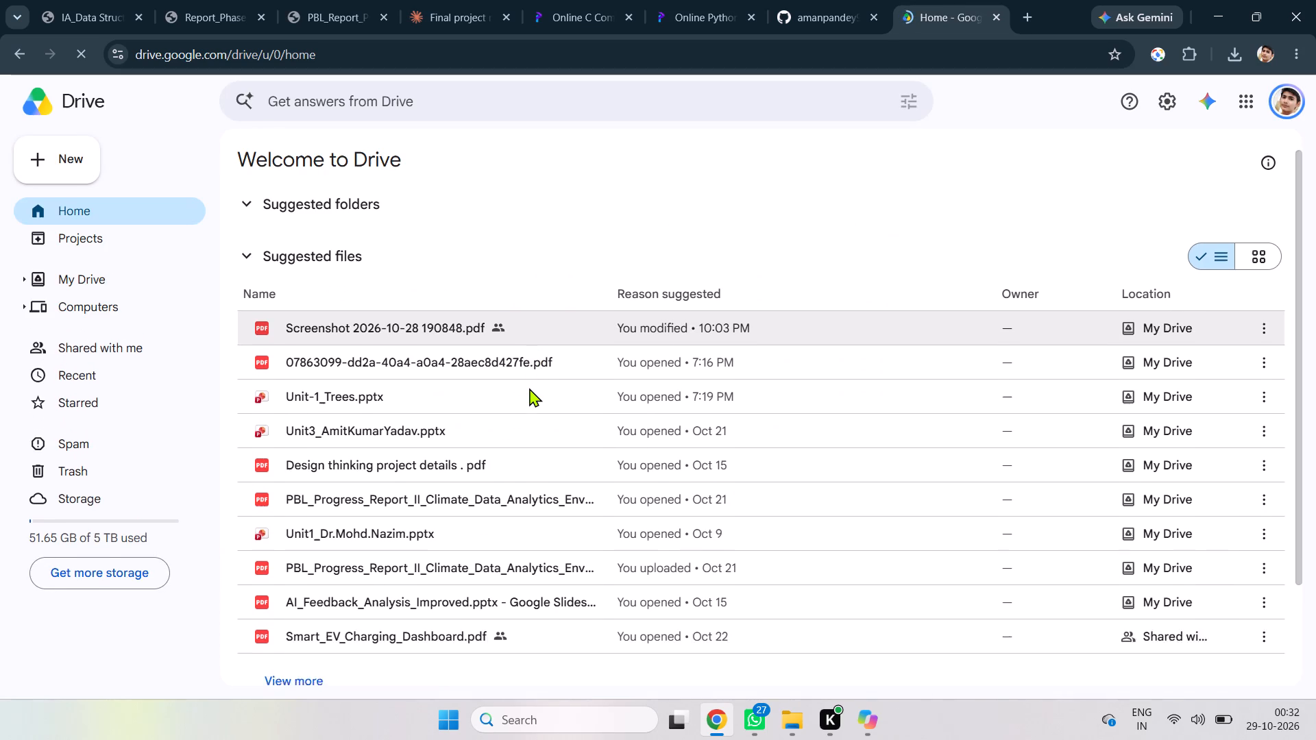
scroll(529, 388, "down", 3)
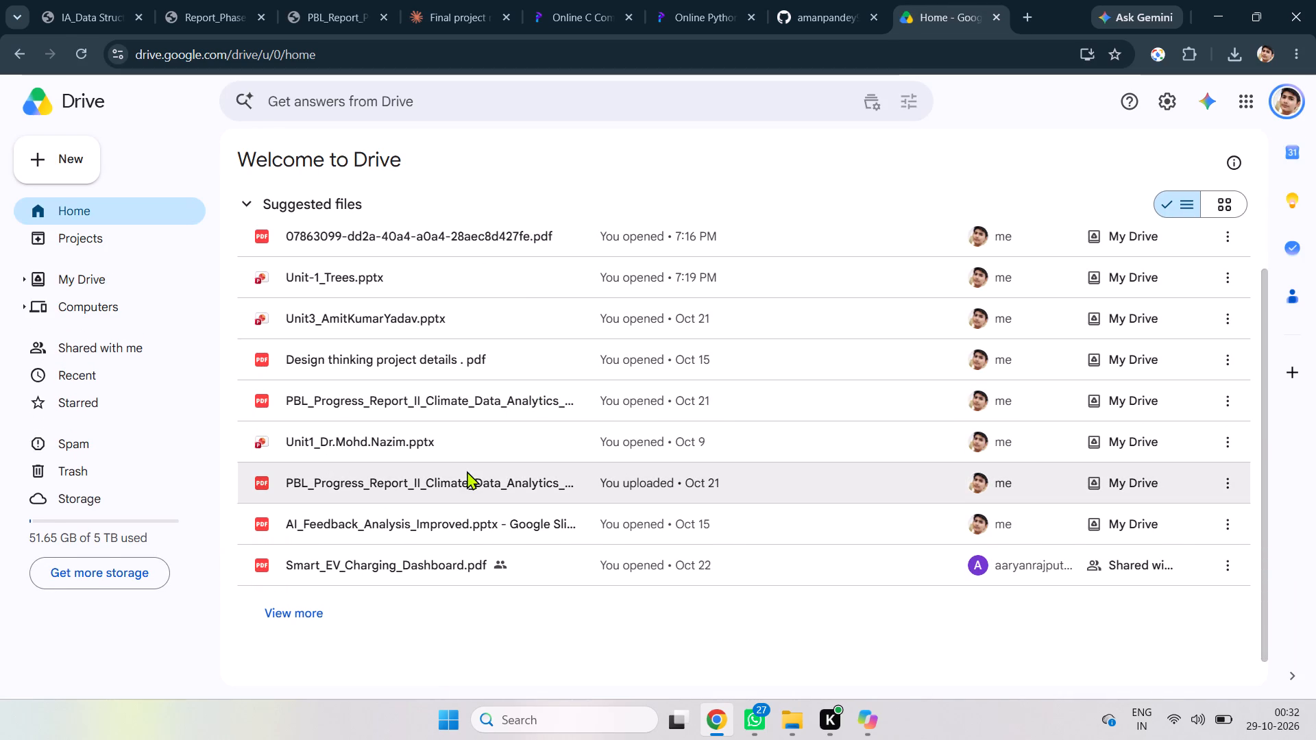
left_click(317, 606)
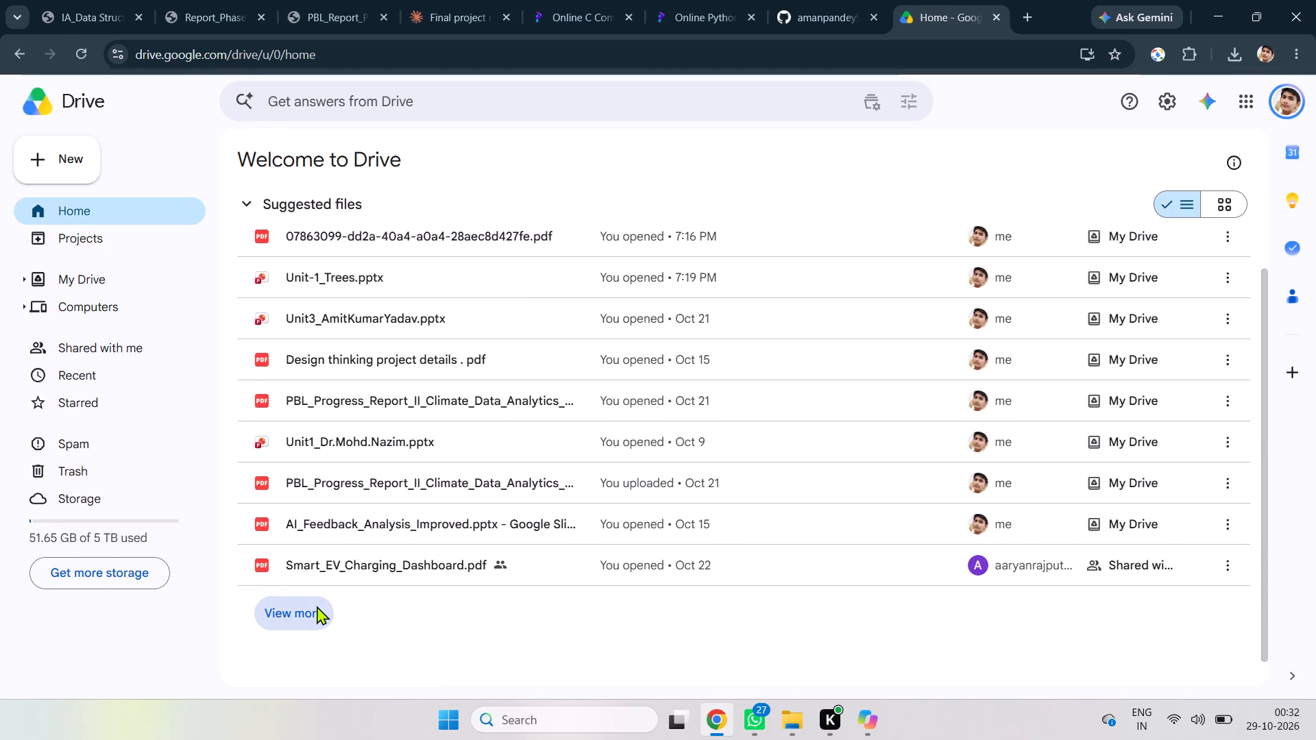
scroll(391, 589, "down", 3)
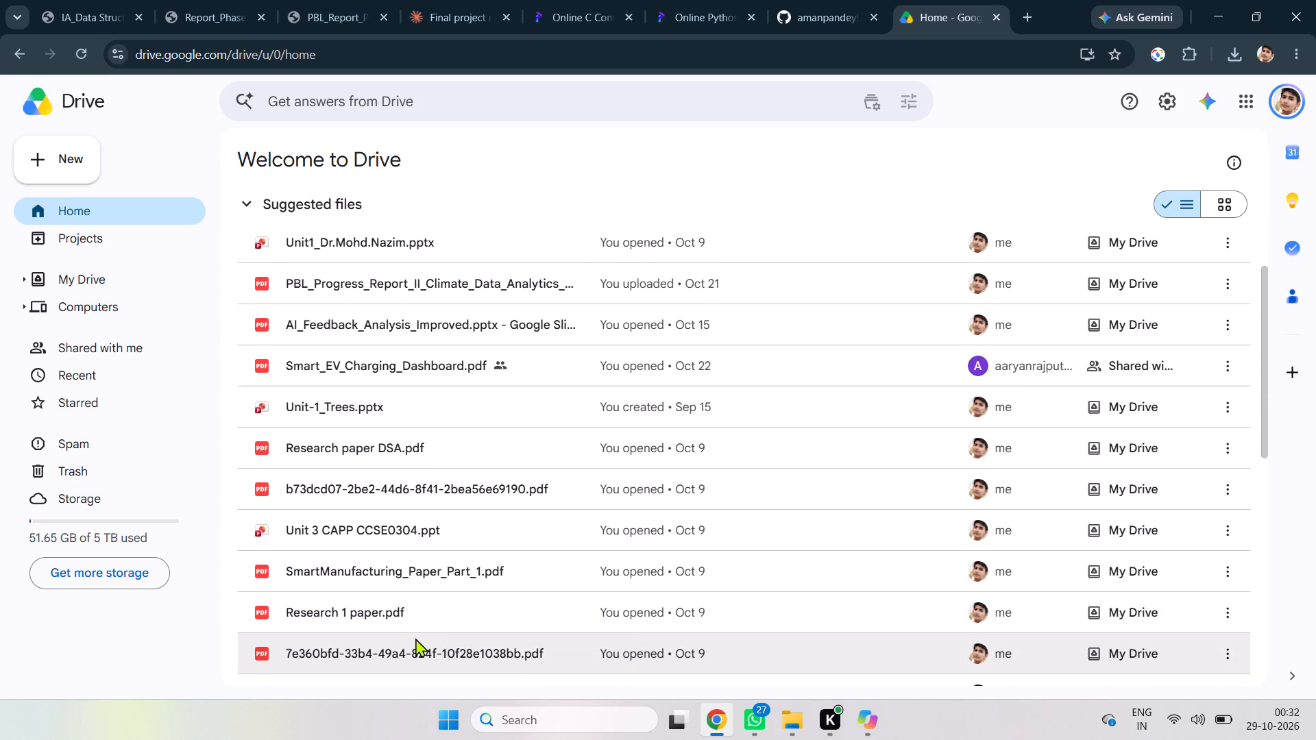
scroll(408, 613, "down", 2)
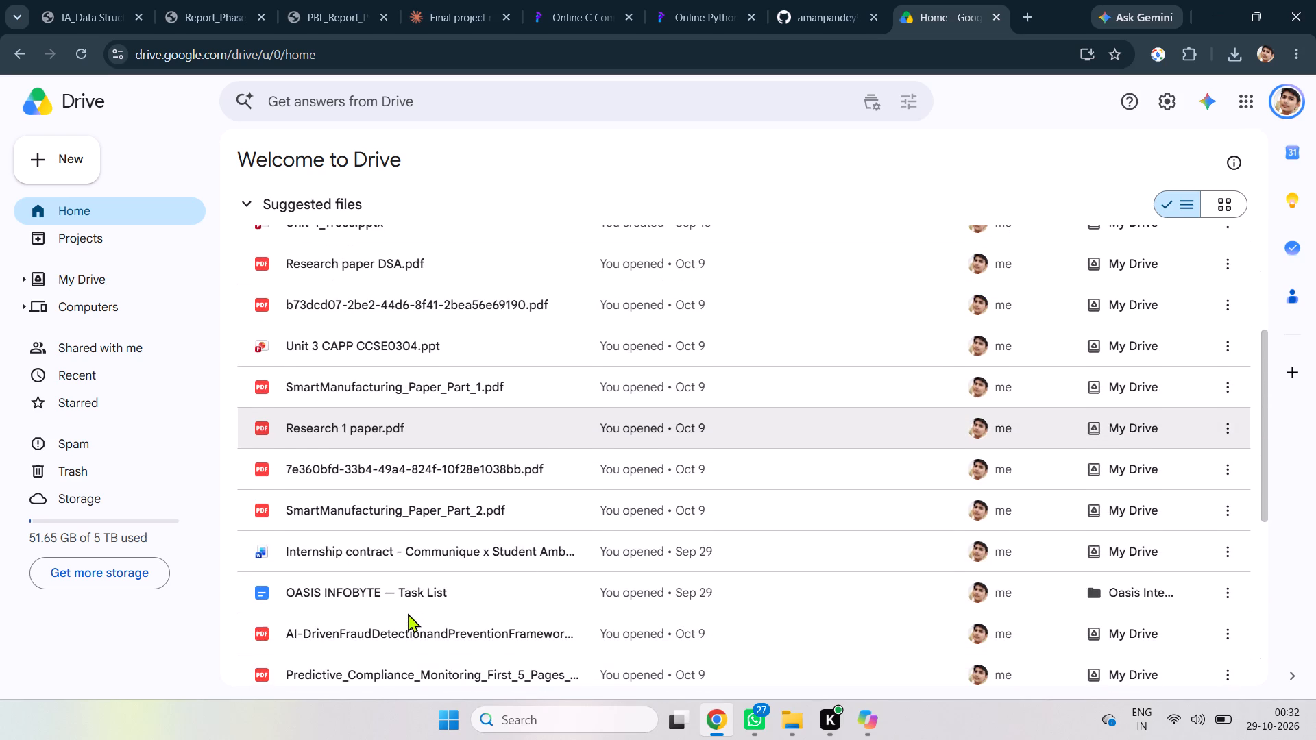
scroll(408, 613, "down", 1)
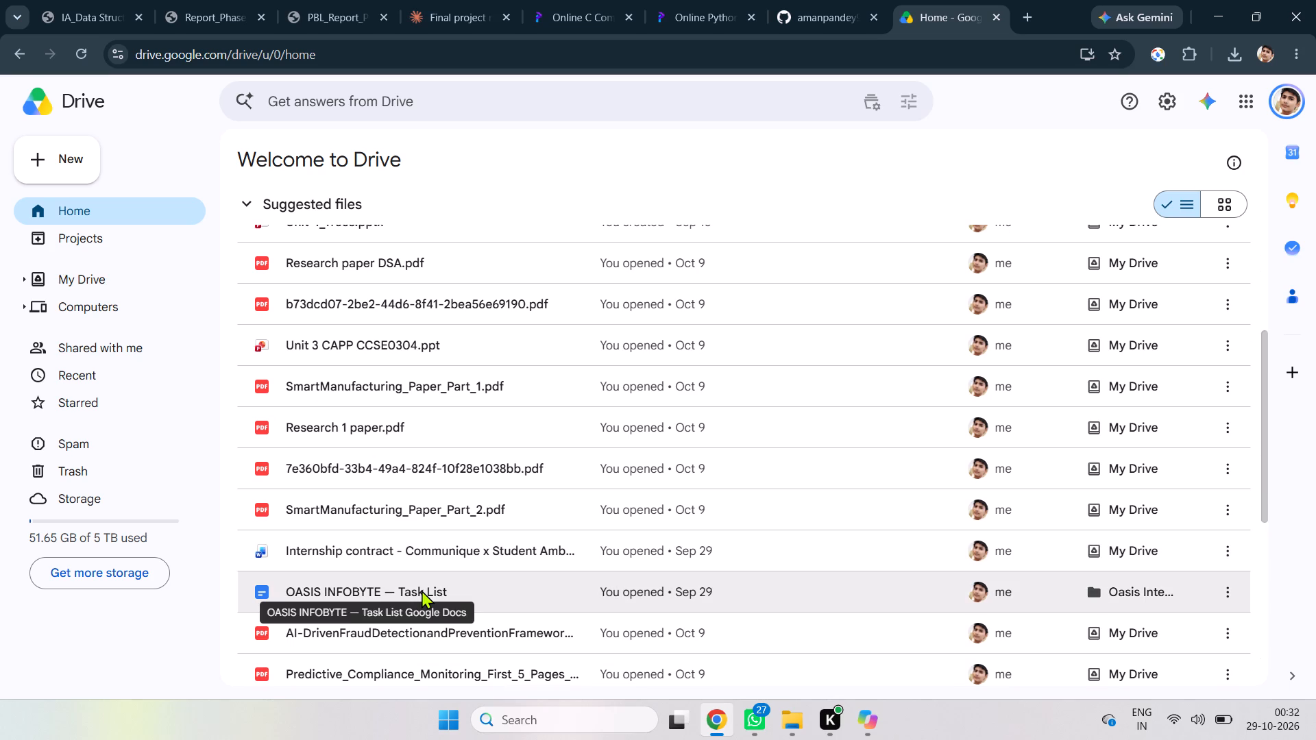
double_click(456, 638)
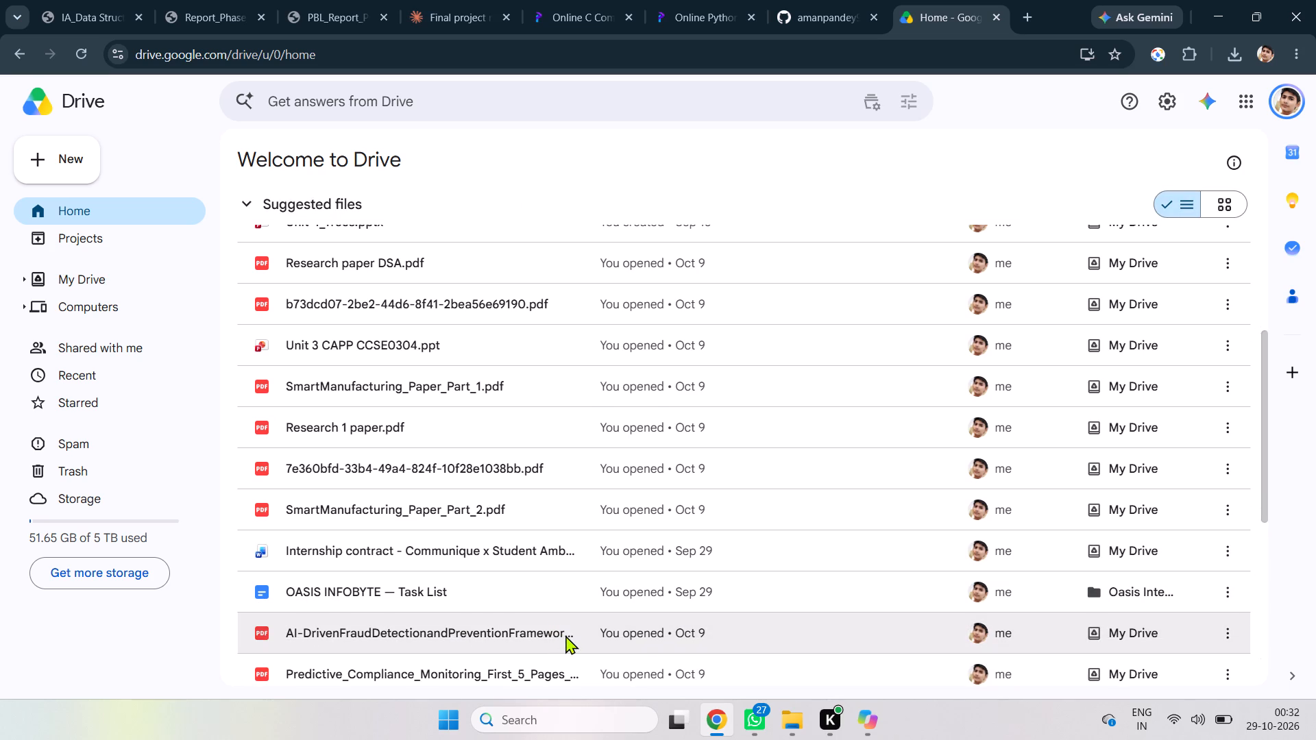
double_click(565, 635)
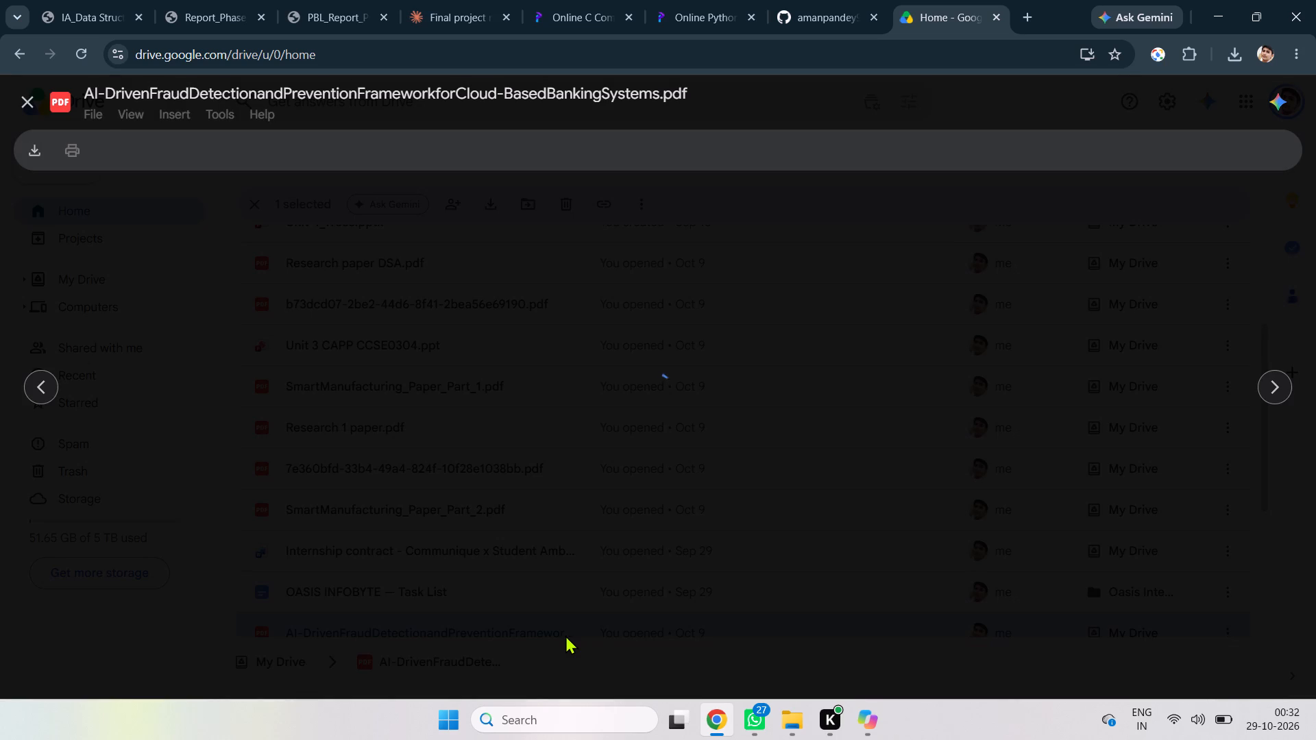
scroll(565, 635, "up", 1)
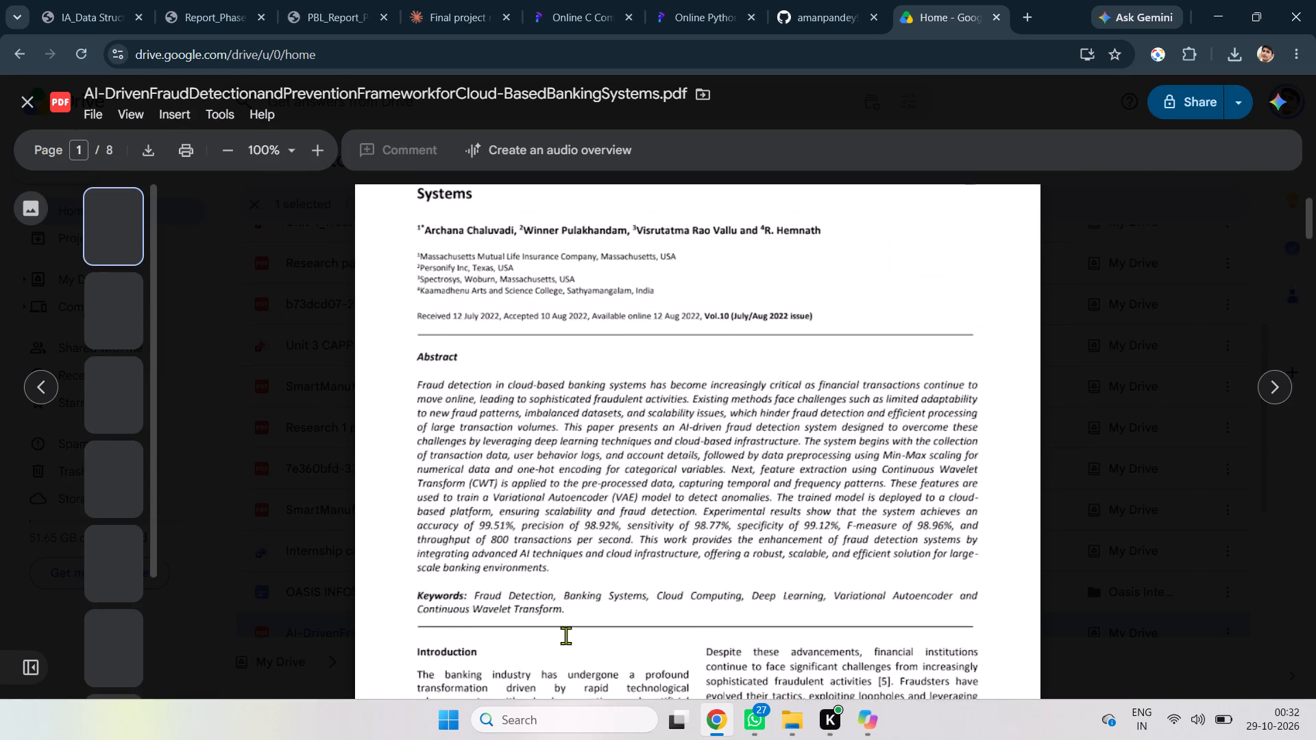
Copy the sharing link of AI-DrivenFraudDetectionandPreventionFrameworkforCloud-BasedBankingSystems.pdf.
scroll(565, 635, "up", 1)
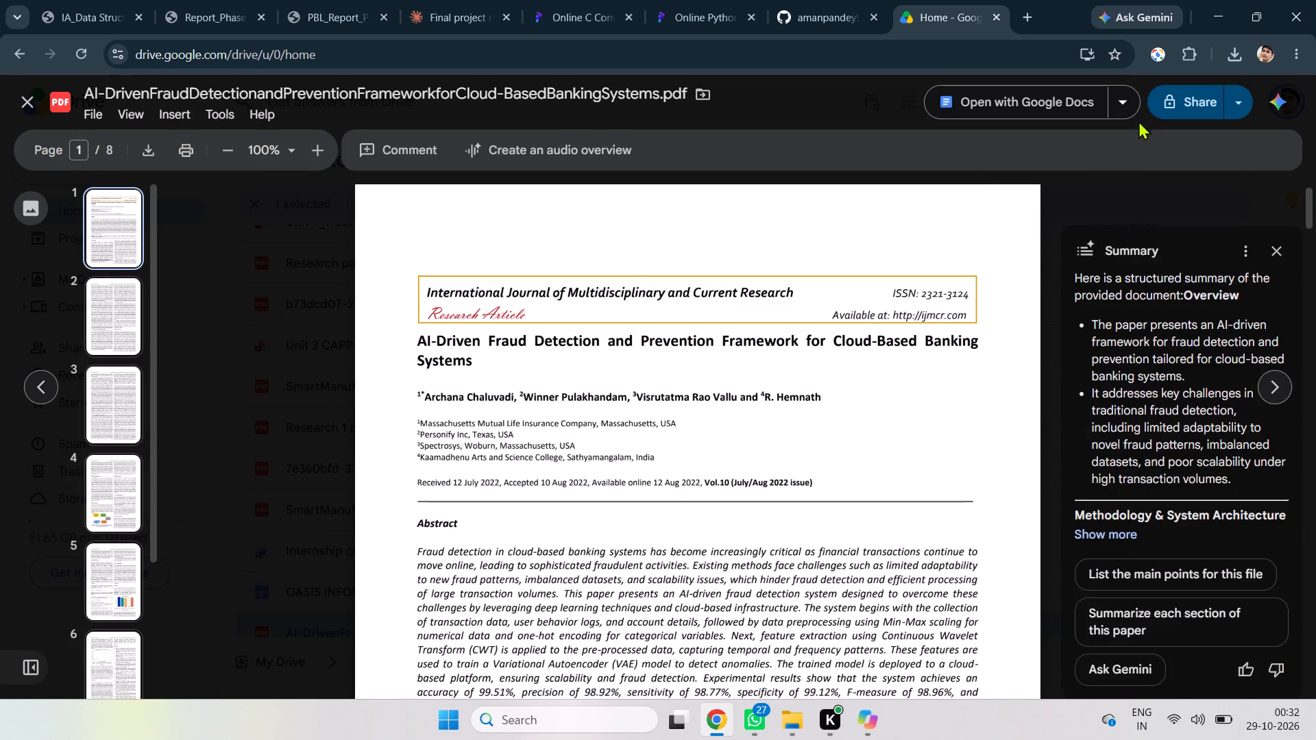
left_click(1237, 100)
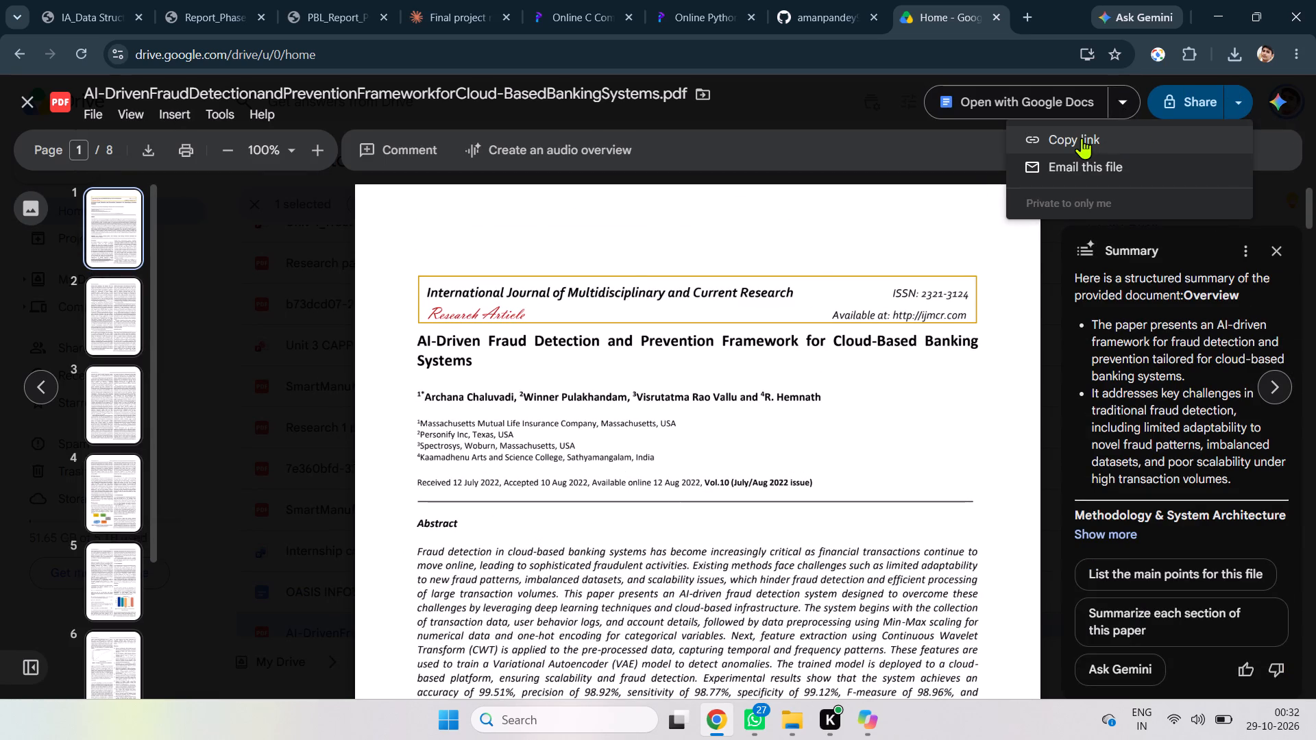
left_click(1082, 137)
Switch back to the Word report and insert the copied Drive link as a hyperlink on a new line directly beneath the Paper 2 description.
left_click(862, 728)
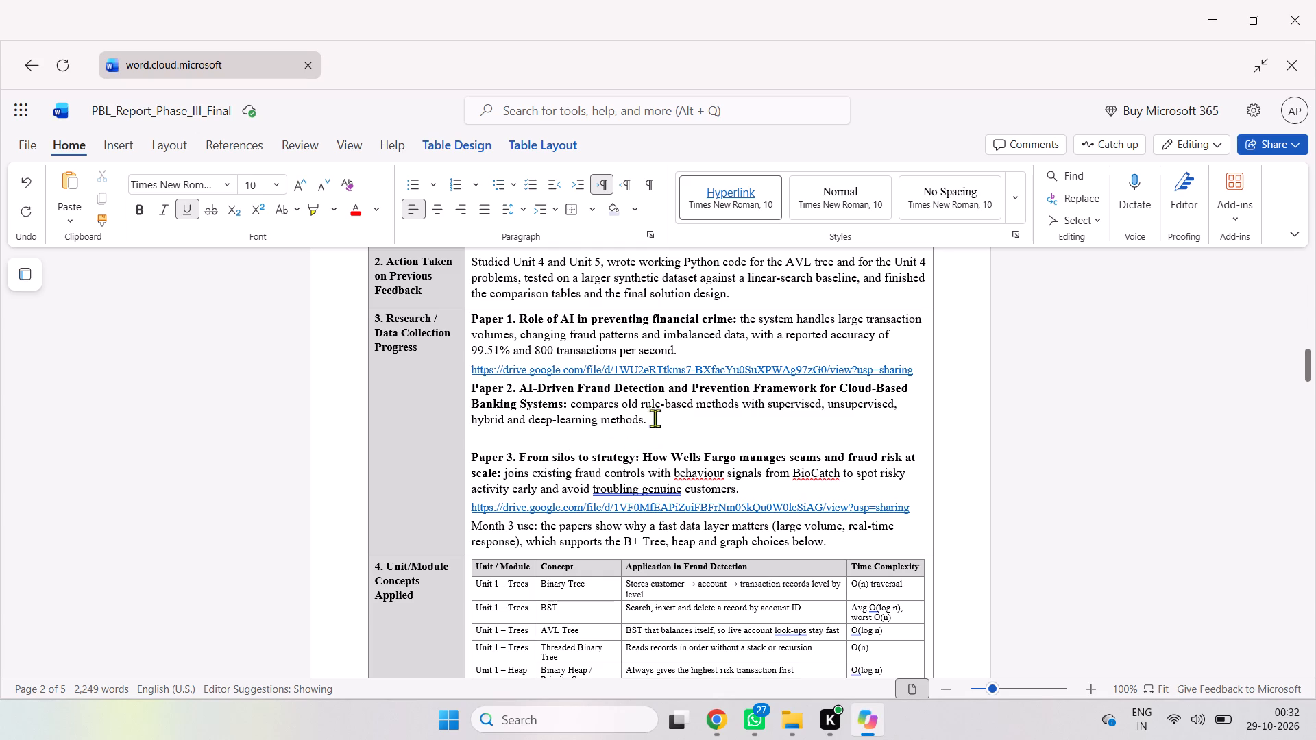
scroll(653, 452, "down", 1)
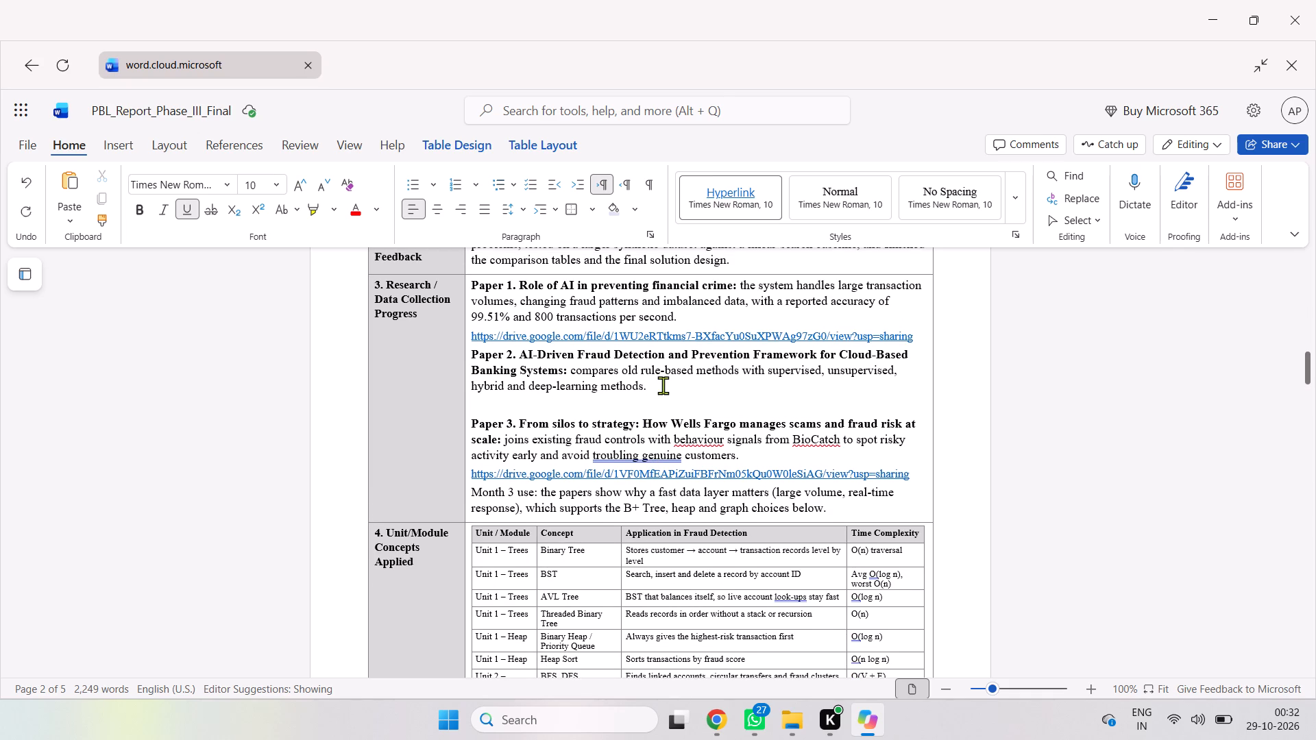
left_click(663, 385)
key("Return")
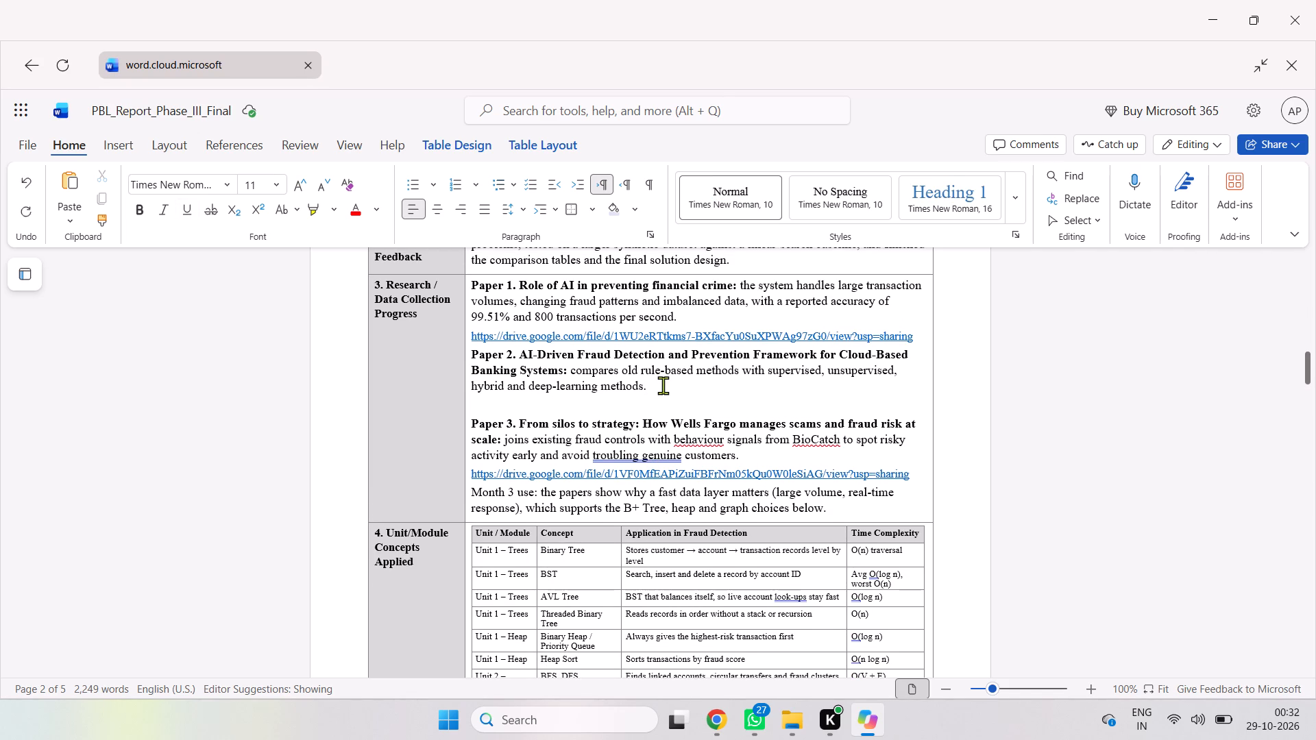
key("Return")
key("Return")
left_click(561, 414)
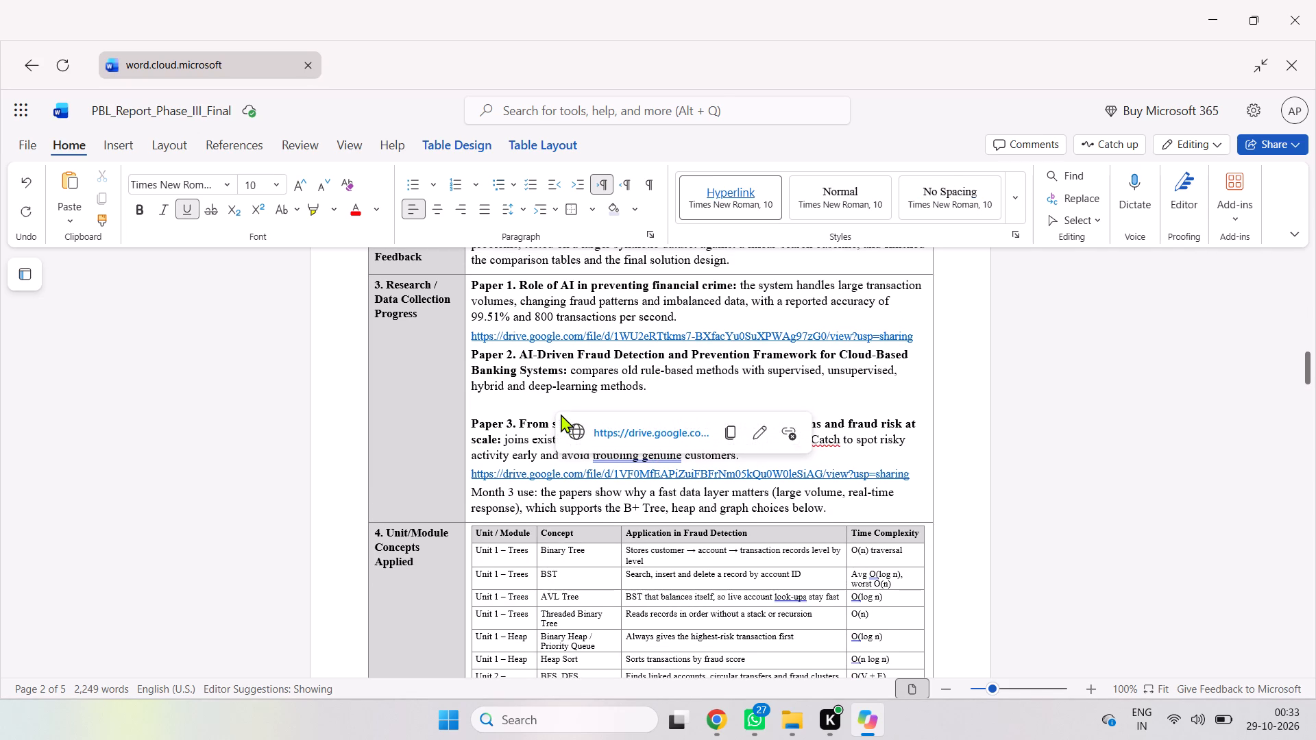
left_click(670, 391)
left_click(622, 406)
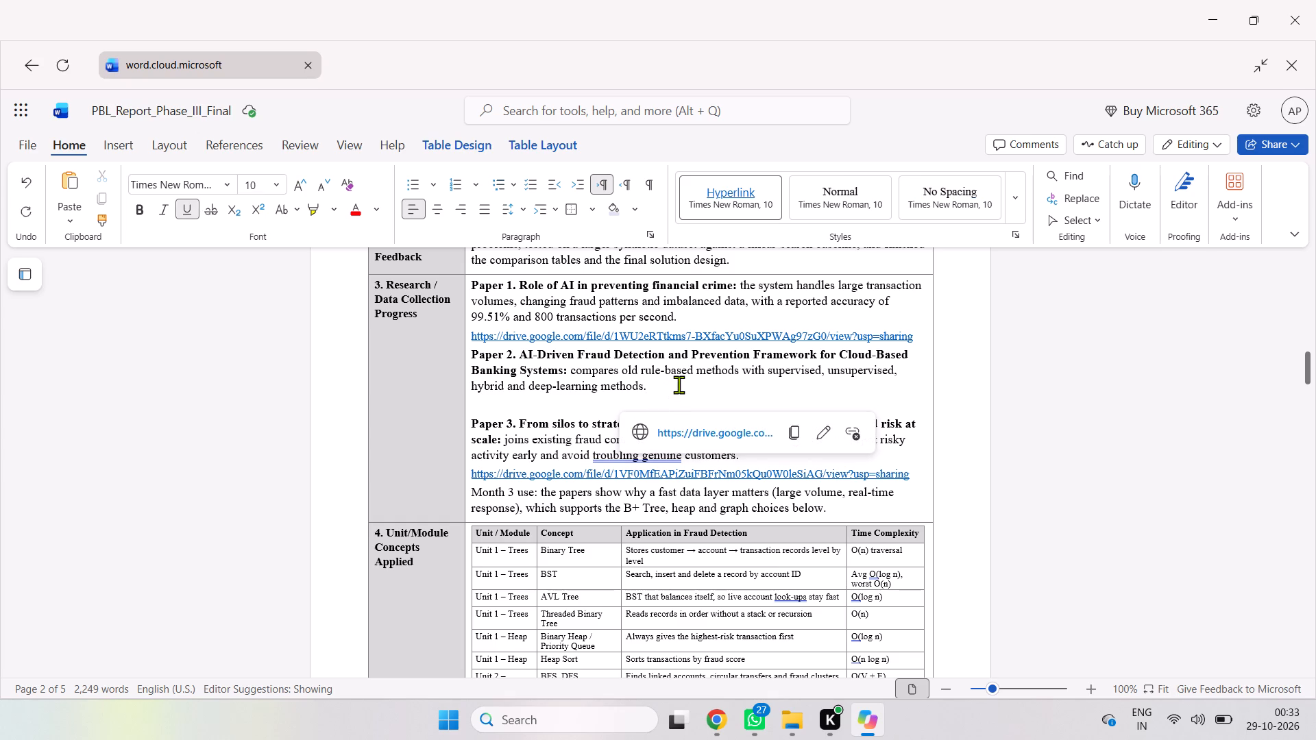
key("ctrl+v")
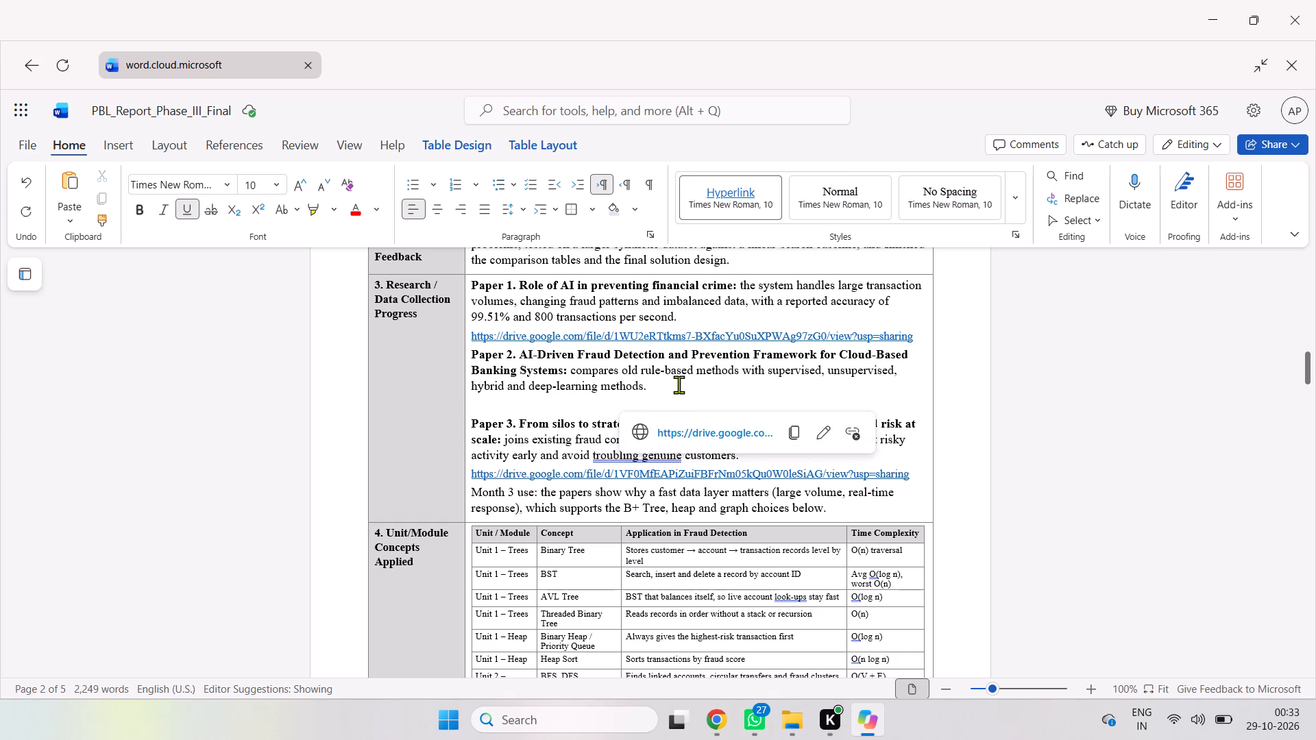
left_click(679, 384)
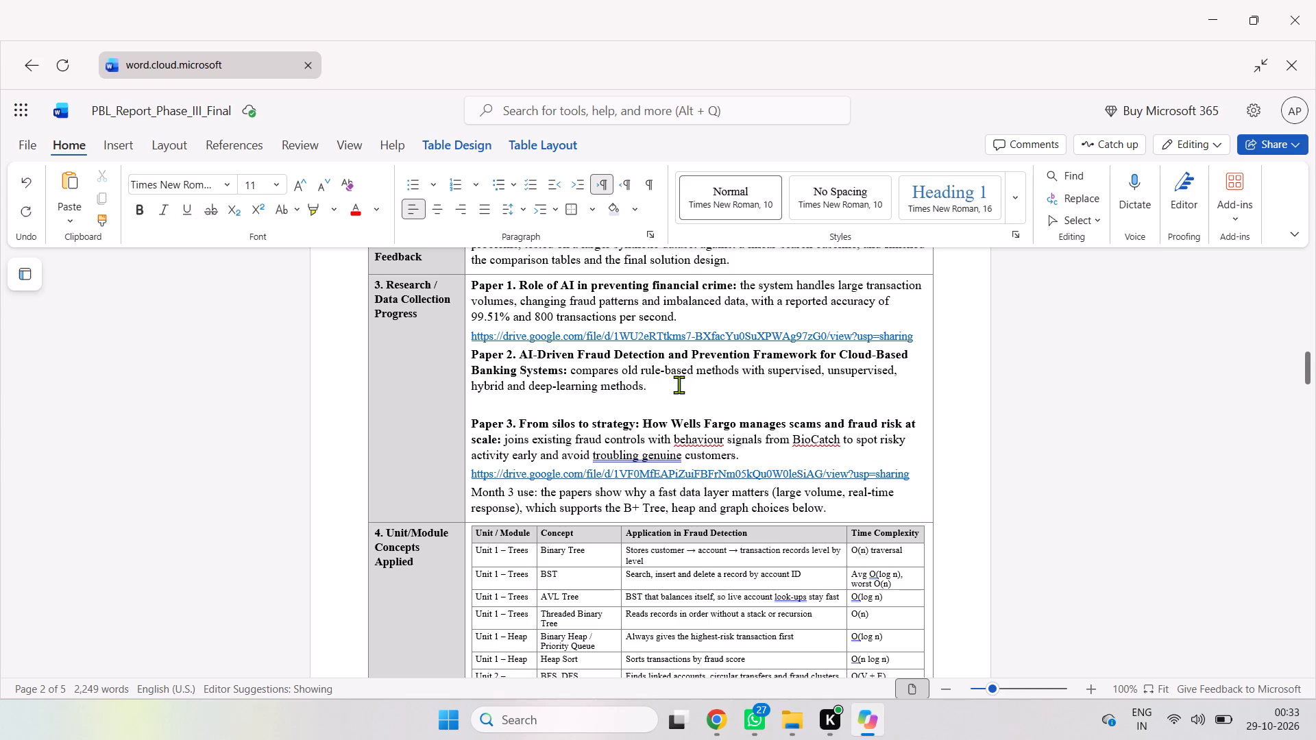
key("Return")
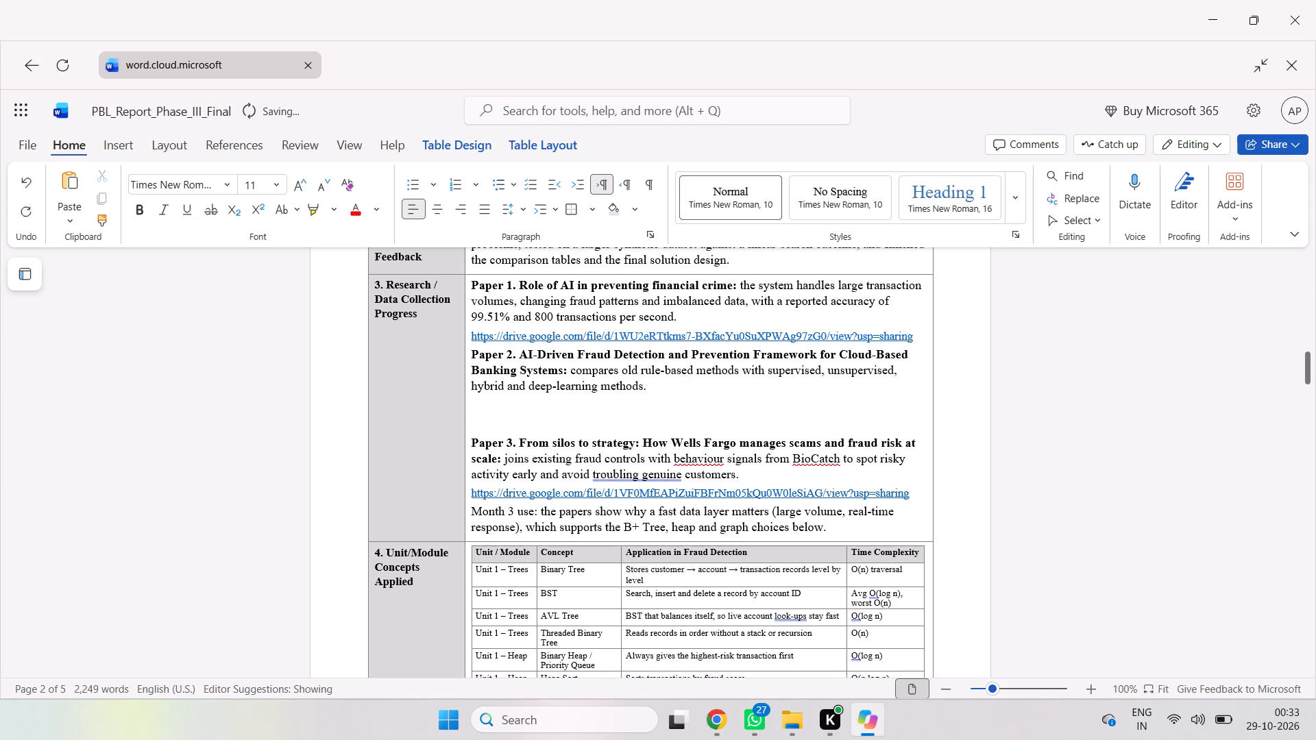
key("ctrl+v")
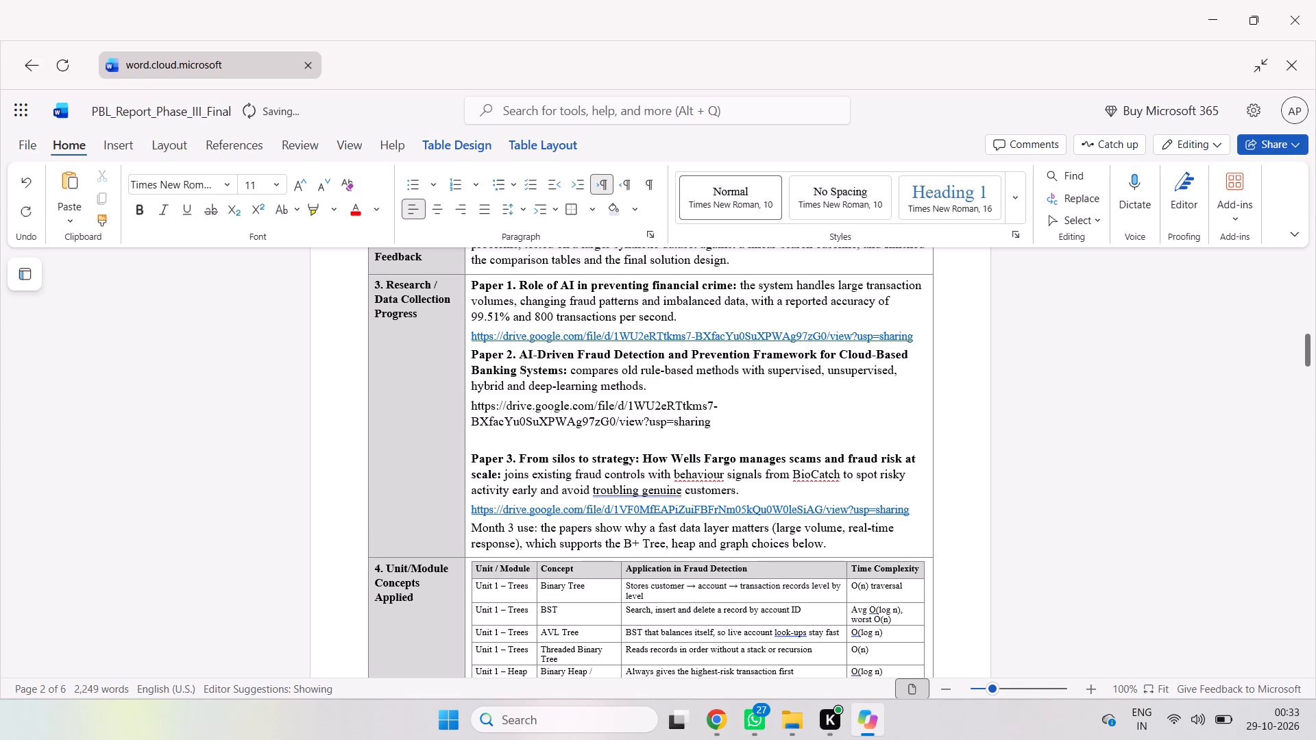
left_click_drag(470, 404, 718, 428)
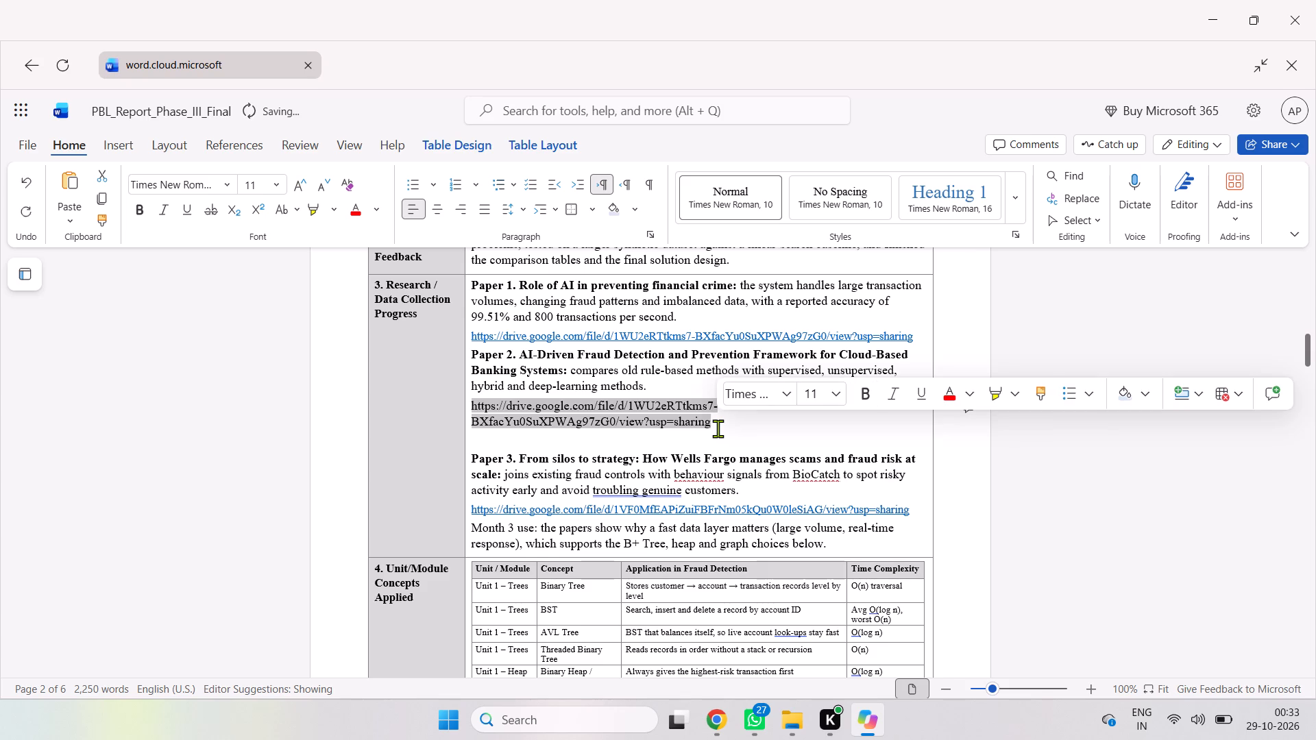
key("ctrl+v")
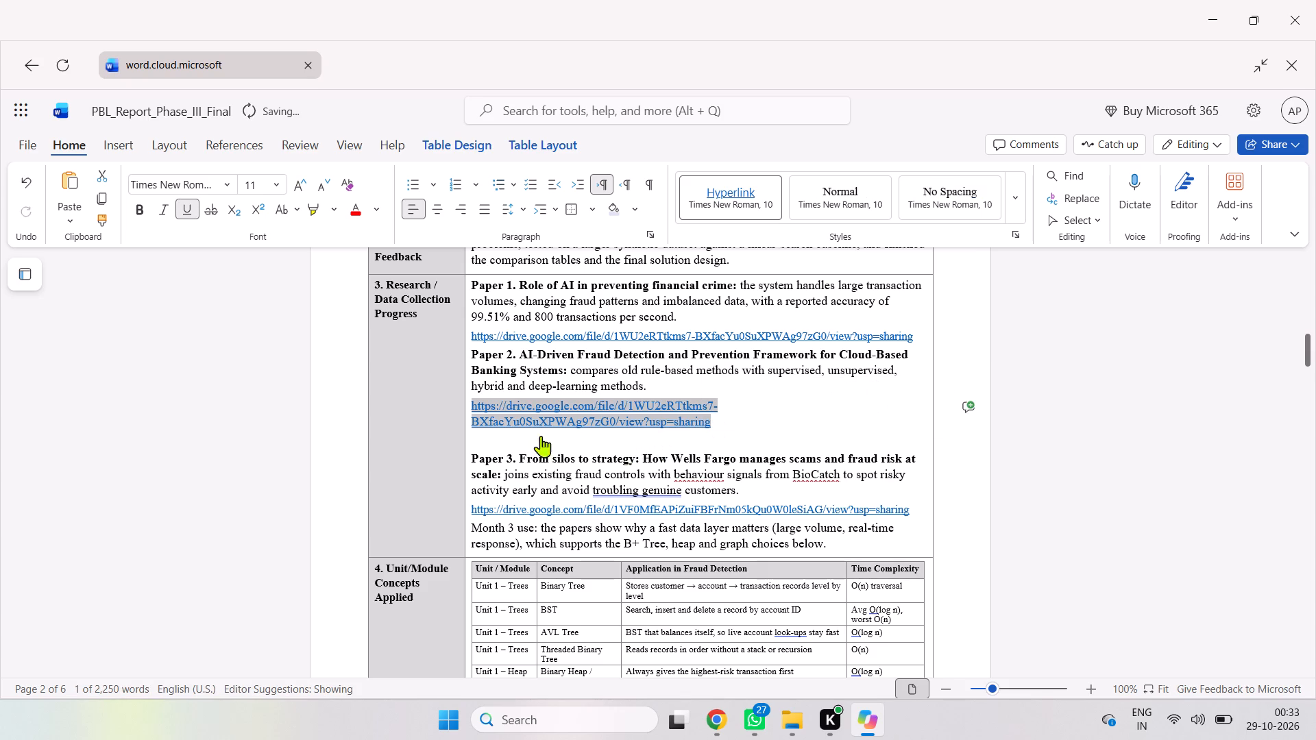
left_click(724, 453)
Test the new Drive hyperlink under Paper 2, then return to the report.
left_click(672, 421)
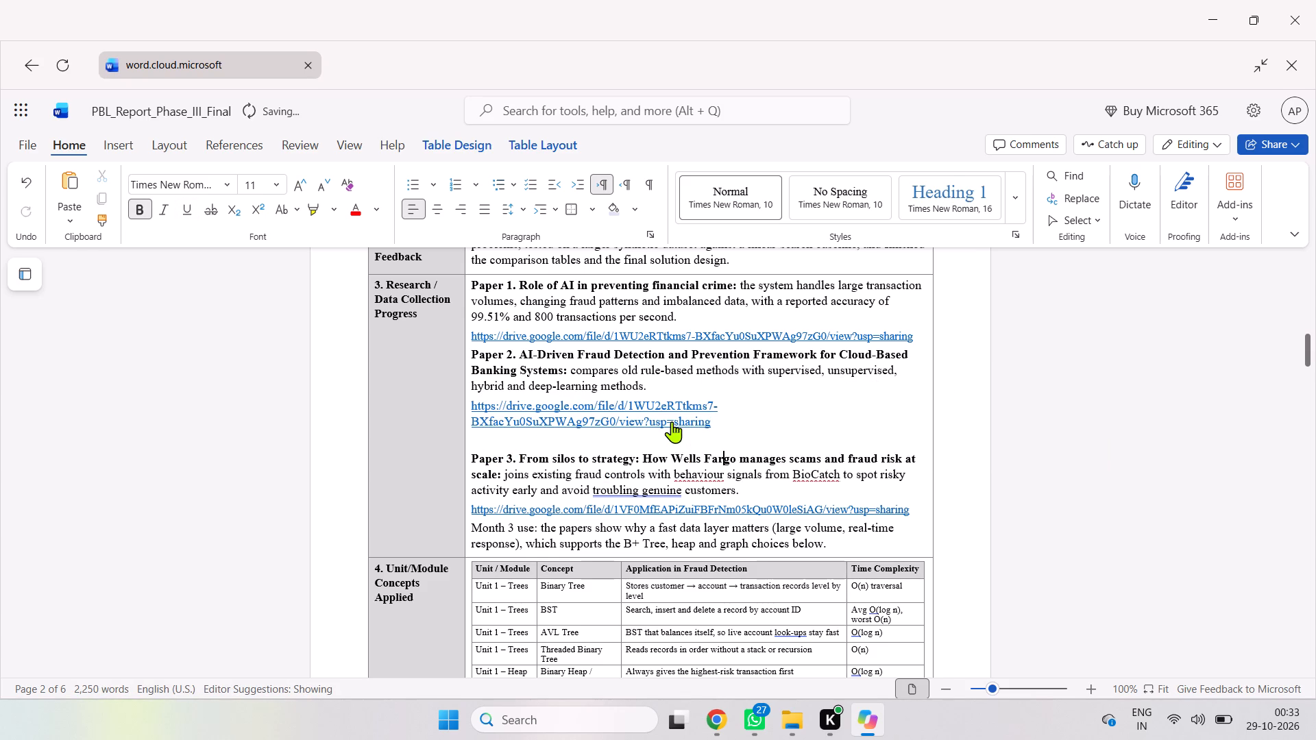
left_click(740, 449)
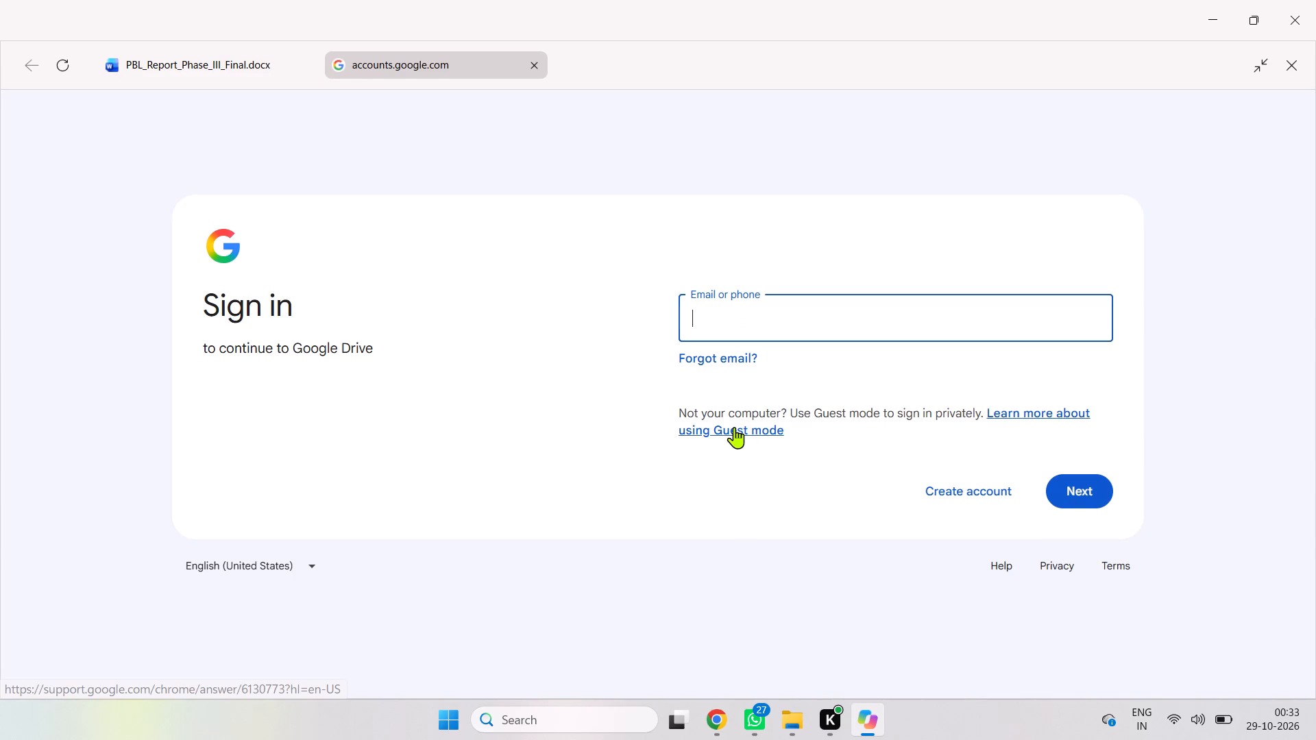
left_click(738, 329)
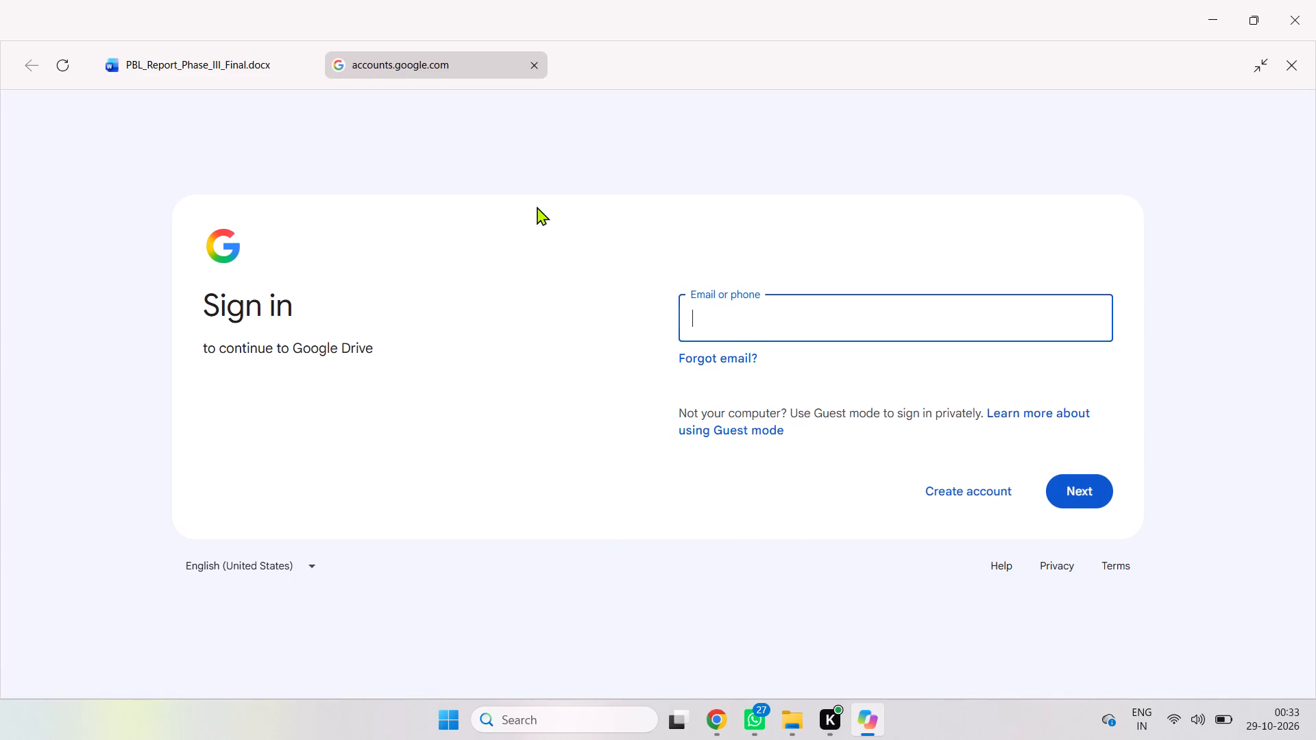
left_click(244, 62)
Test the older Drive link still left between the new Paper 2 hyperlink and Paper 3, closing the opened page to return to the report.
scroll(588, 361, "up", 1)
left_click(652, 436)
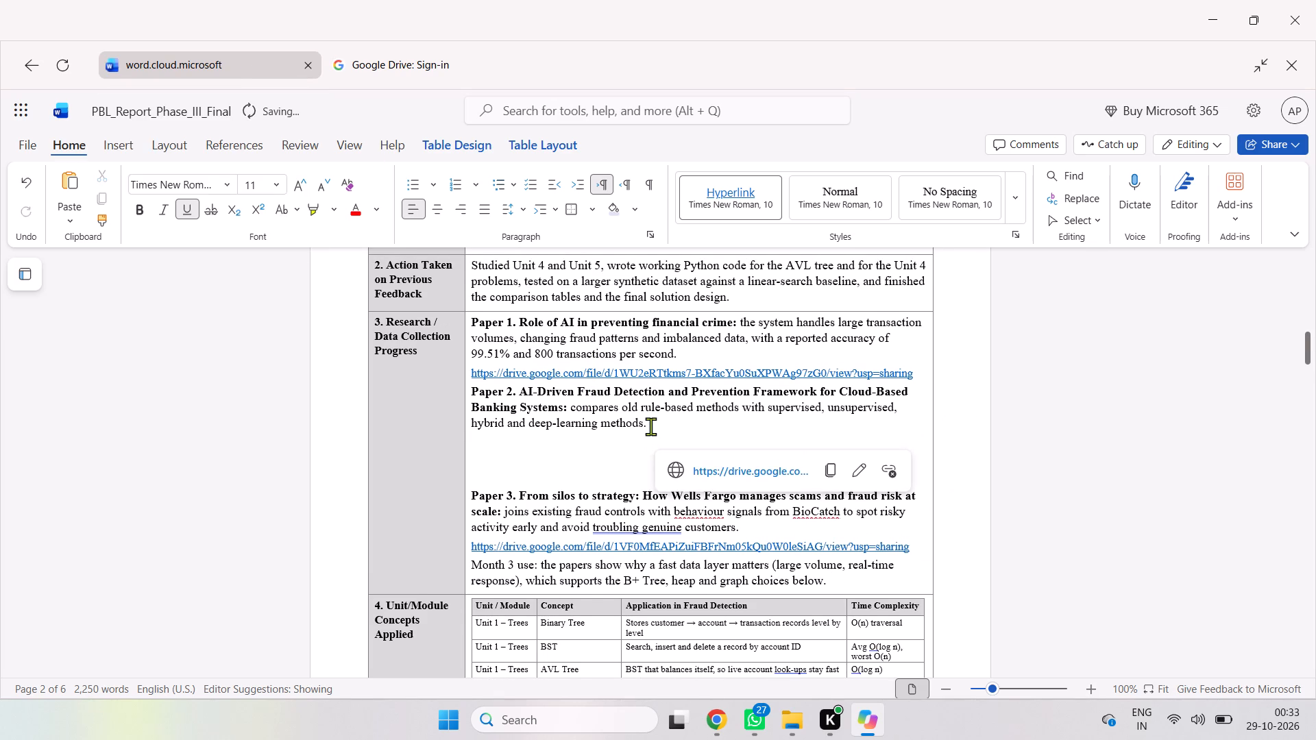
left_click(651, 425)
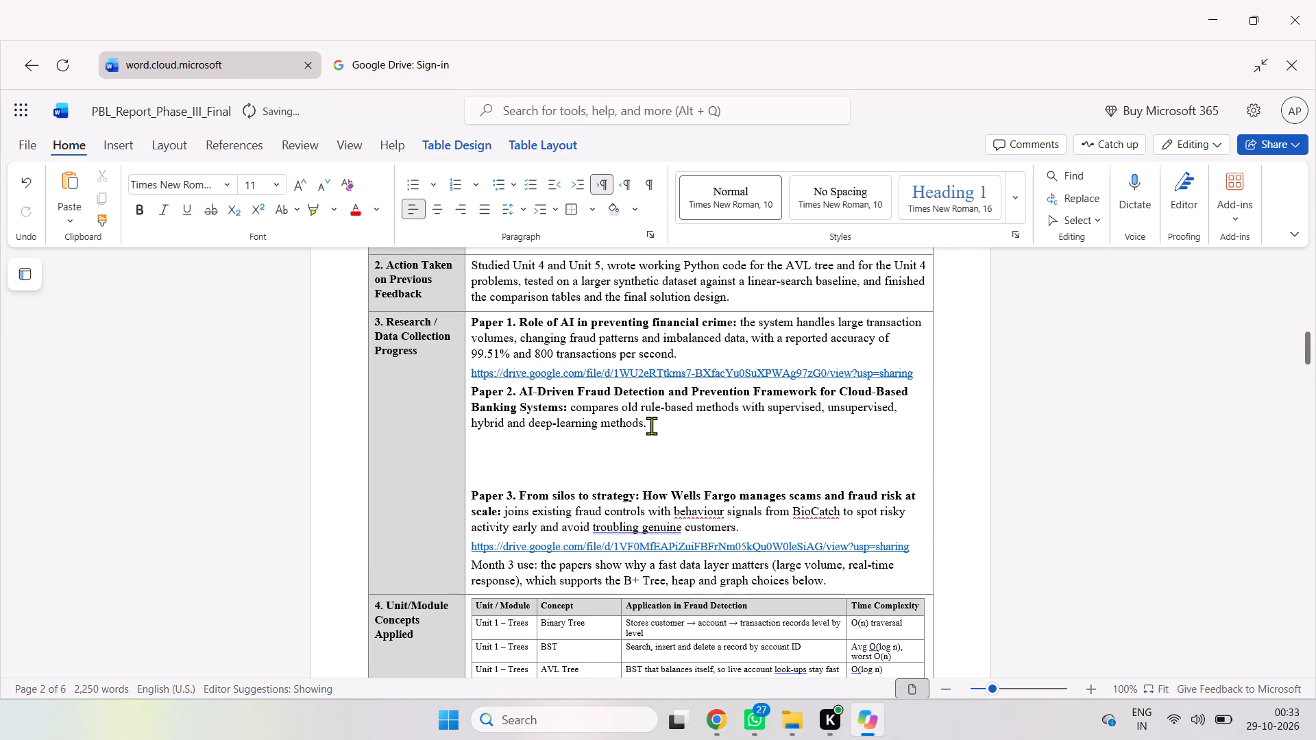
left_click(644, 446)
left_click(699, 479)
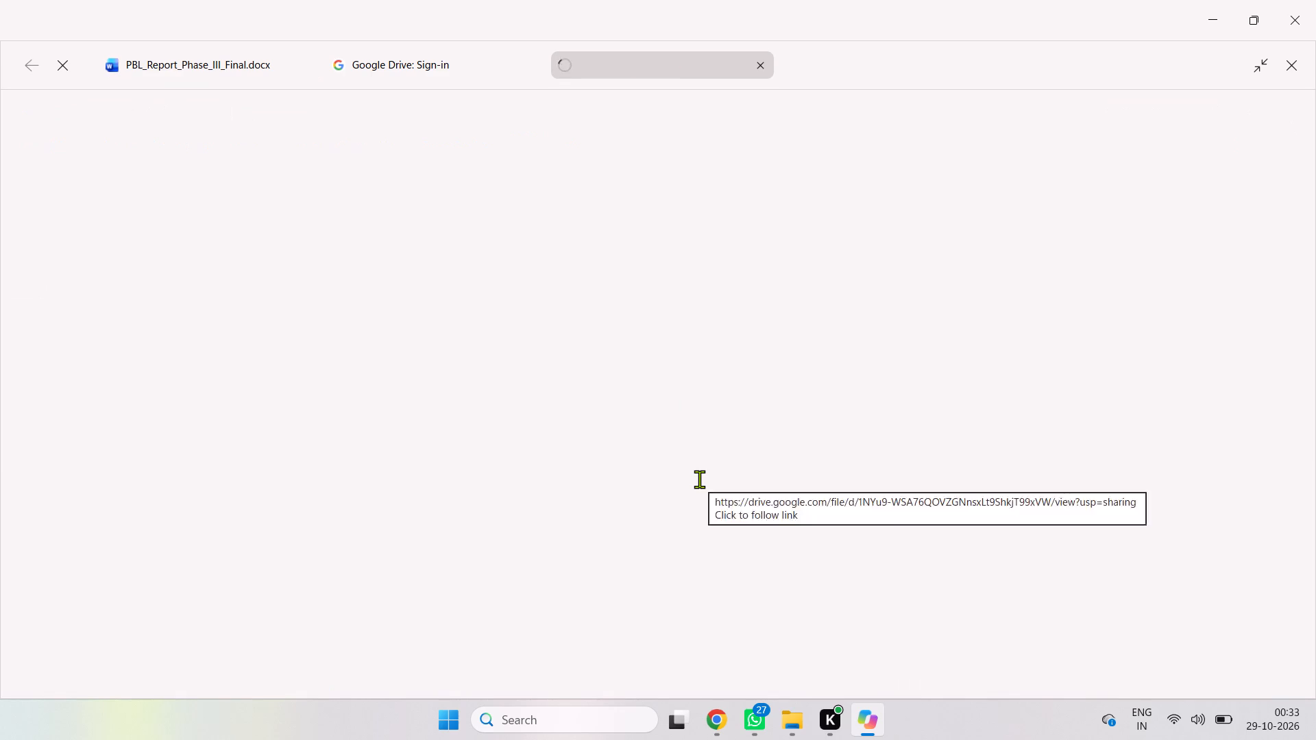
left_click_drag(757, 74, 755, 60)
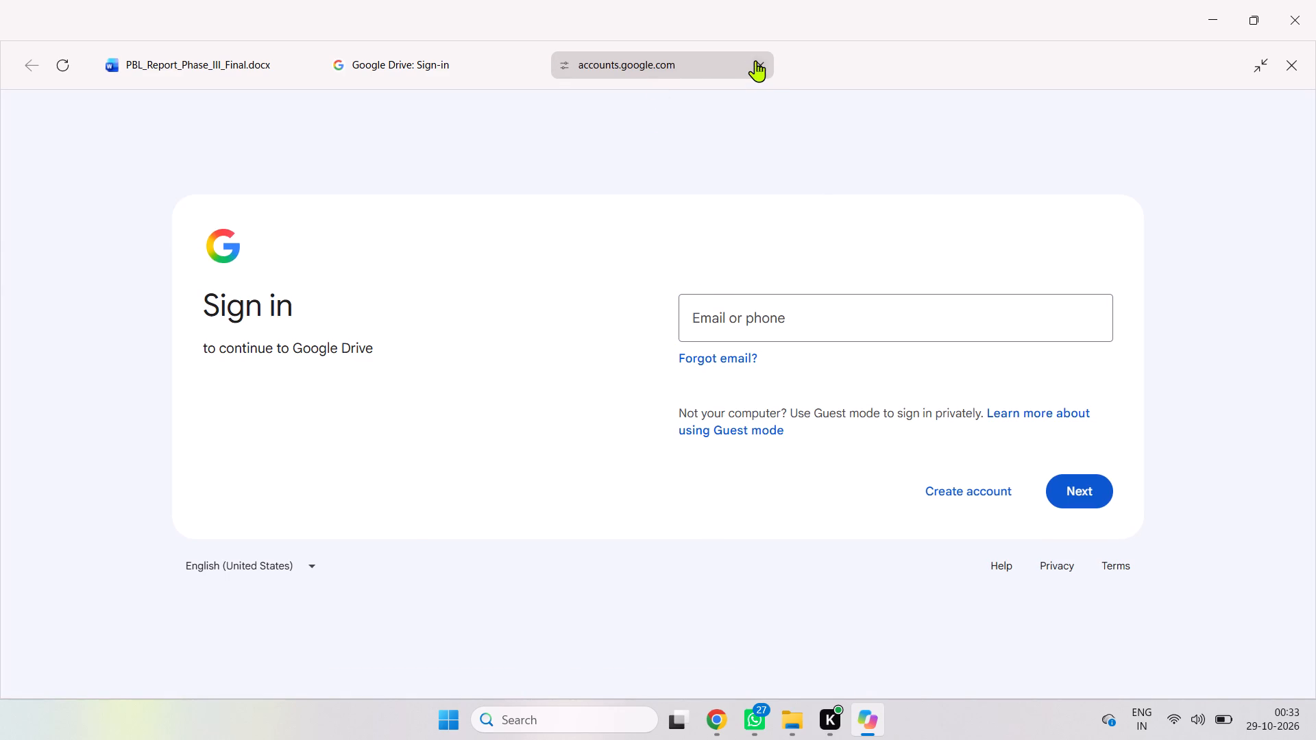
left_click_drag(755, 60, 754, 60)
left_click(754, 60)
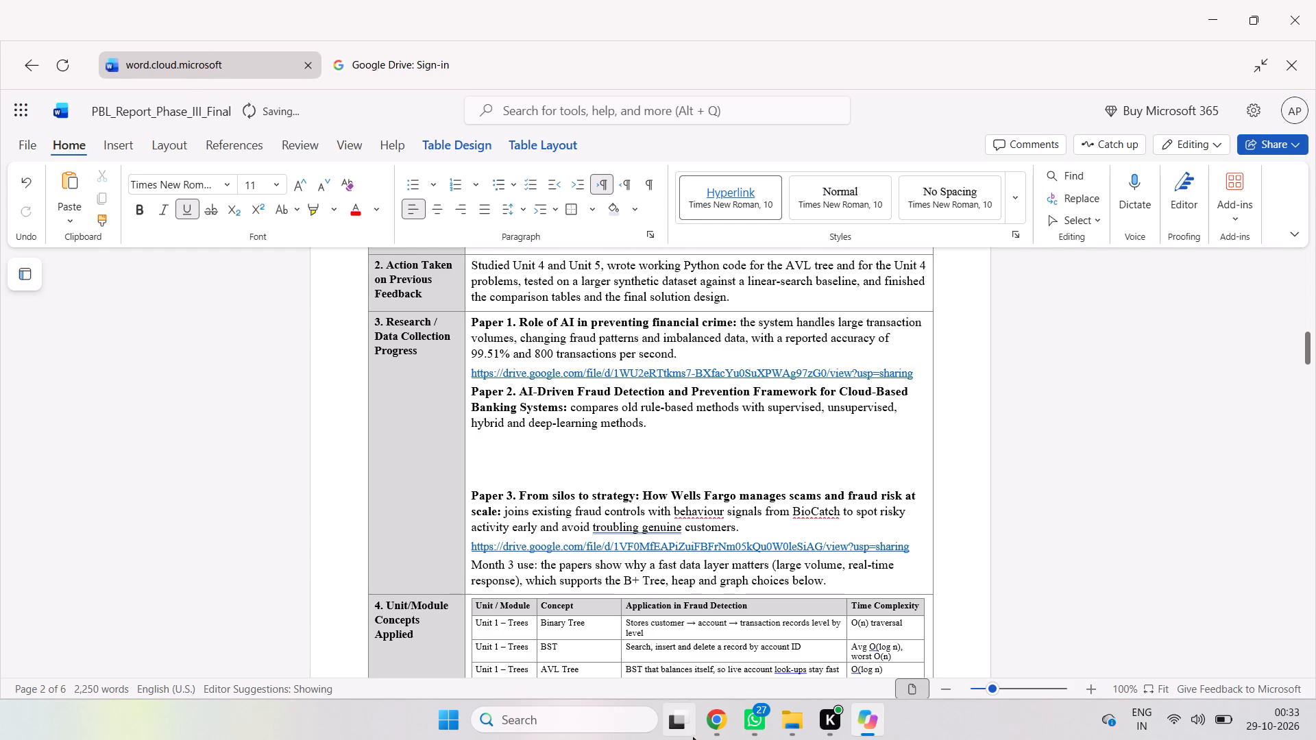
left_click(712, 726)
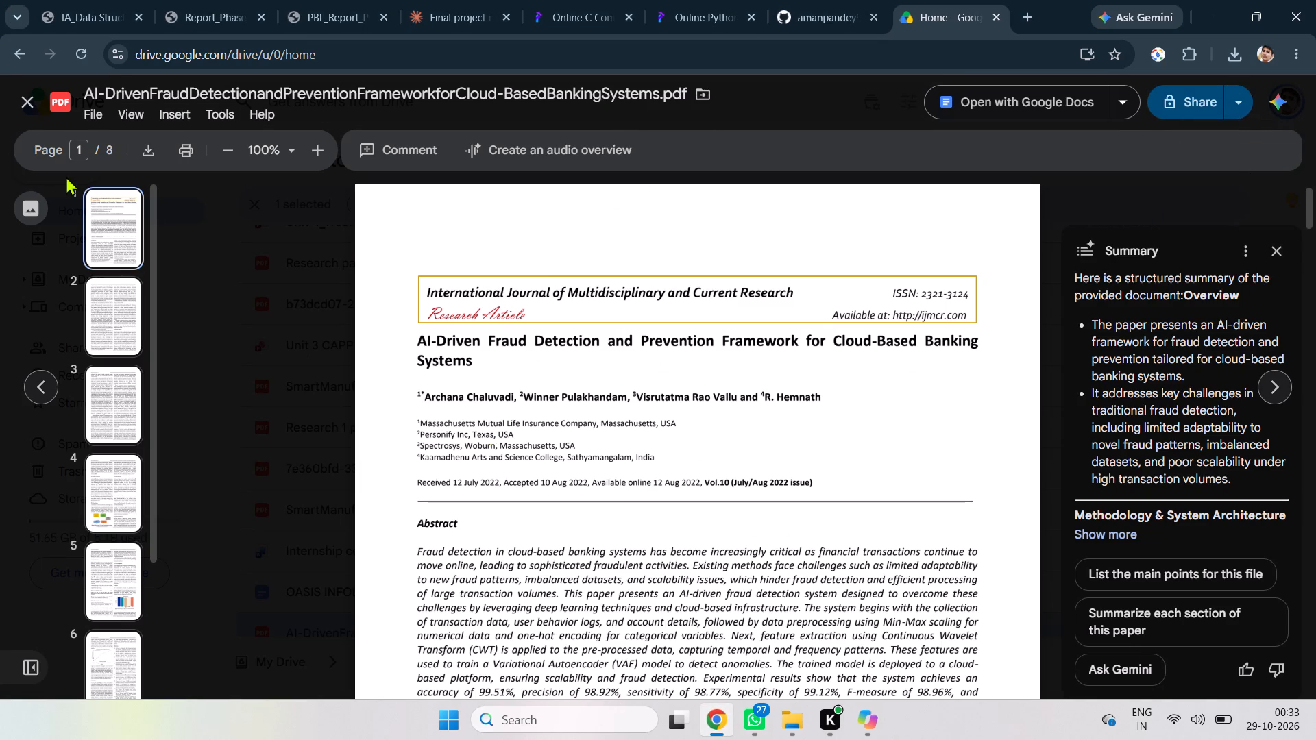
left_click(19, 97)
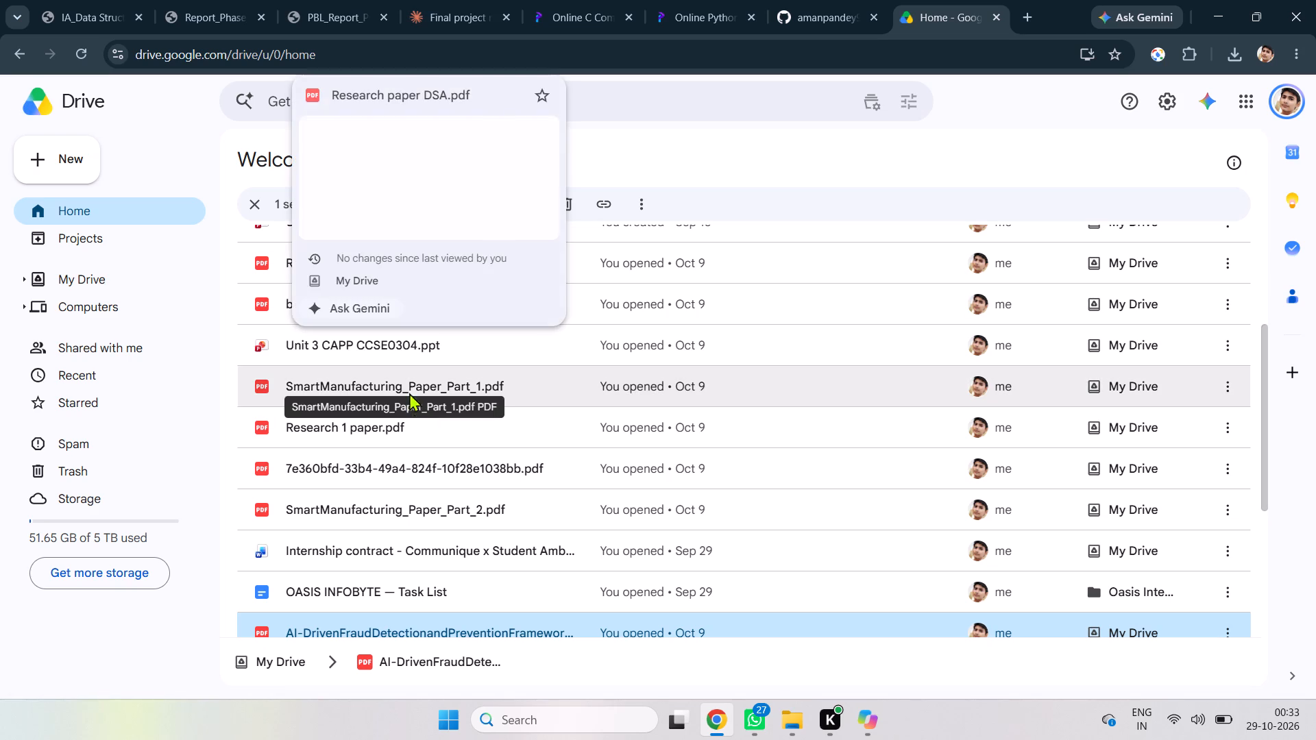
scroll(454, 509, "down", 1)
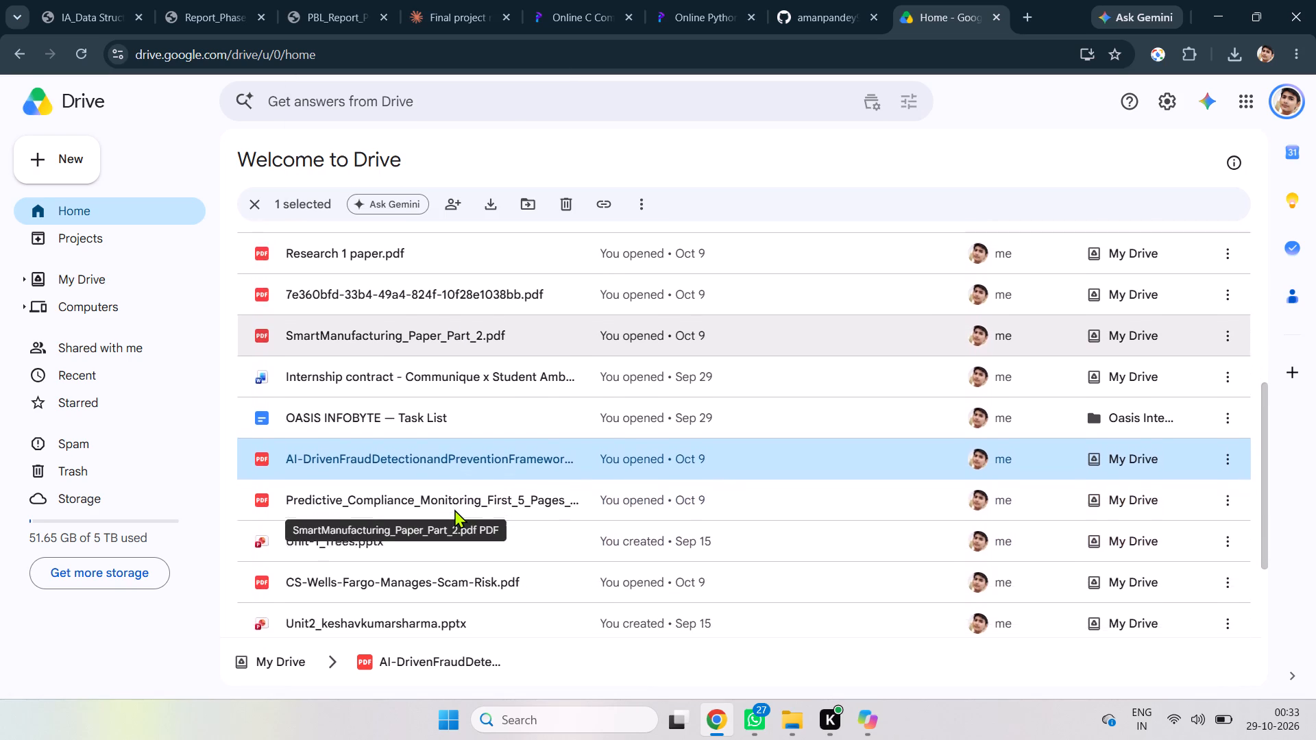
scroll(454, 509, "down", 2)
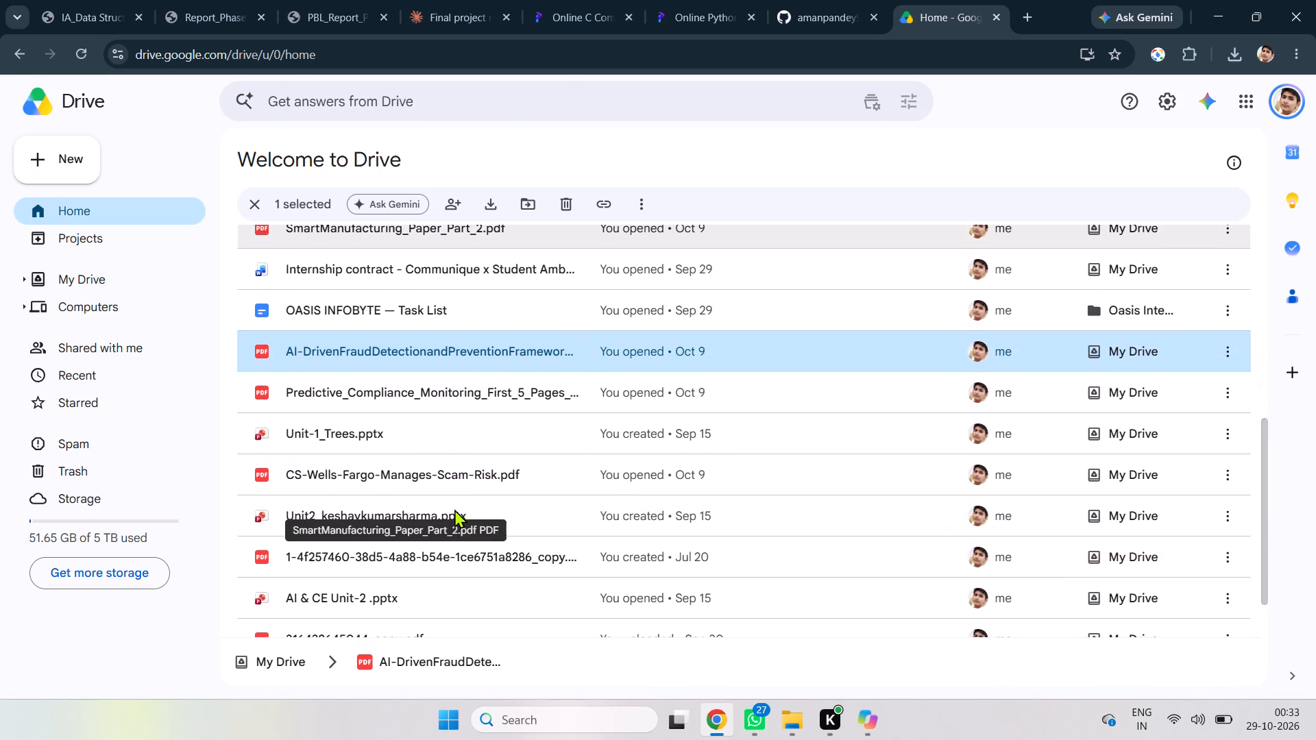
scroll(454, 509, "down", 2)
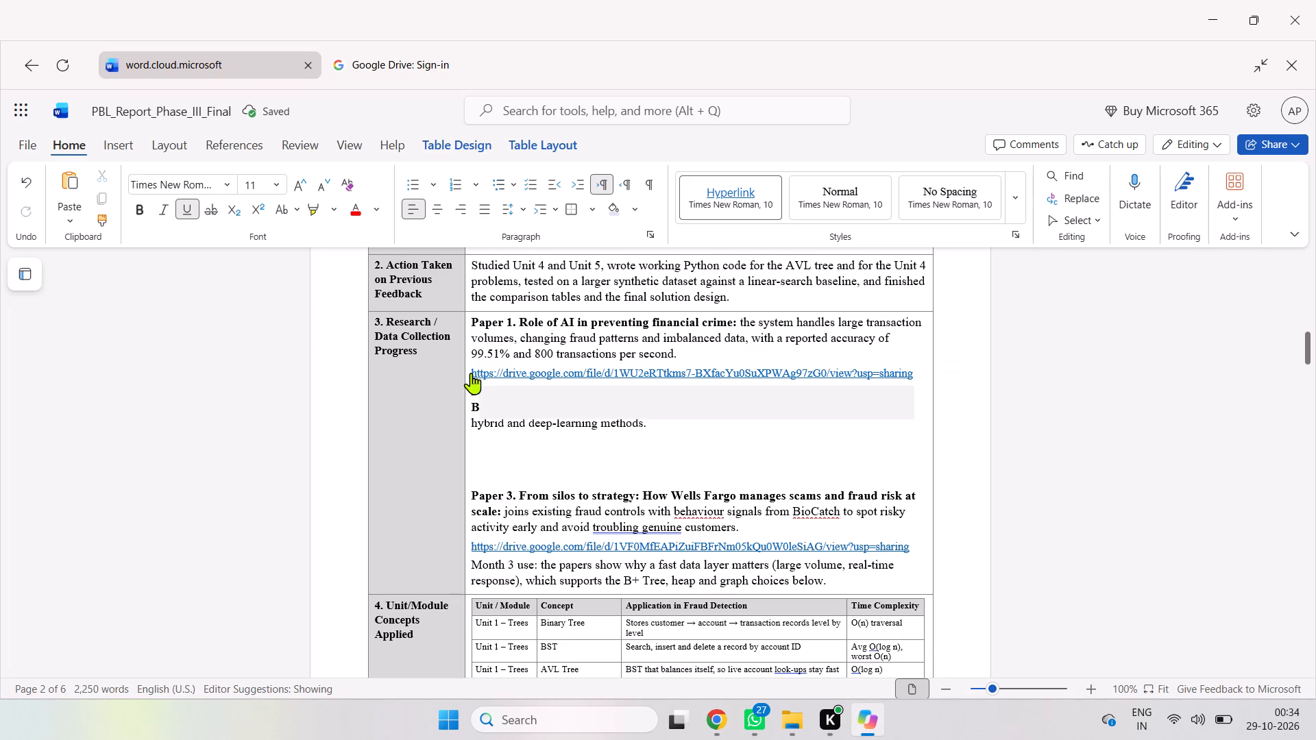
left_click(916, 373)
left_click_drag(916, 373, 481, 372)
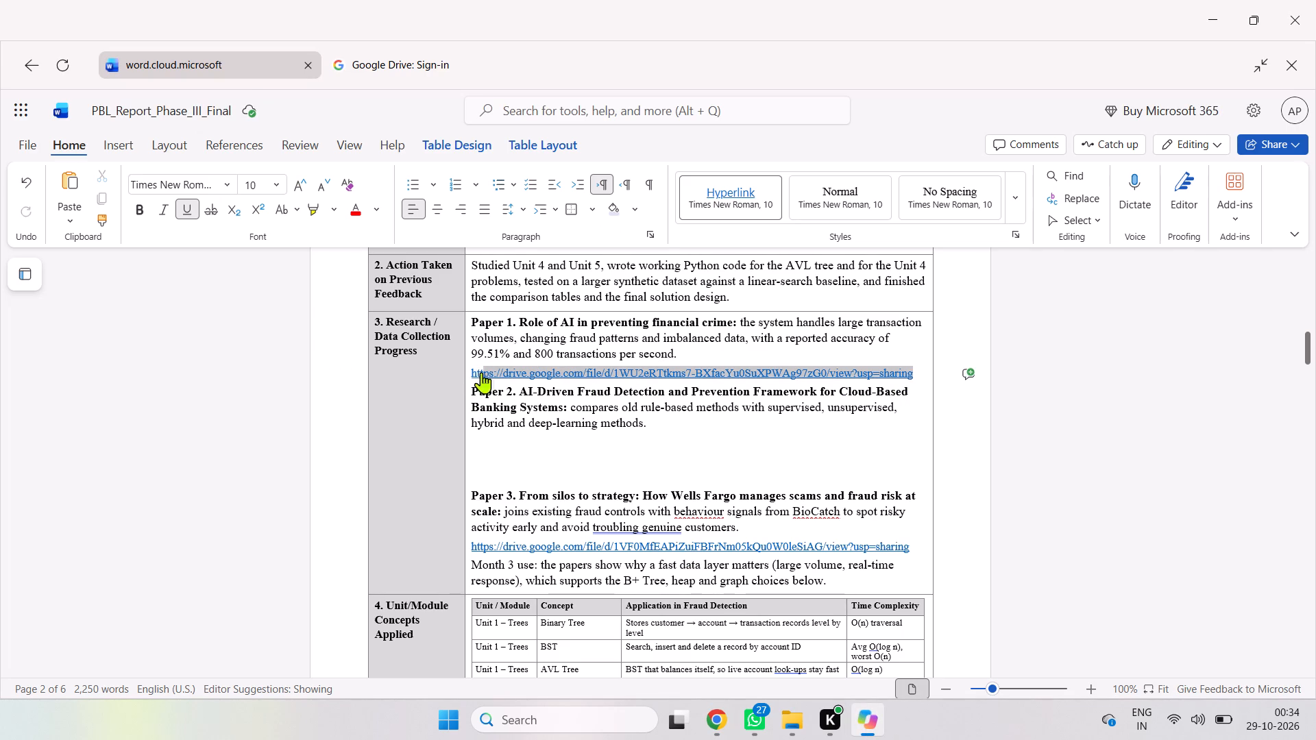
left_click_drag(481, 372, 472, 372)
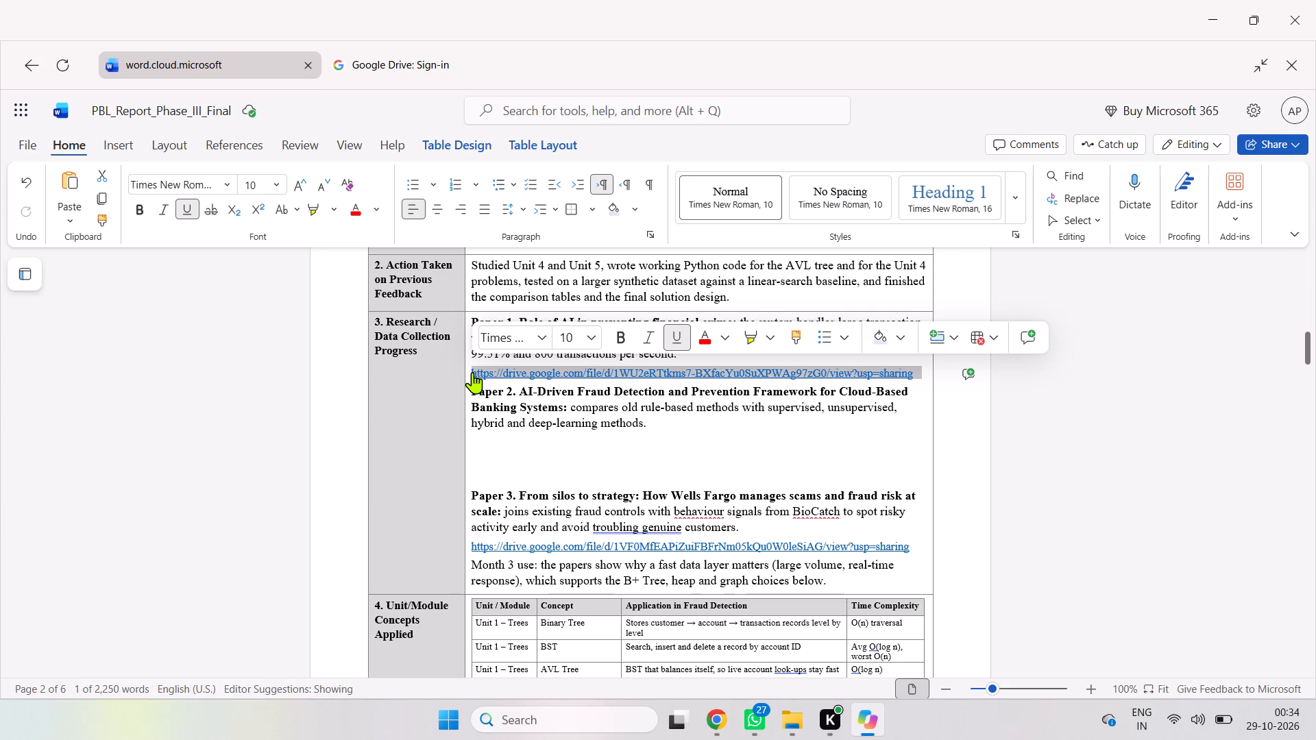
key("ctrl+v")
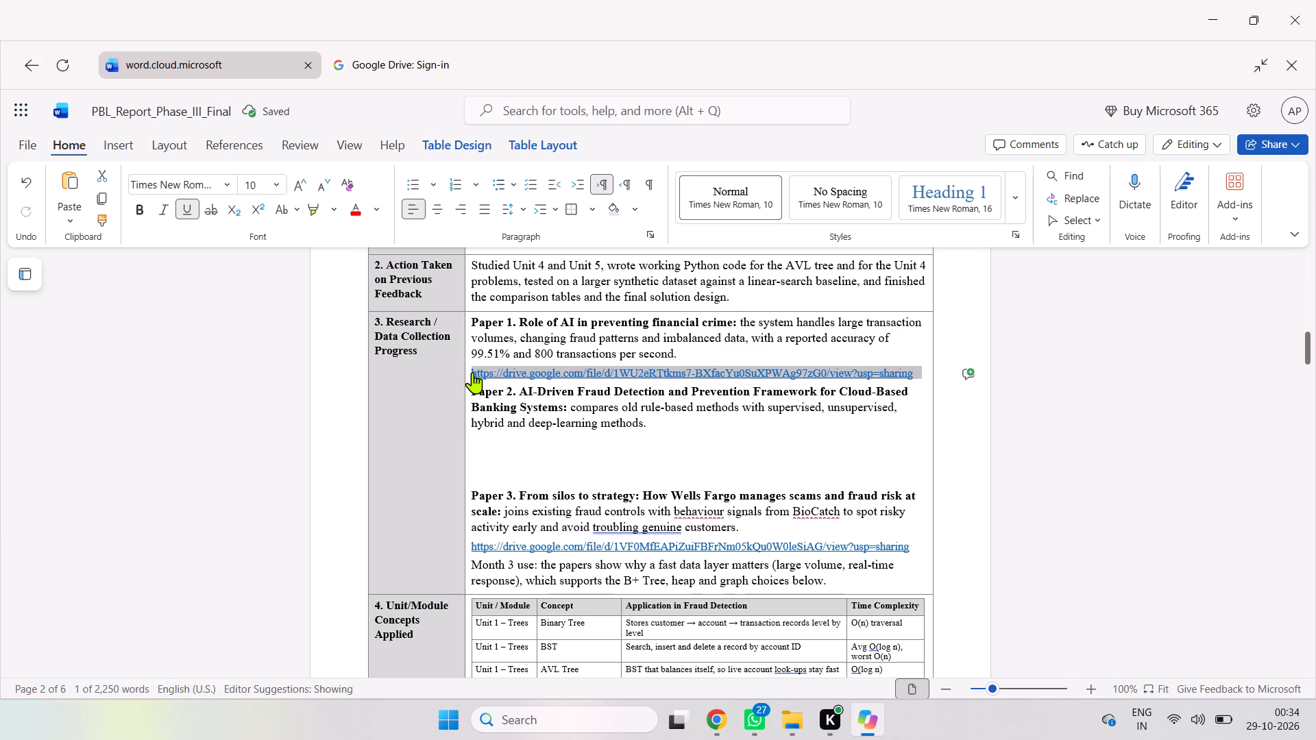
left_click(510, 404)
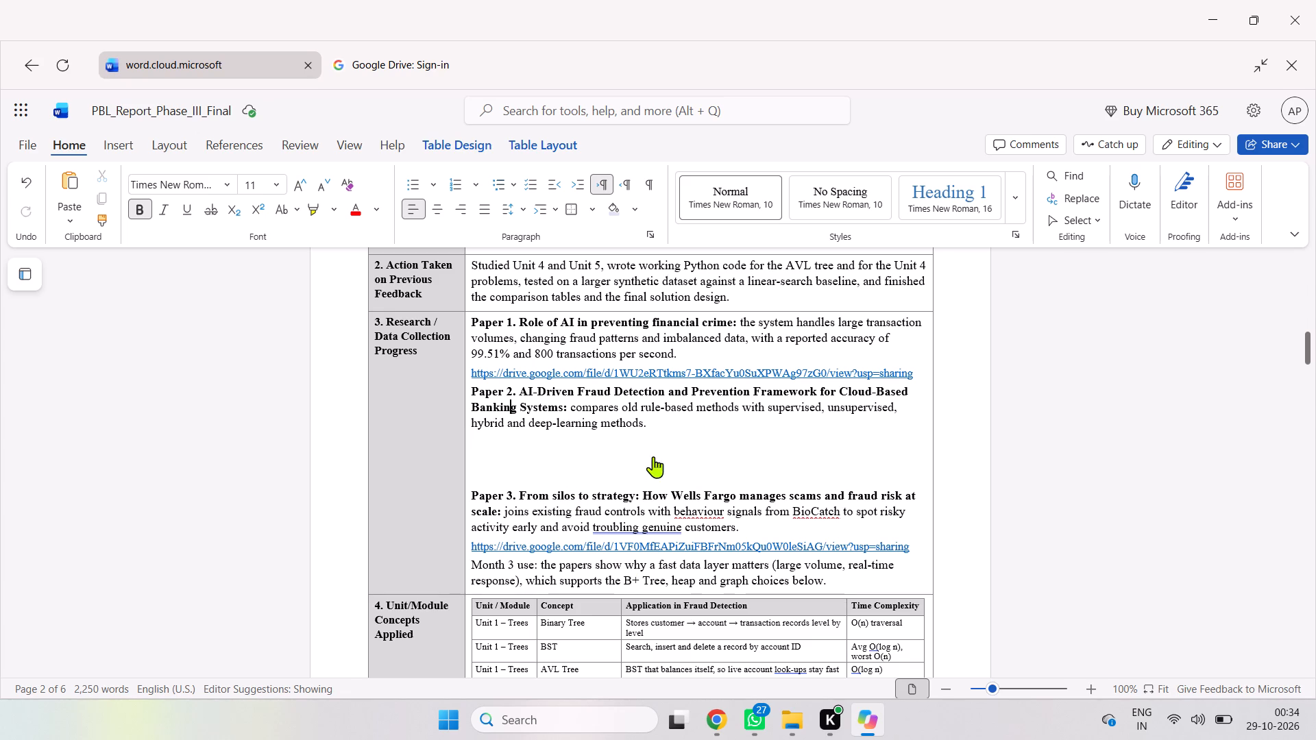
Select the whole white-text Drive link beneath the Paper 2 description and make it bold.
scroll(692, 397, "up", 6)
scroll(692, 397, "down", 2)
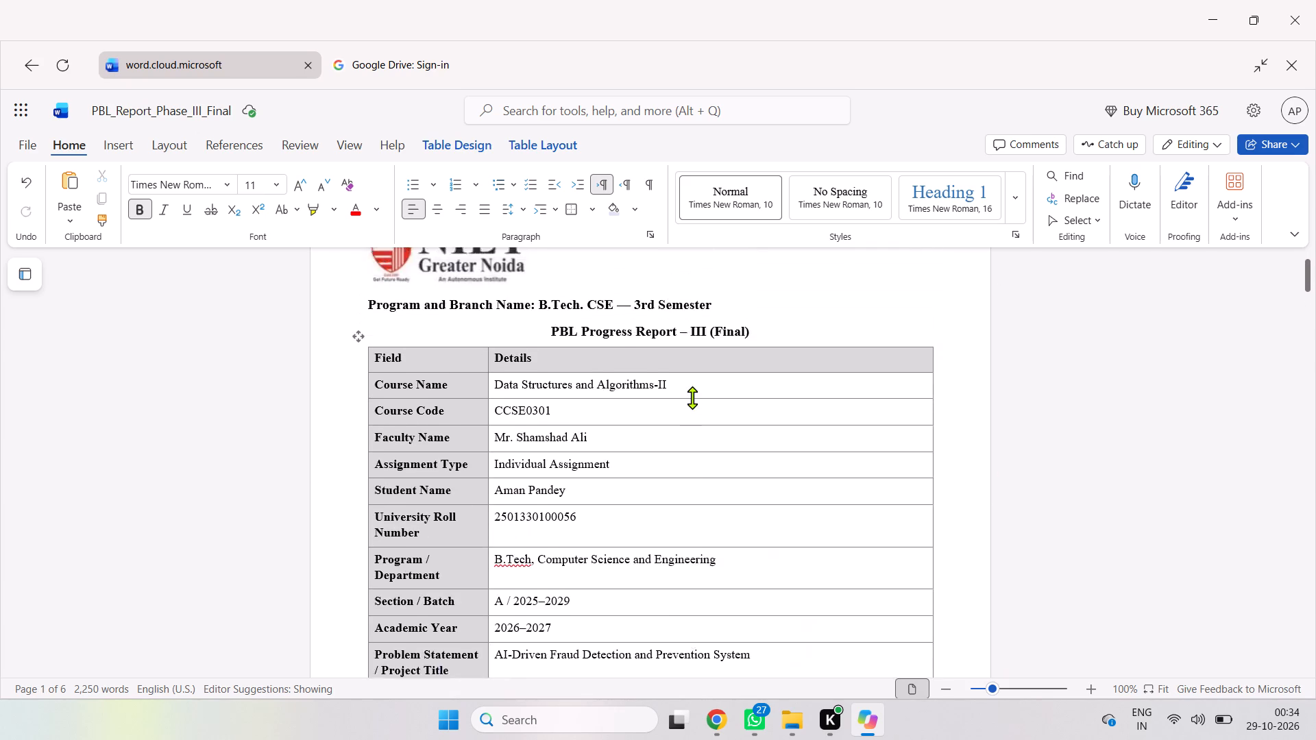
scroll(692, 397, "down", 8)
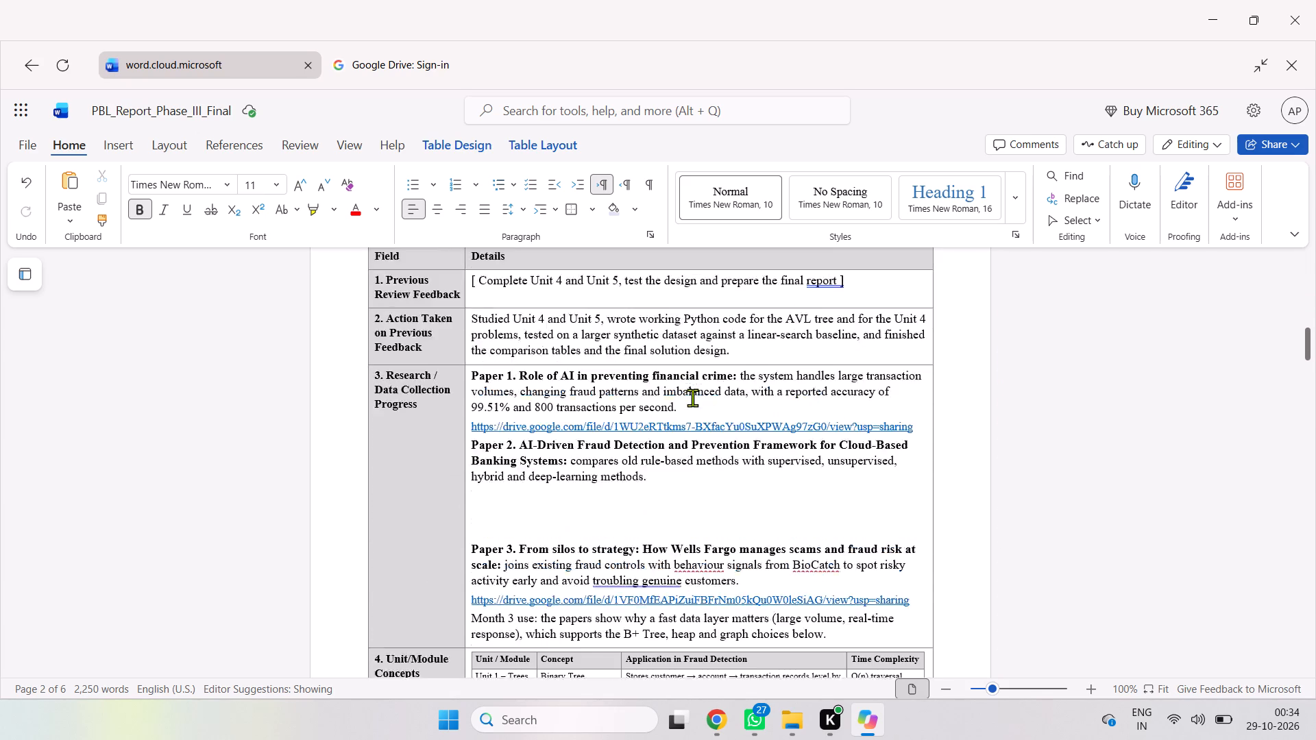
scroll(692, 397, "down", 1)
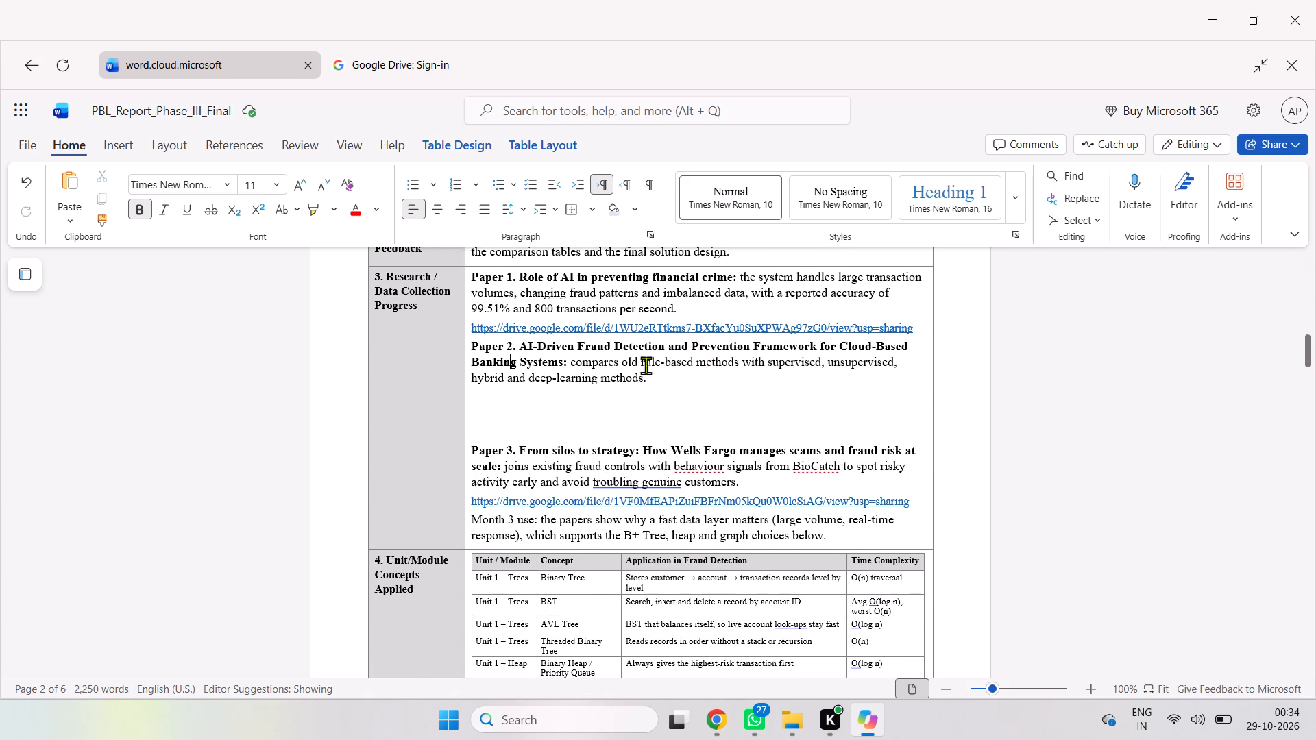
left_click(654, 378)
double_click(488, 399)
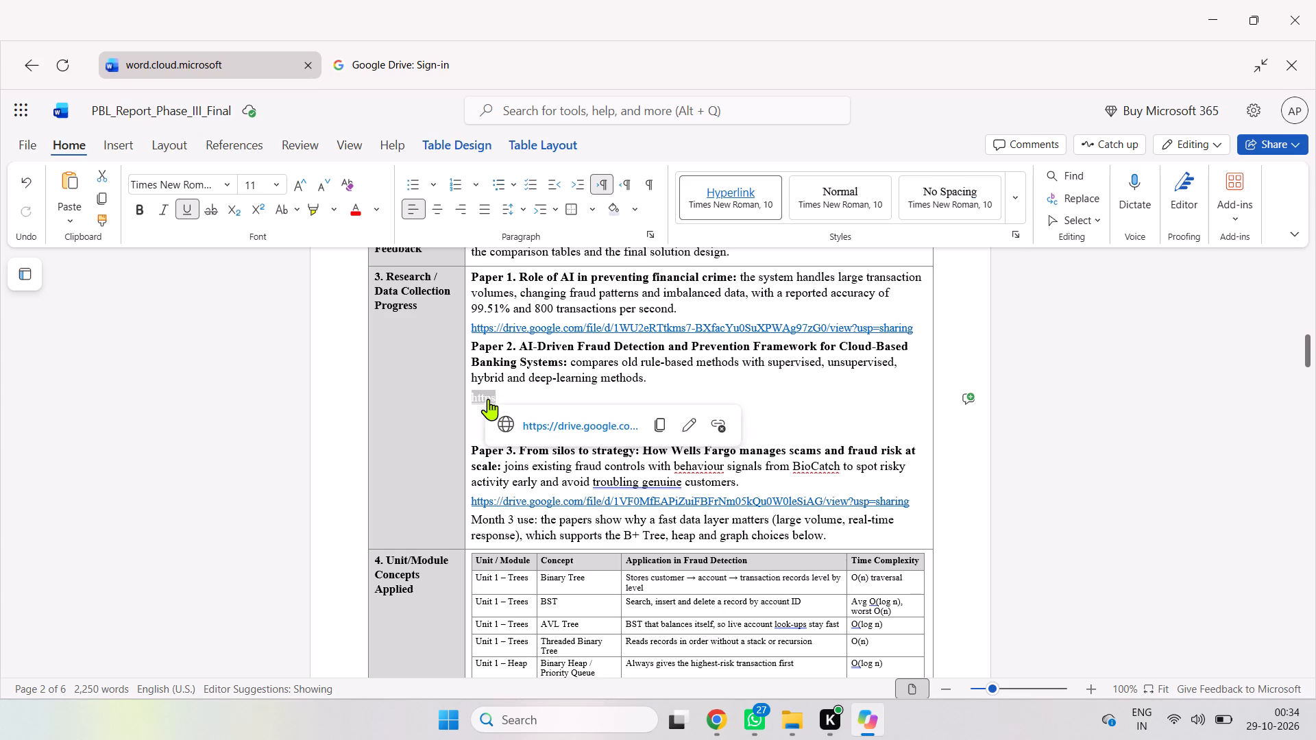
left_click(512, 399)
triple_click(512, 399)
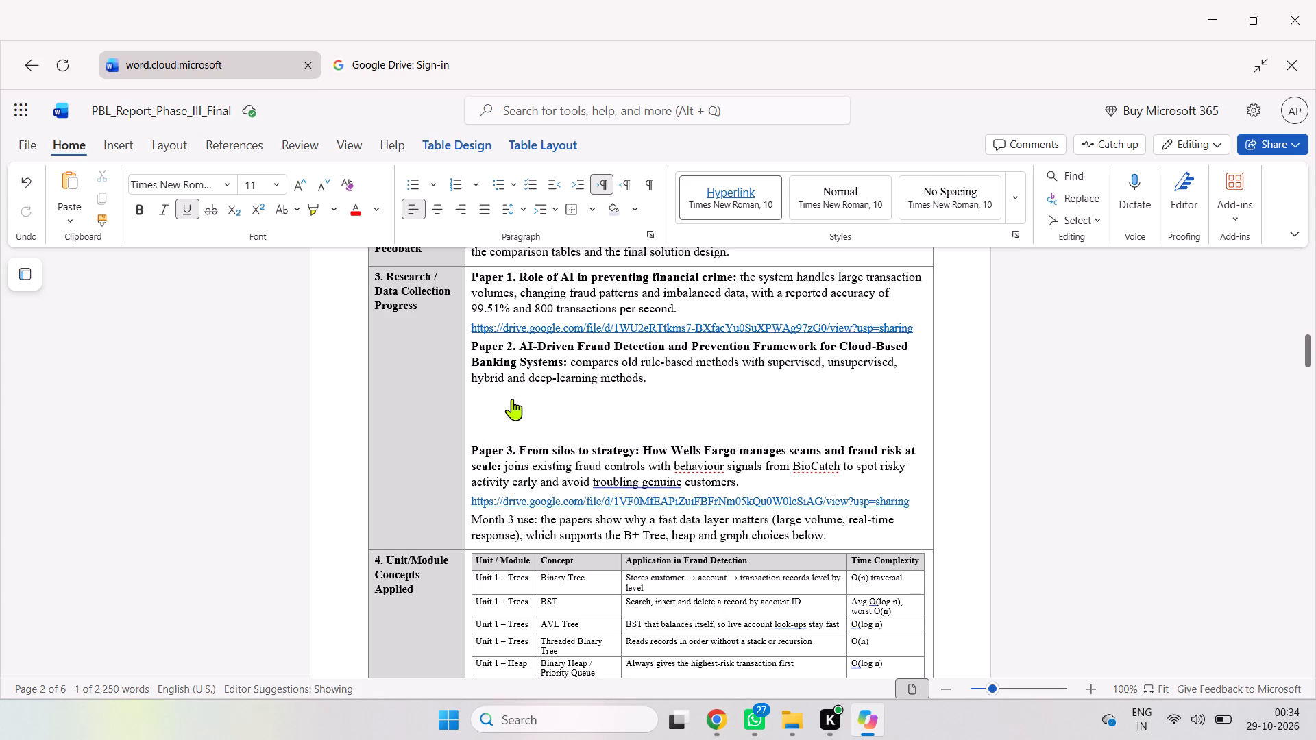
triple_click(512, 399)
left_click(512, 399)
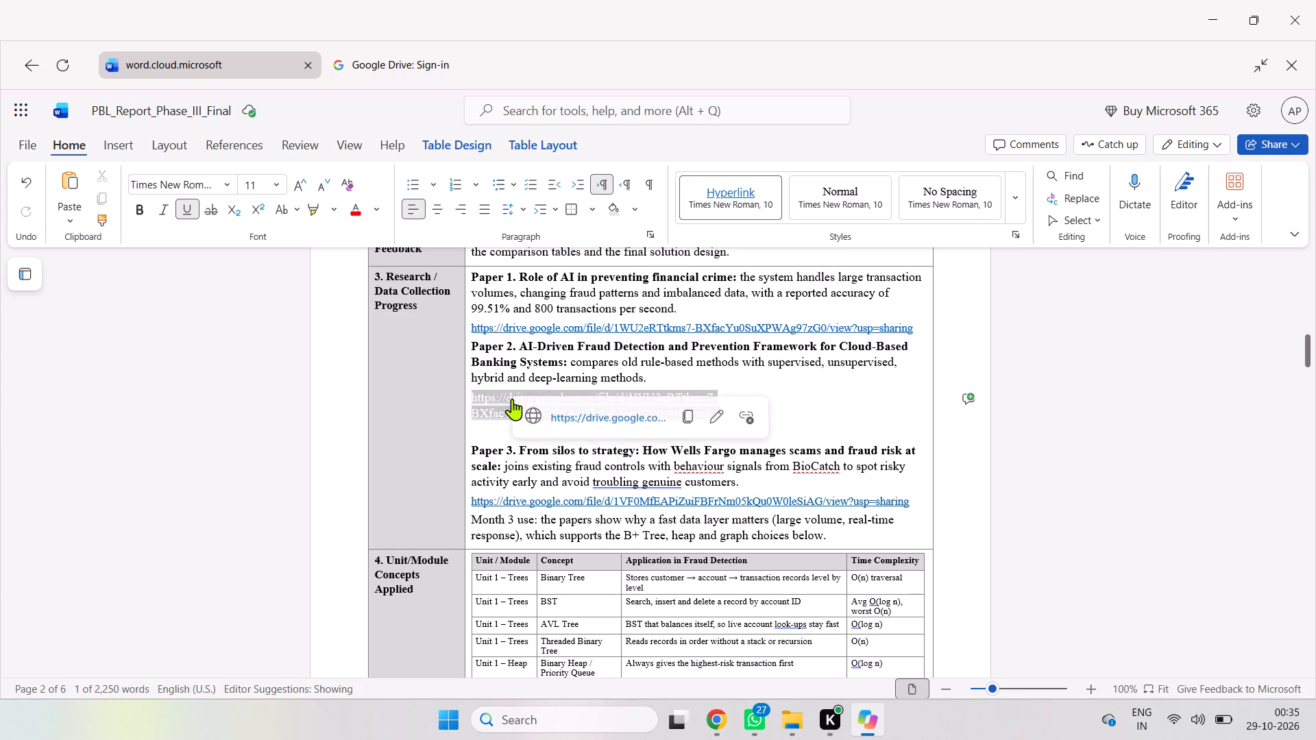
triple_click(512, 399)
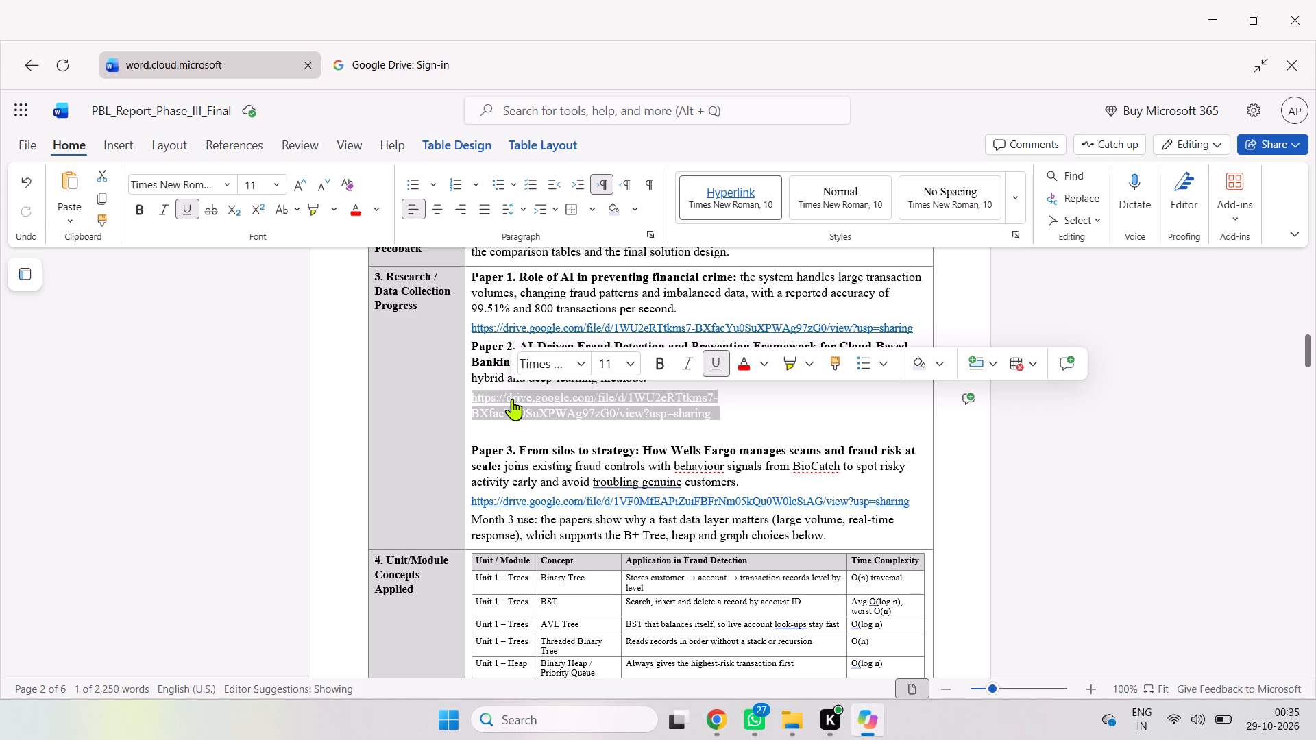
left_click(663, 365)
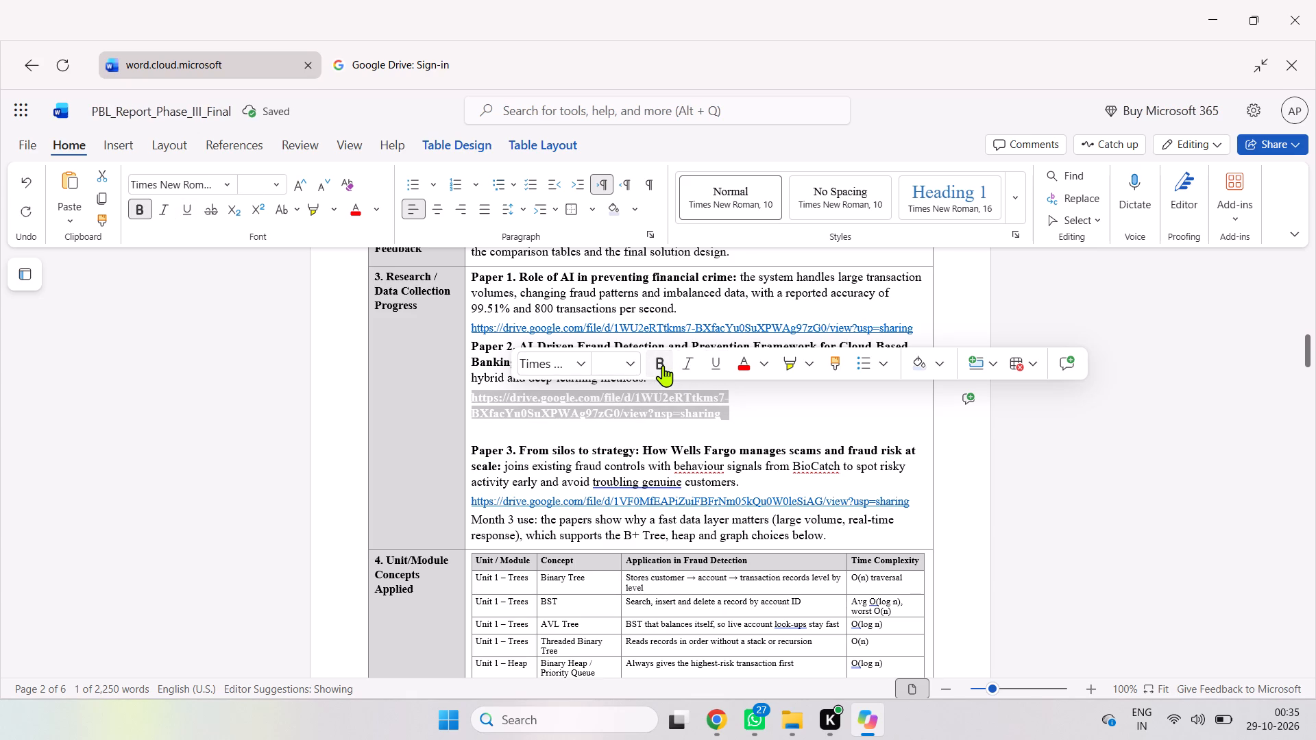
Set the font colour of the selected Paper 2 Drive link to the standard Blue.
left_click(628, 364)
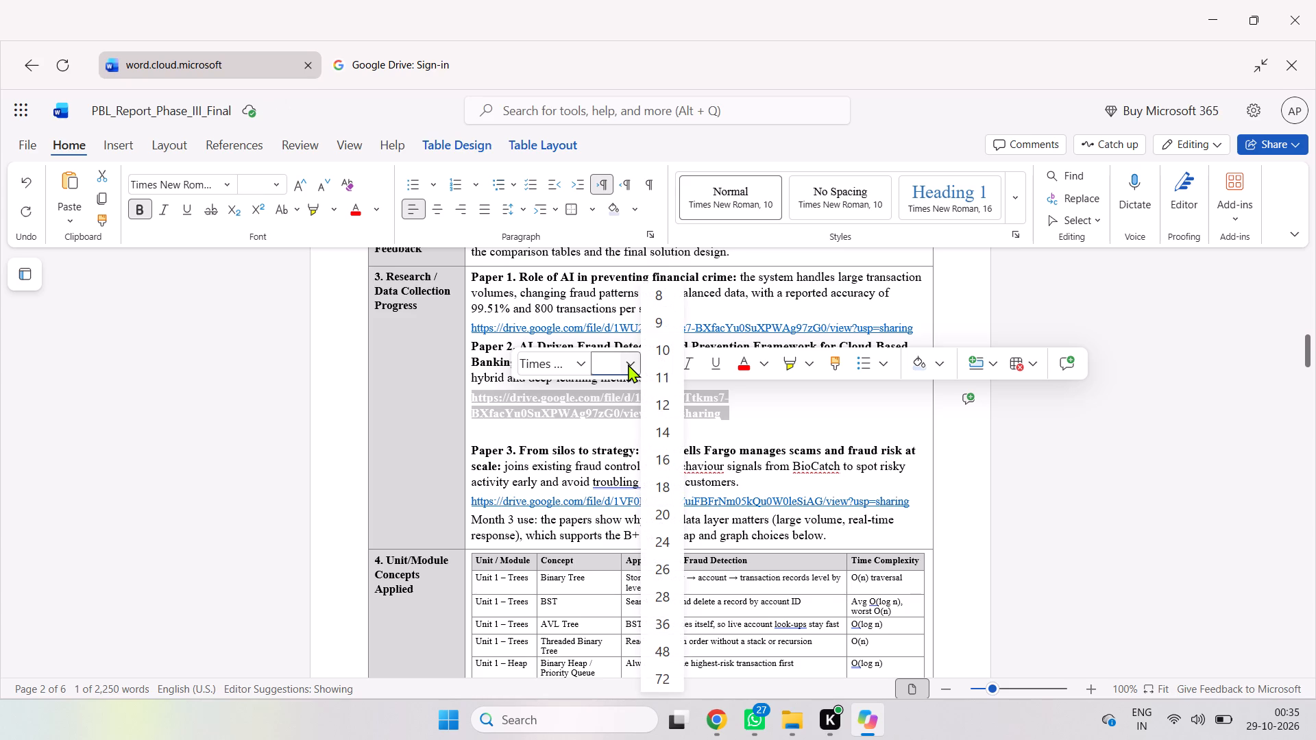
left_click(628, 364)
left_click(583, 365)
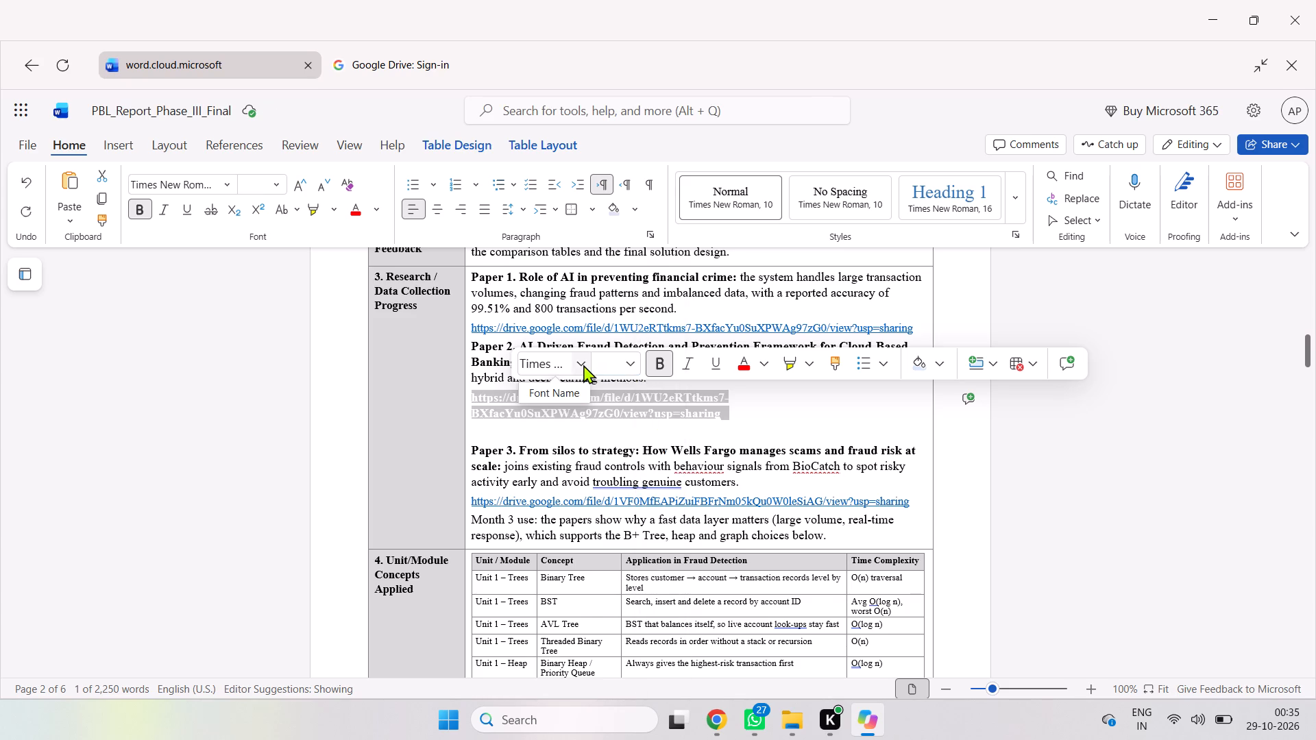
left_click(583, 365)
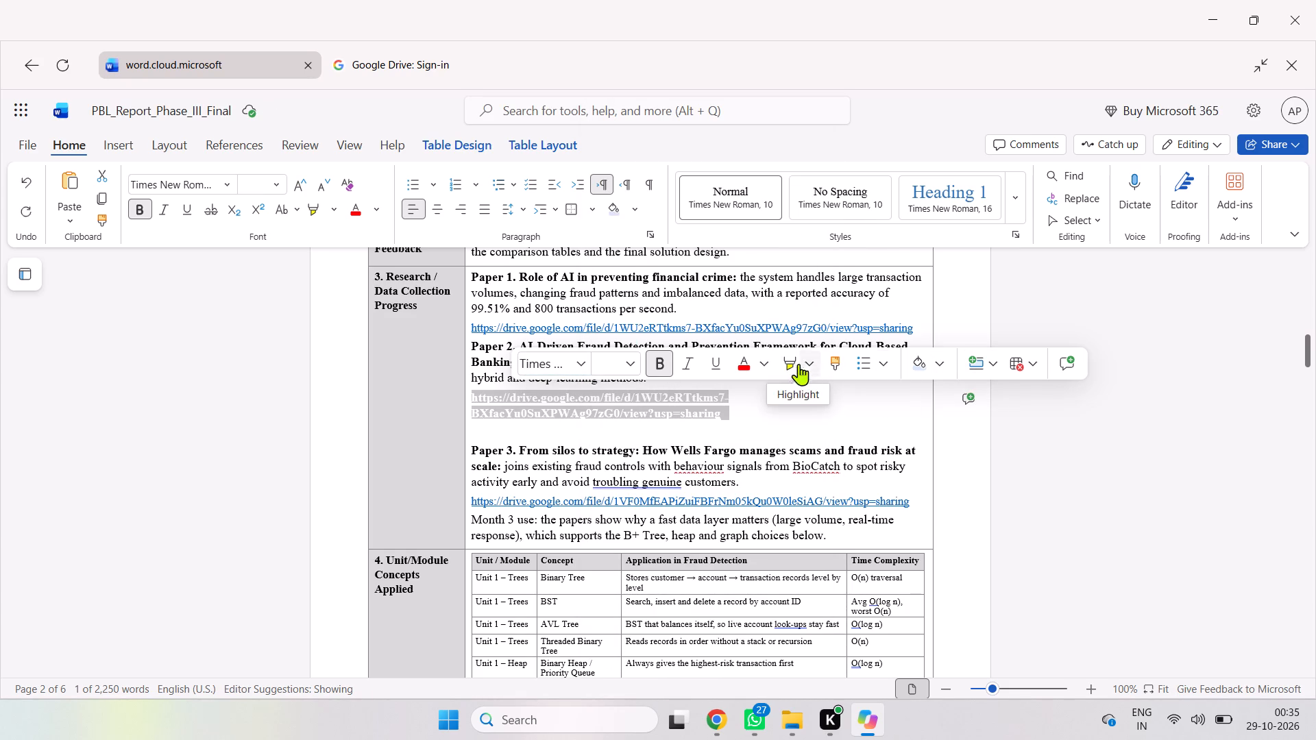
left_click(752, 364)
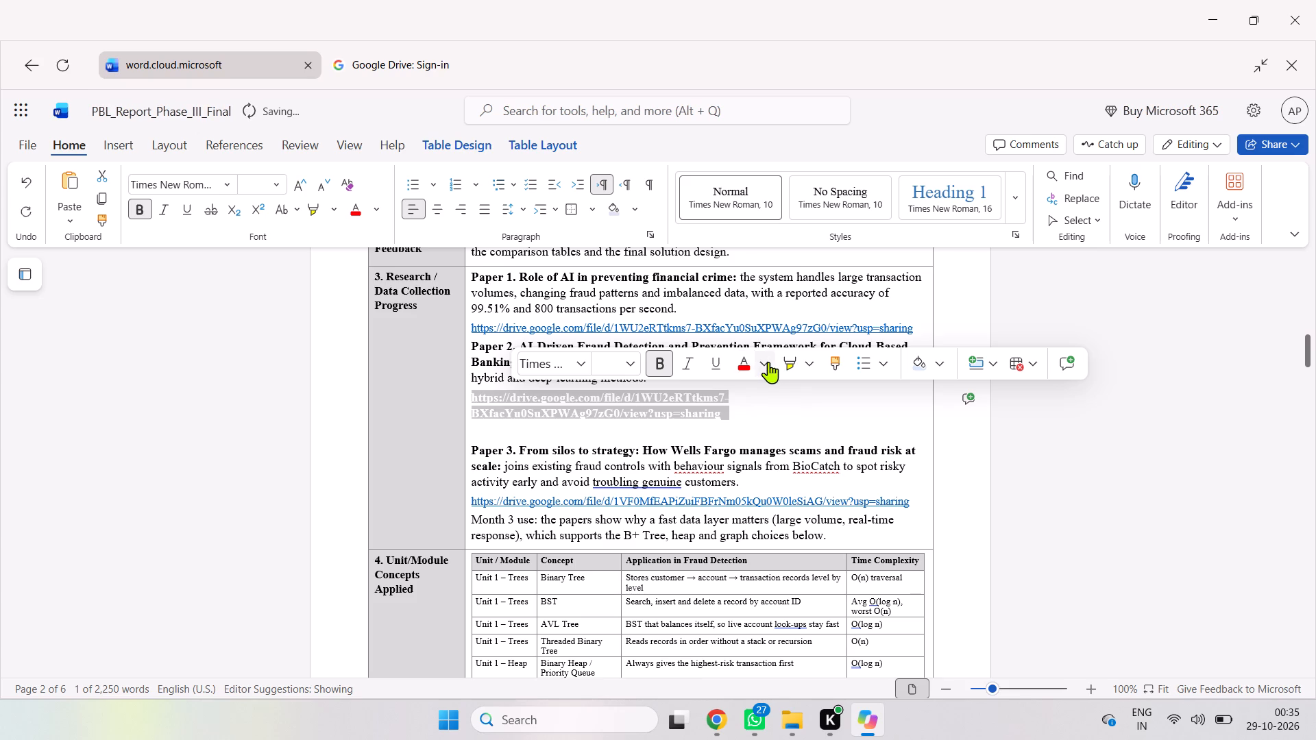
left_click(767, 362)
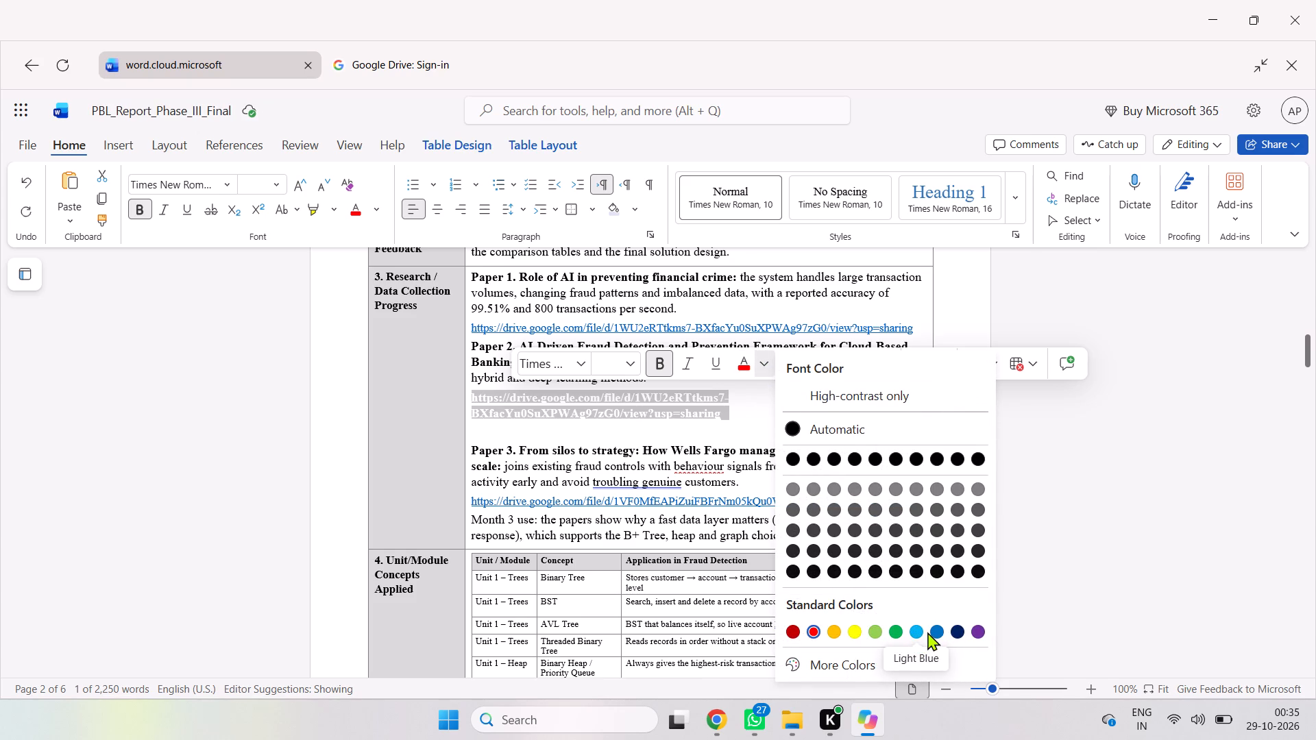
left_click(934, 630)
left_click(814, 418)
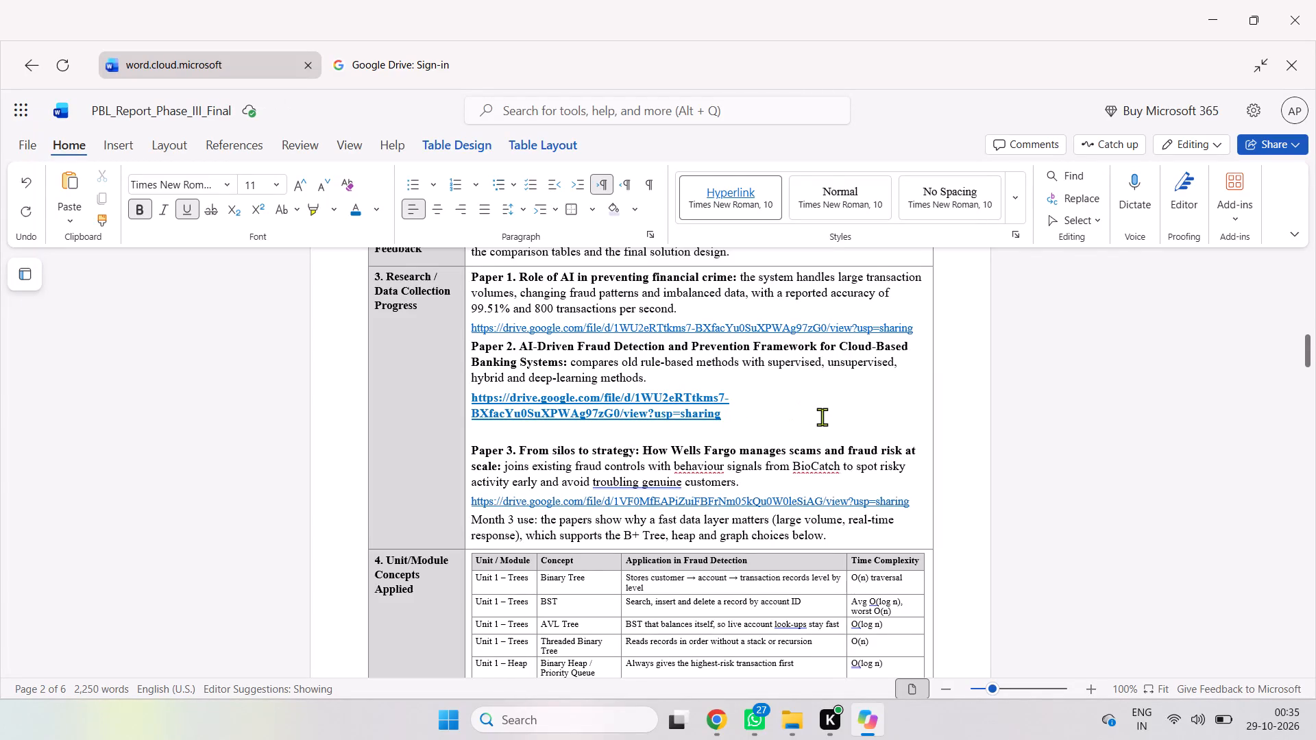
Review the report from the research paper links in section 3 through the data structure and comparative complexity tables on page 4.
scroll(822, 417, "down", 1)
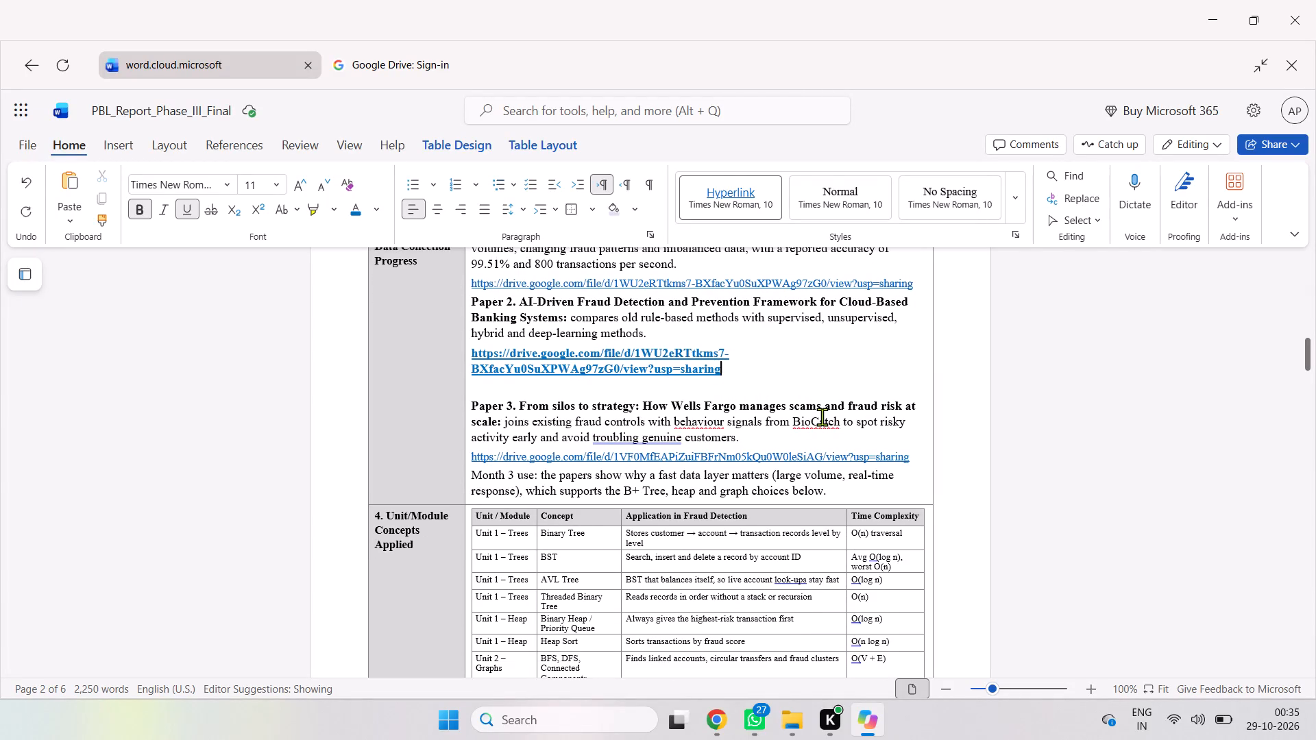
scroll(822, 417, "down", 1)
scroll(716, 421, "up", 3)
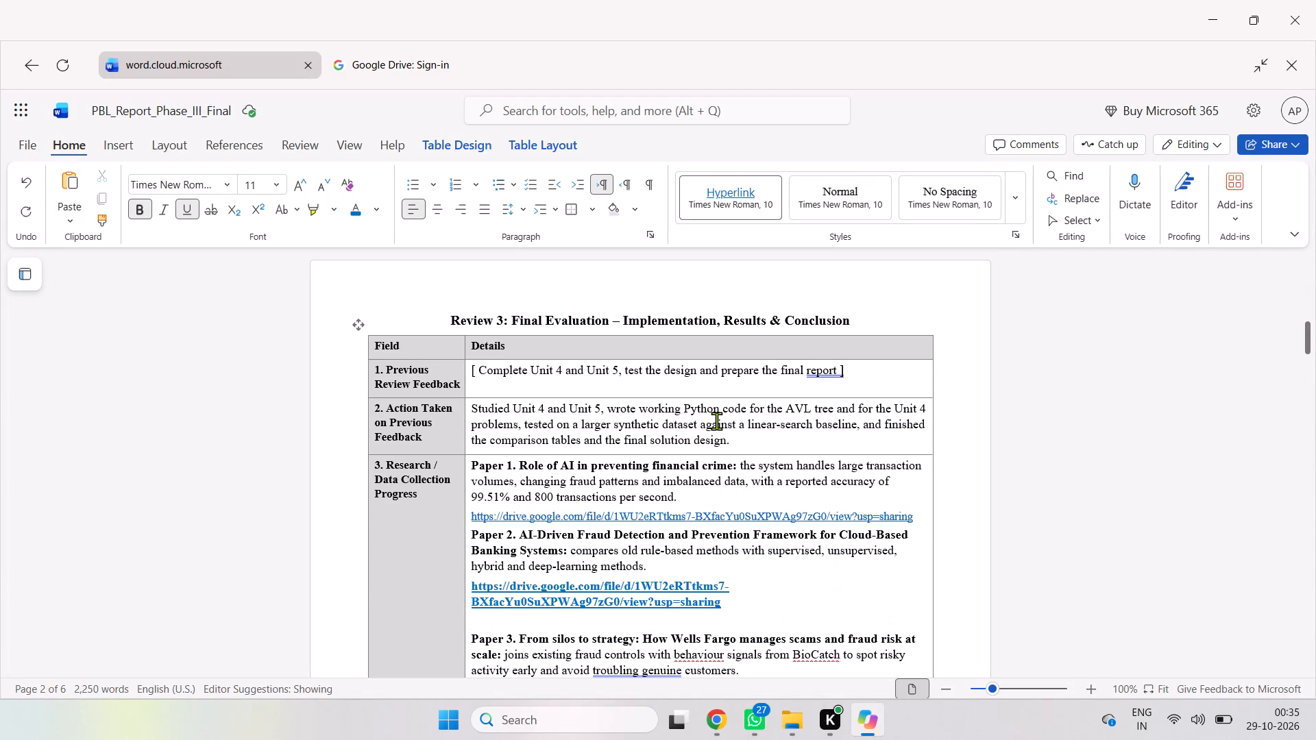
scroll(716, 421, "down", 1)
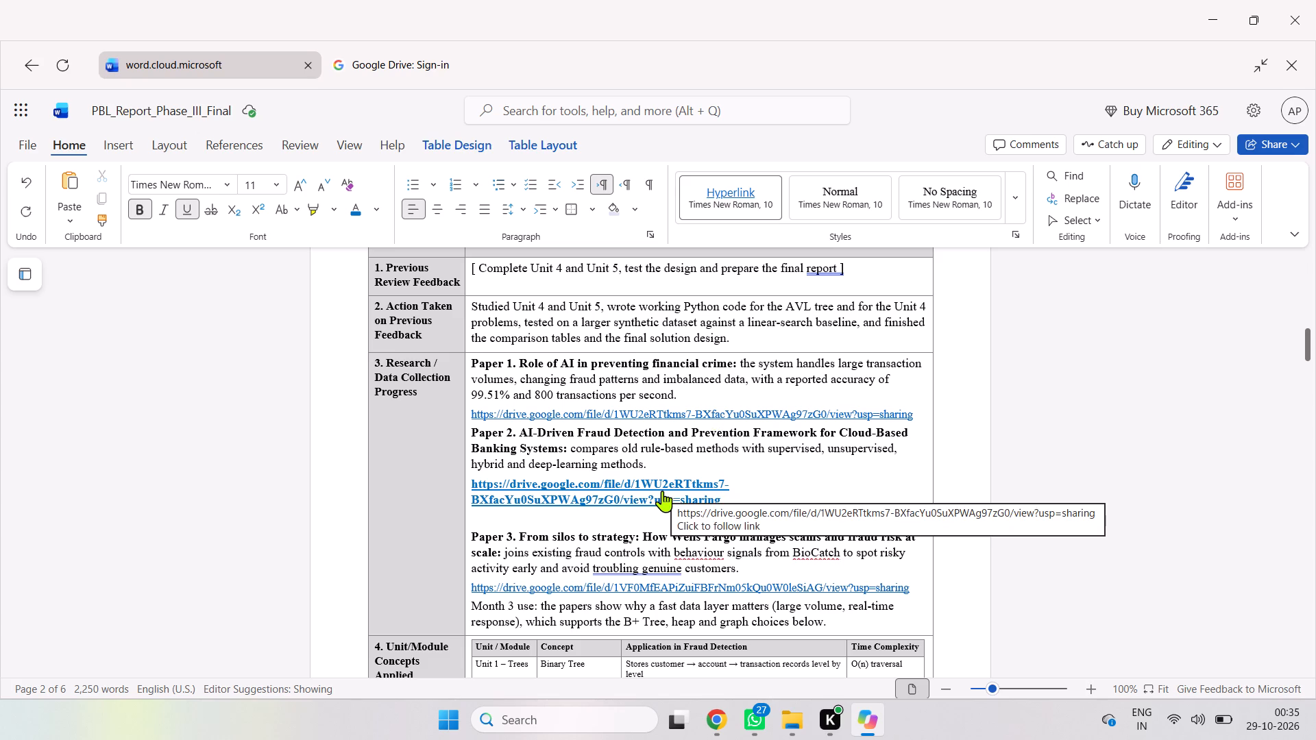
scroll(662, 491, "down", 5)
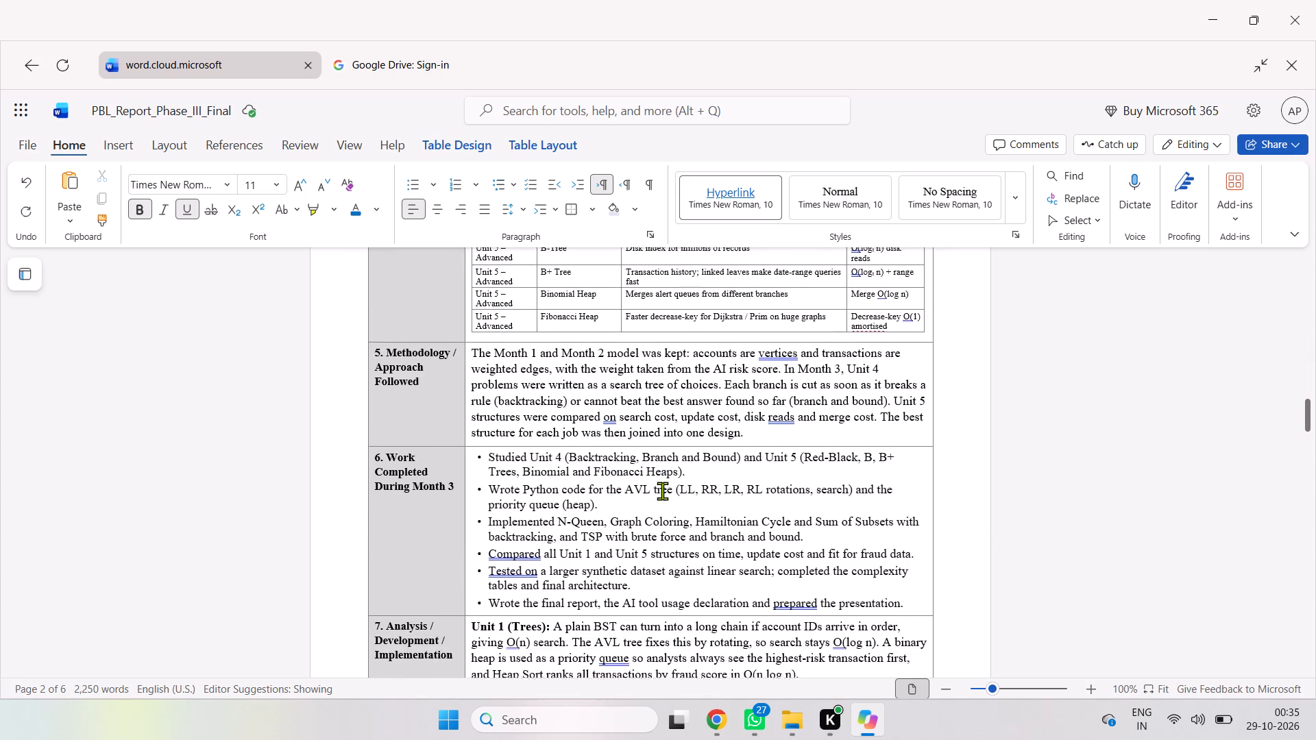
scroll(662, 491, "down", 9)
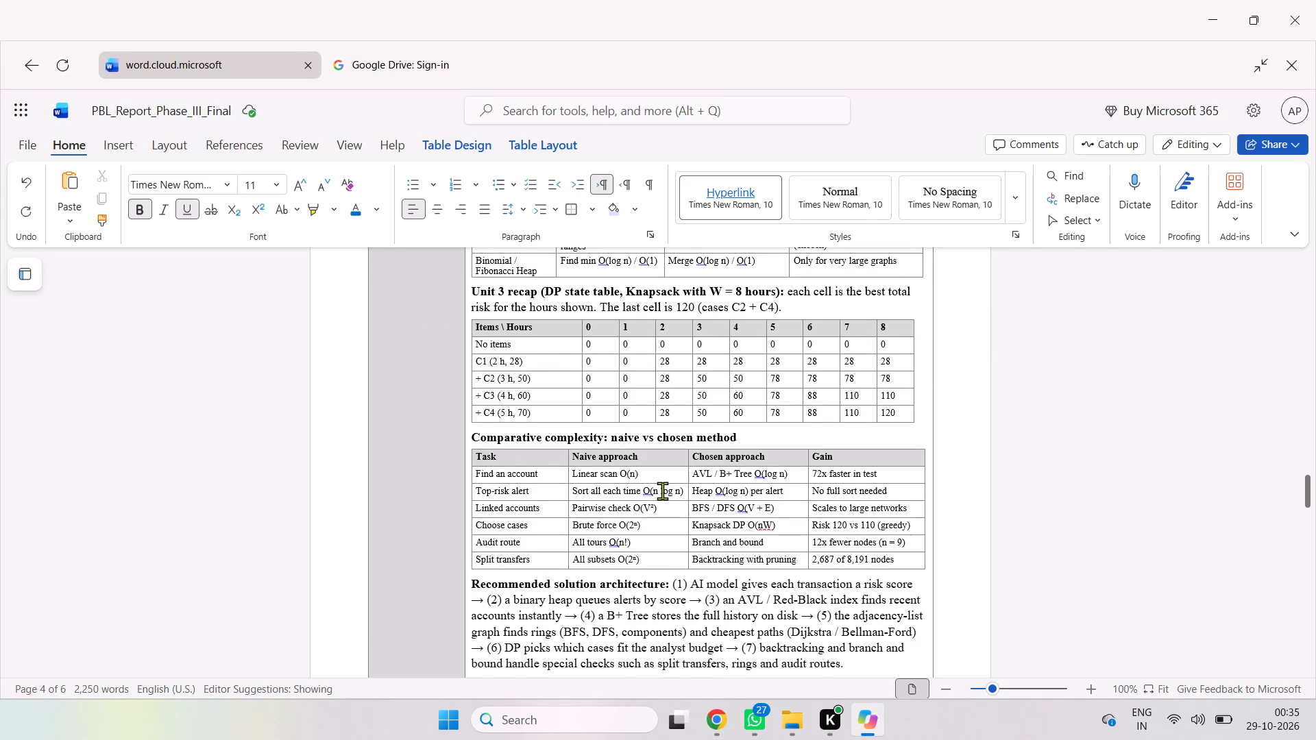
scroll(662, 491, "up", 4)
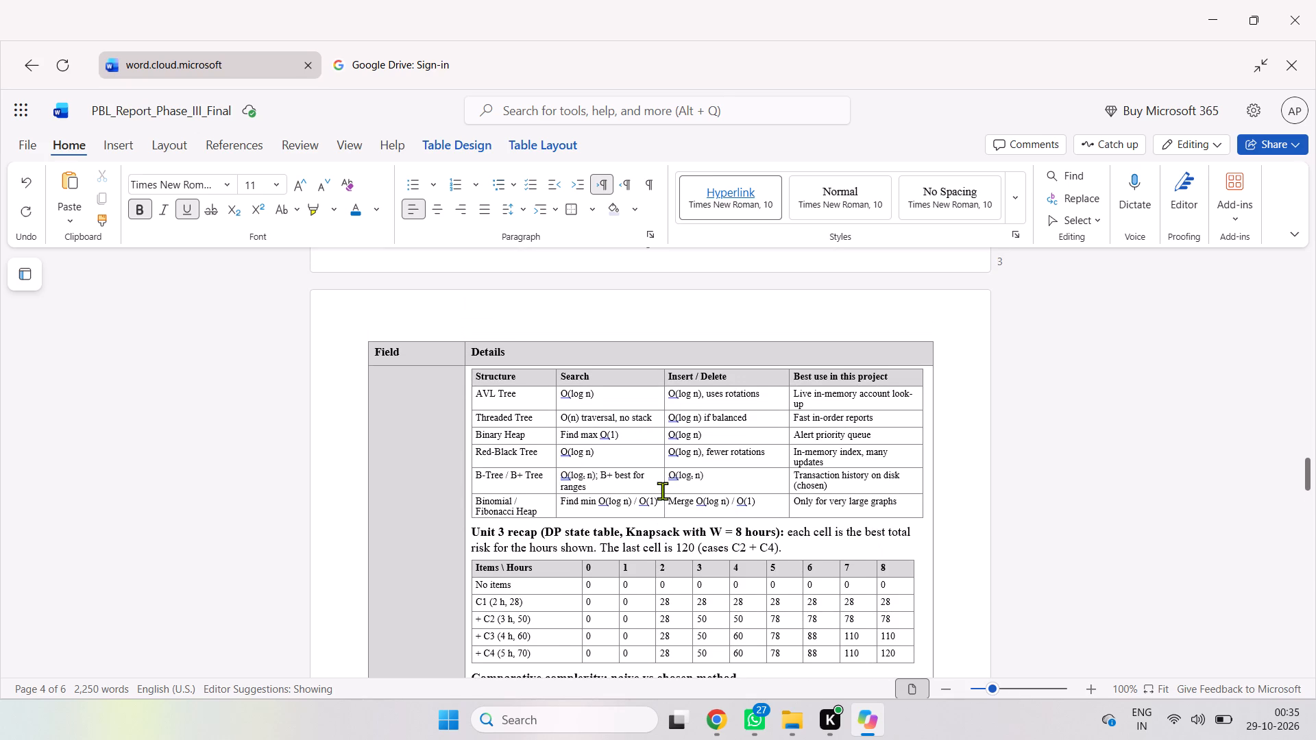
scroll(662, 491, "down", 1)
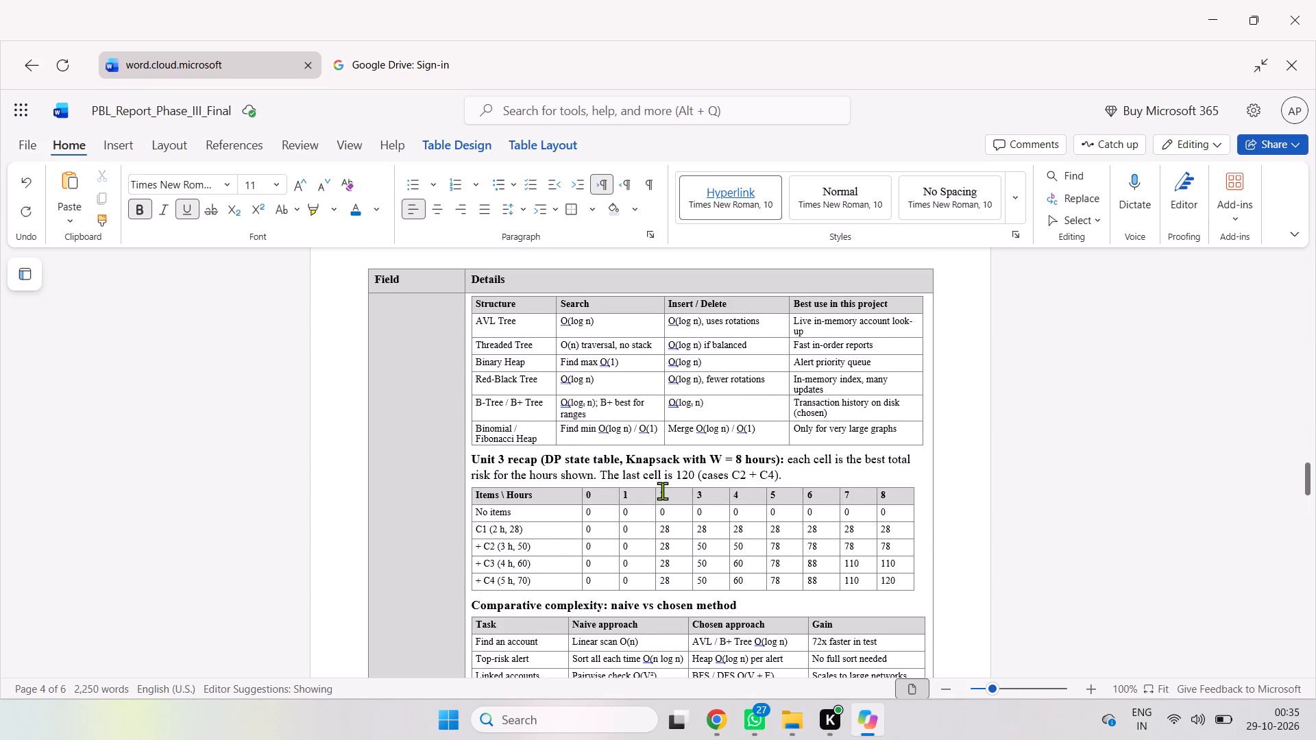
scroll(662, 491, "down", 2)
scroll(662, 491, "up", 2)
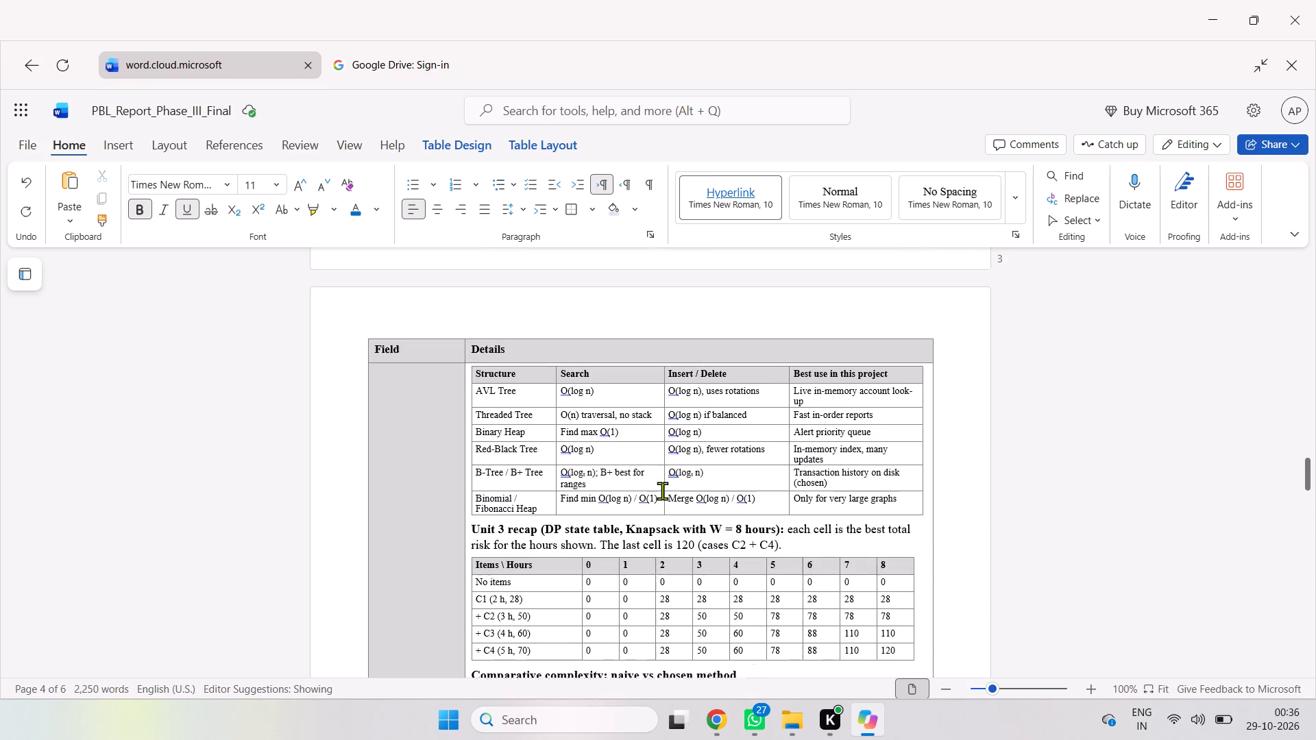
scroll(662, 491, "up", 5)
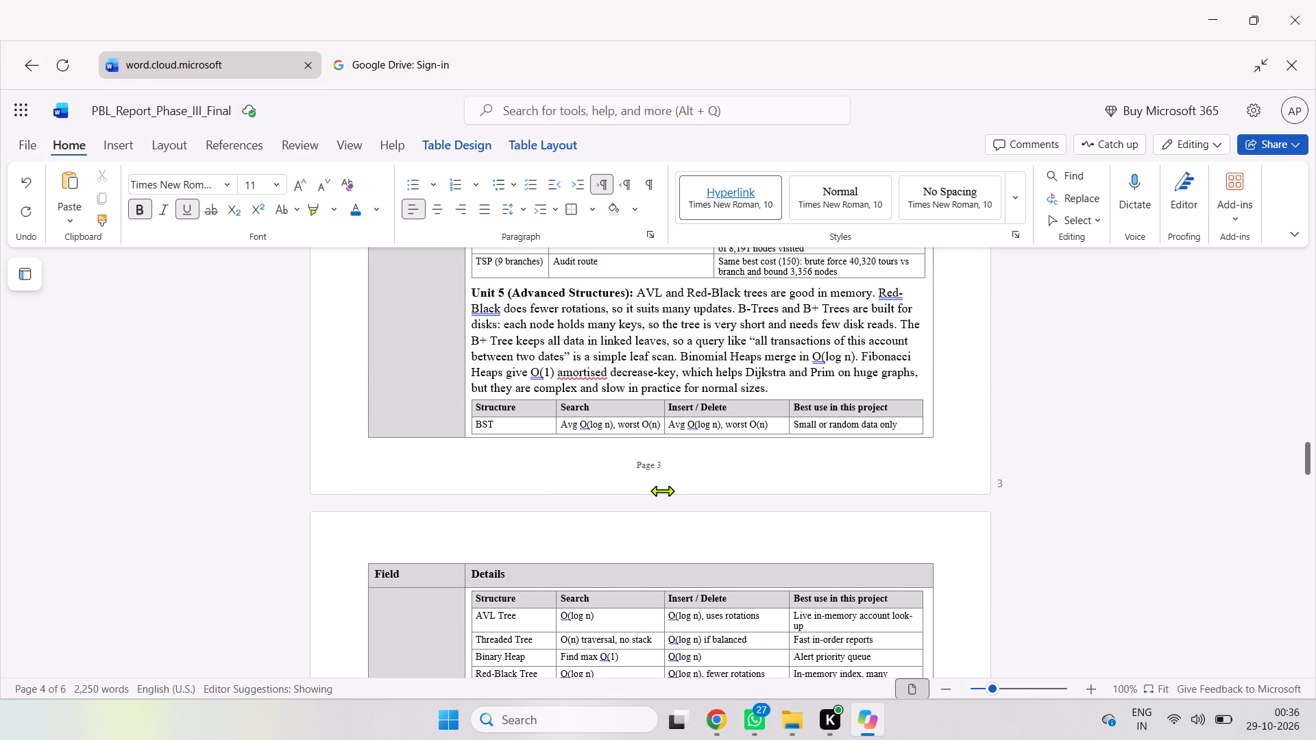
scroll(662, 491, "down", 5)
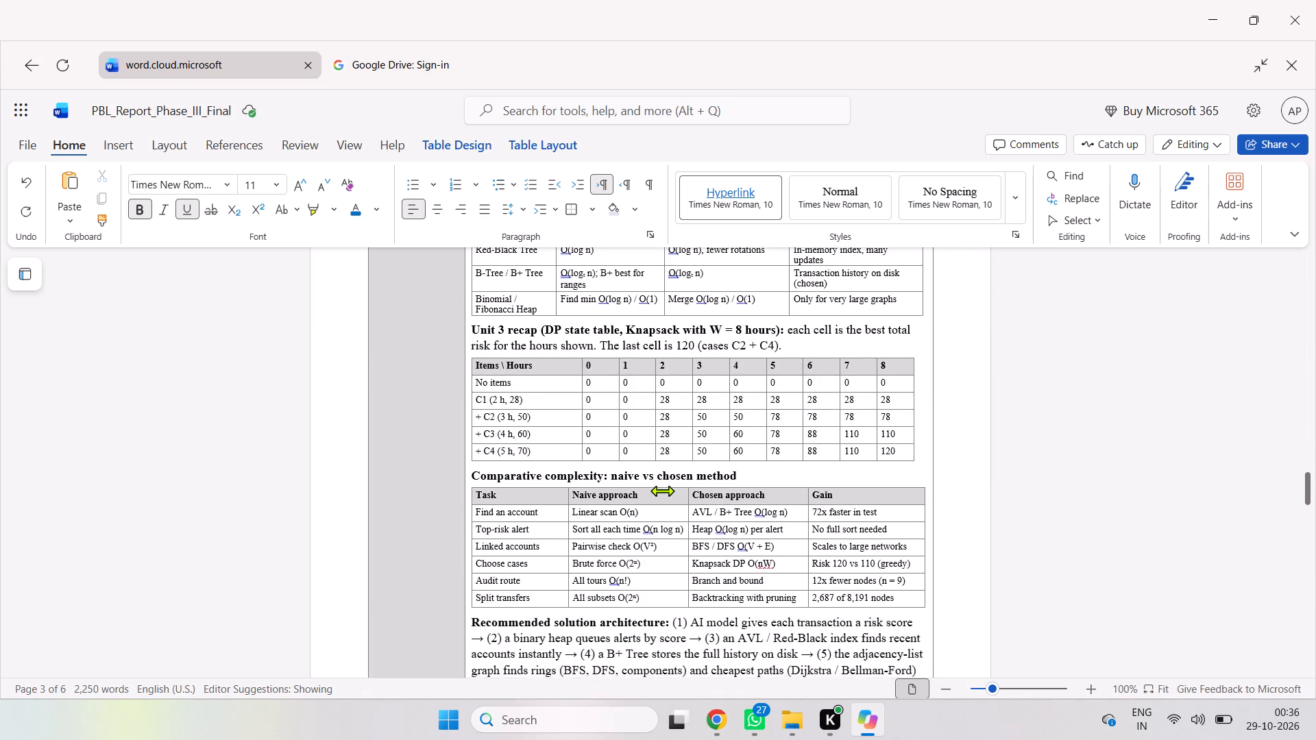
Delete the Knapsack DP state table (Items \ Hours) beneath the Unit 3 recap paragraph on page 4.
scroll(662, 491, "up", 1)
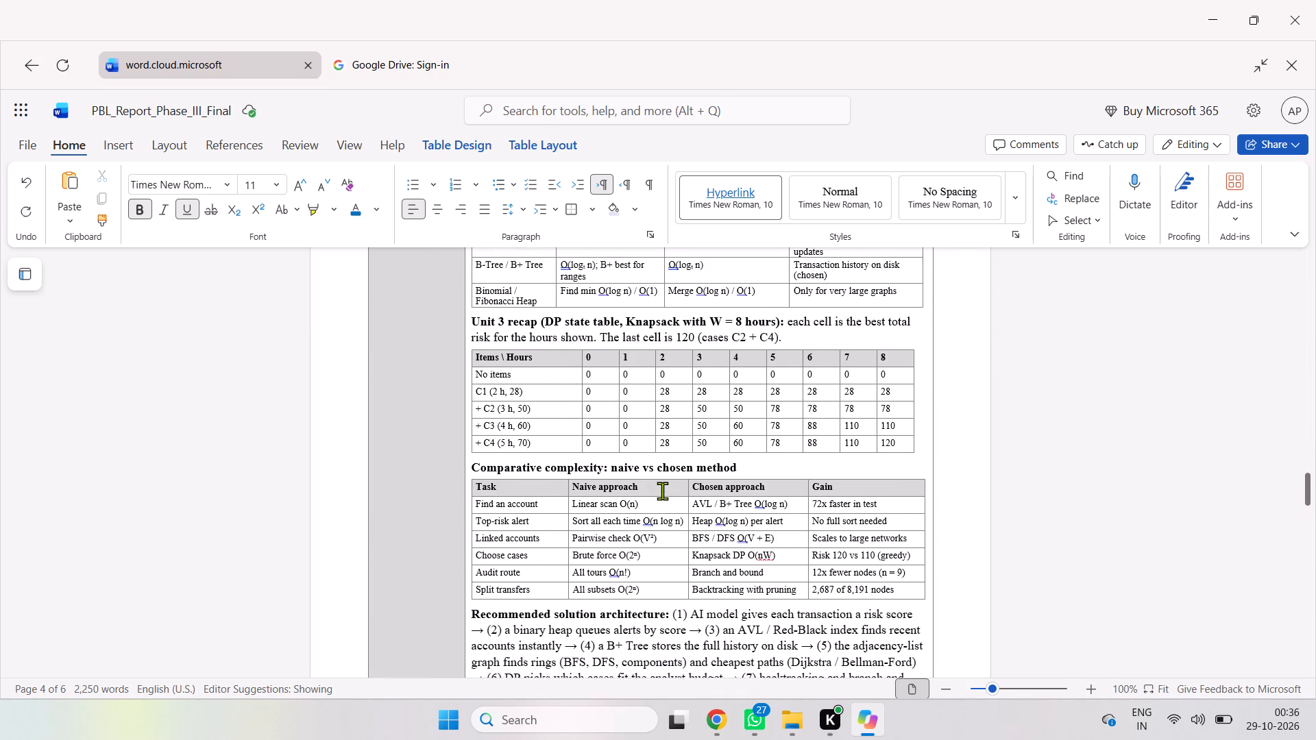
scroll(662, 491, "up", 1)
right_click(618, 390)
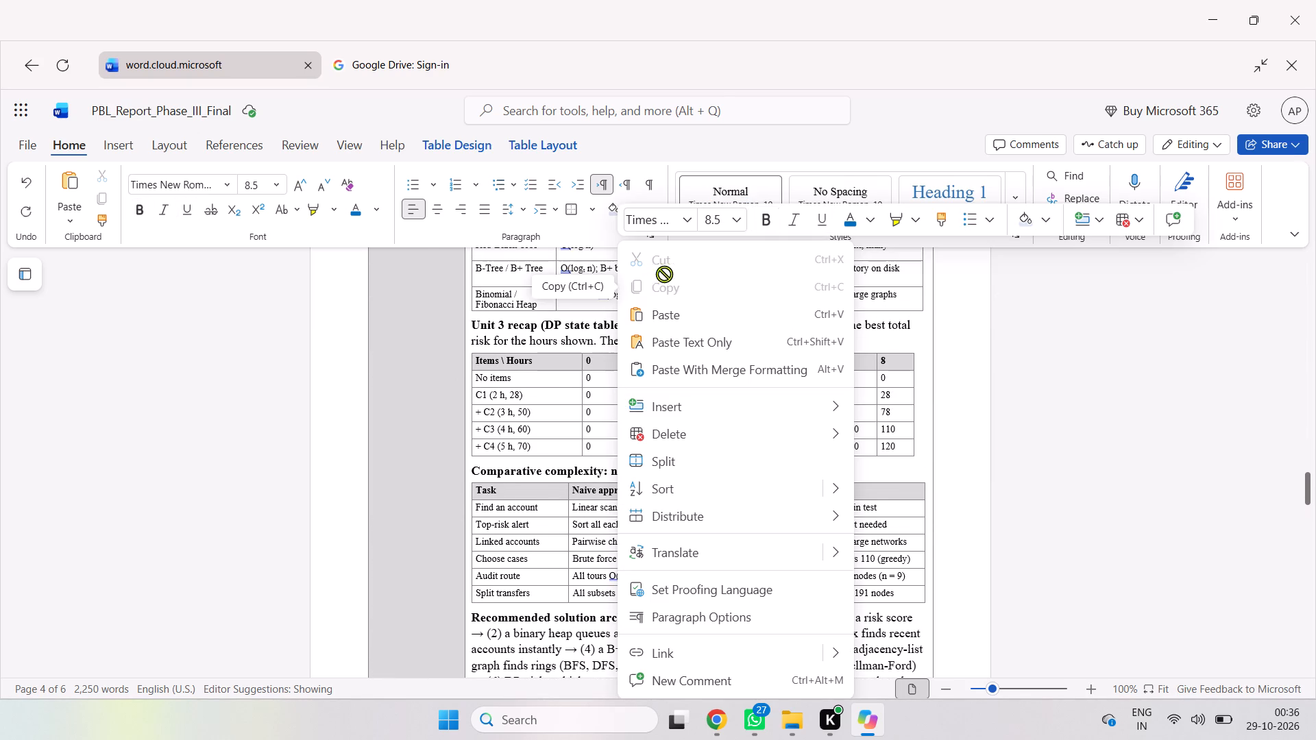
left_click(668, 432)
left_click(668, 432)
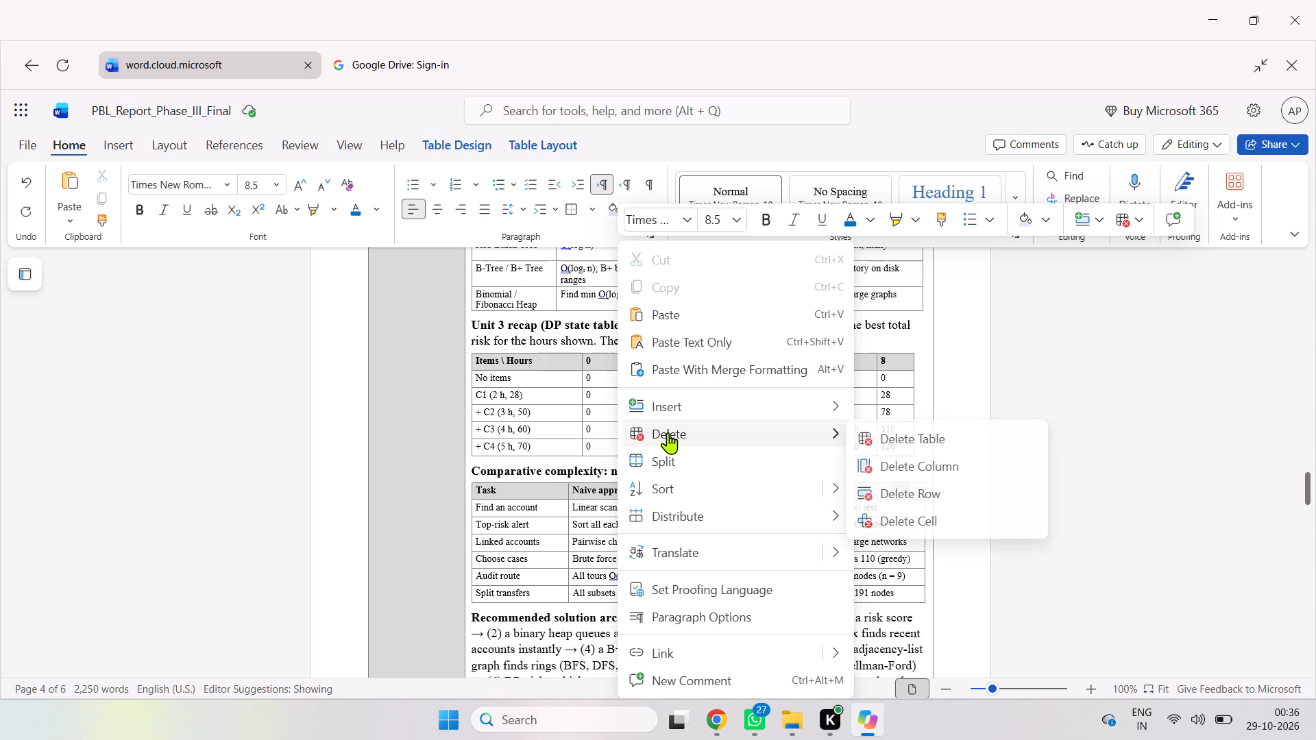
left_click(886, 438)
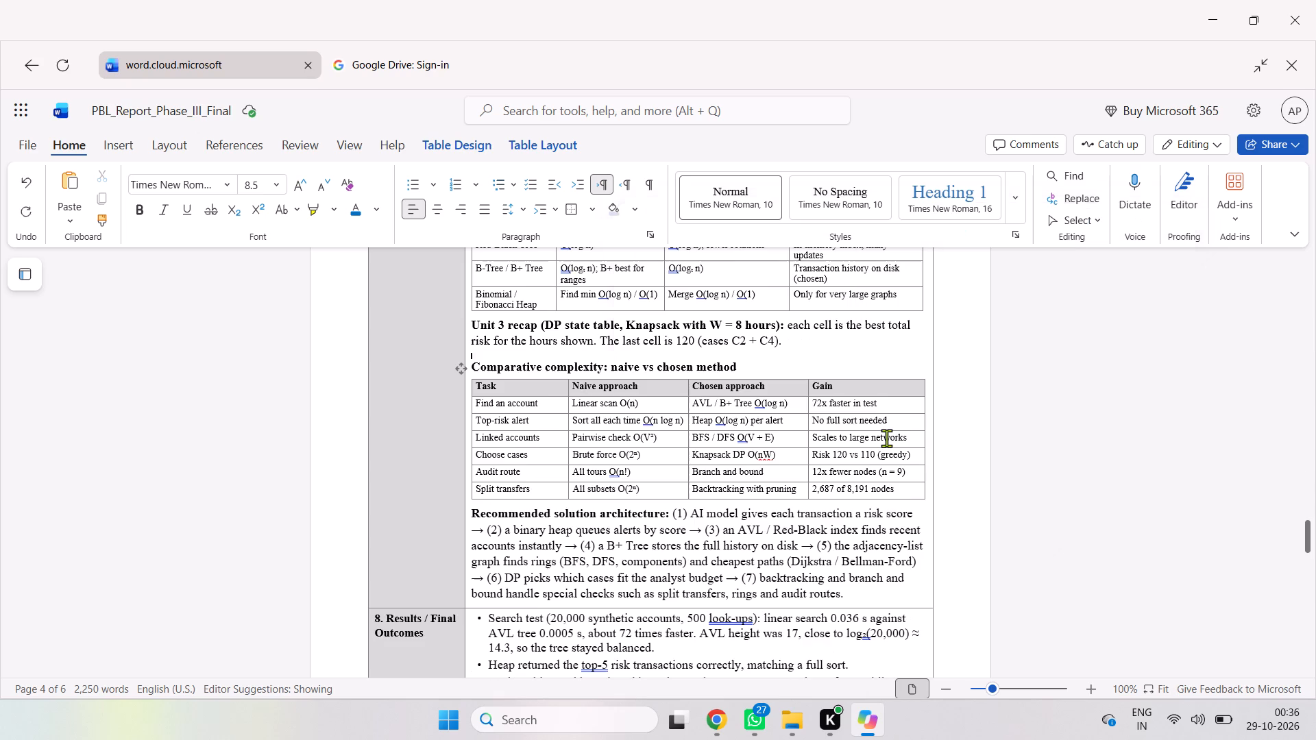
Delete the table beneath the "Comparative complexity: naive vs chosen method" heading.
right_click(724, 430)
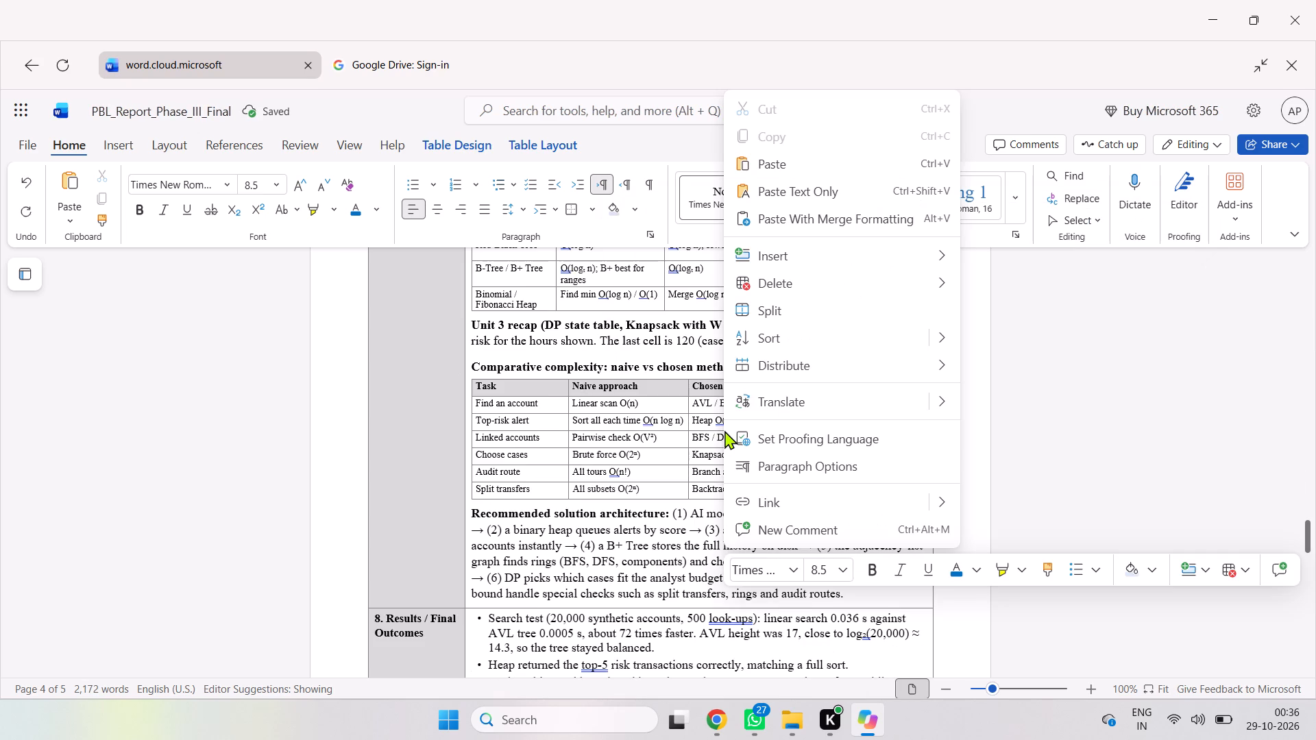
left_click(785, 275)
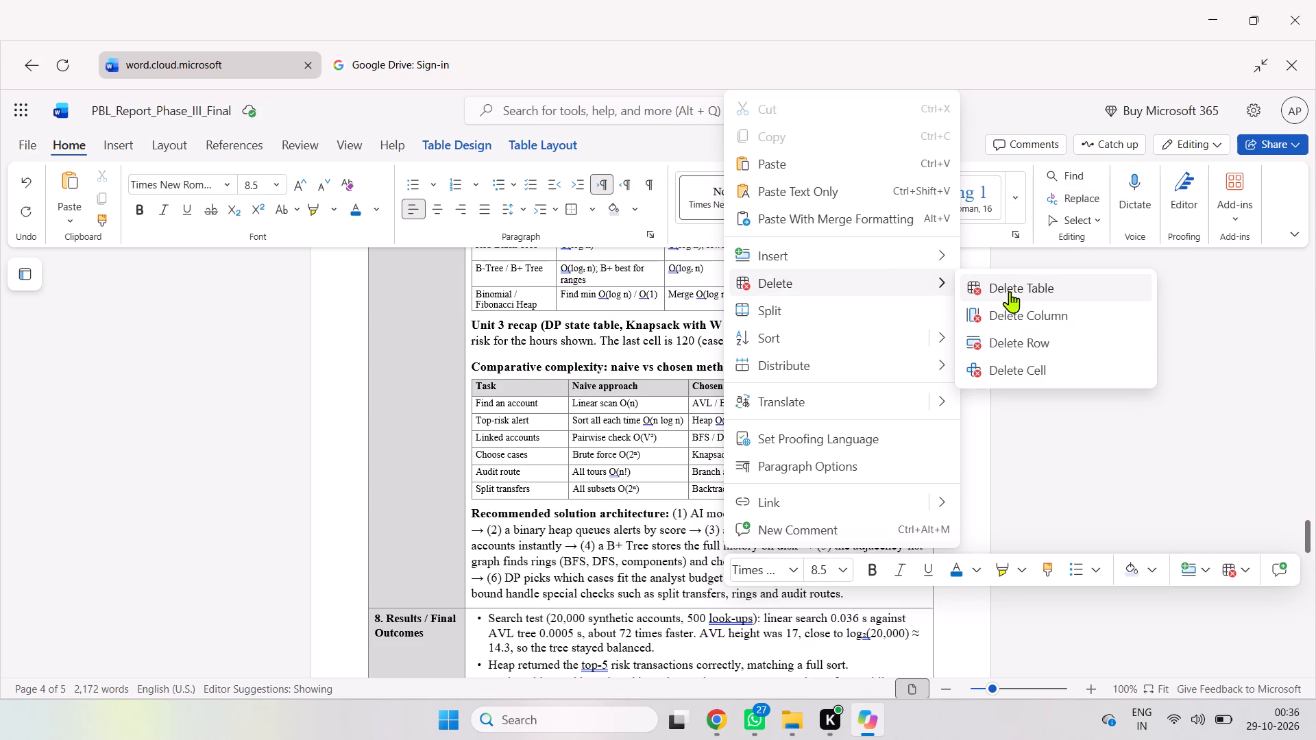
left_click(1010, 291)
Delete all text left below the structures table in section 7, from the Unit 3 recap through the recommended solution architecture paragraph.
scroll(568, 406, "up", 1)
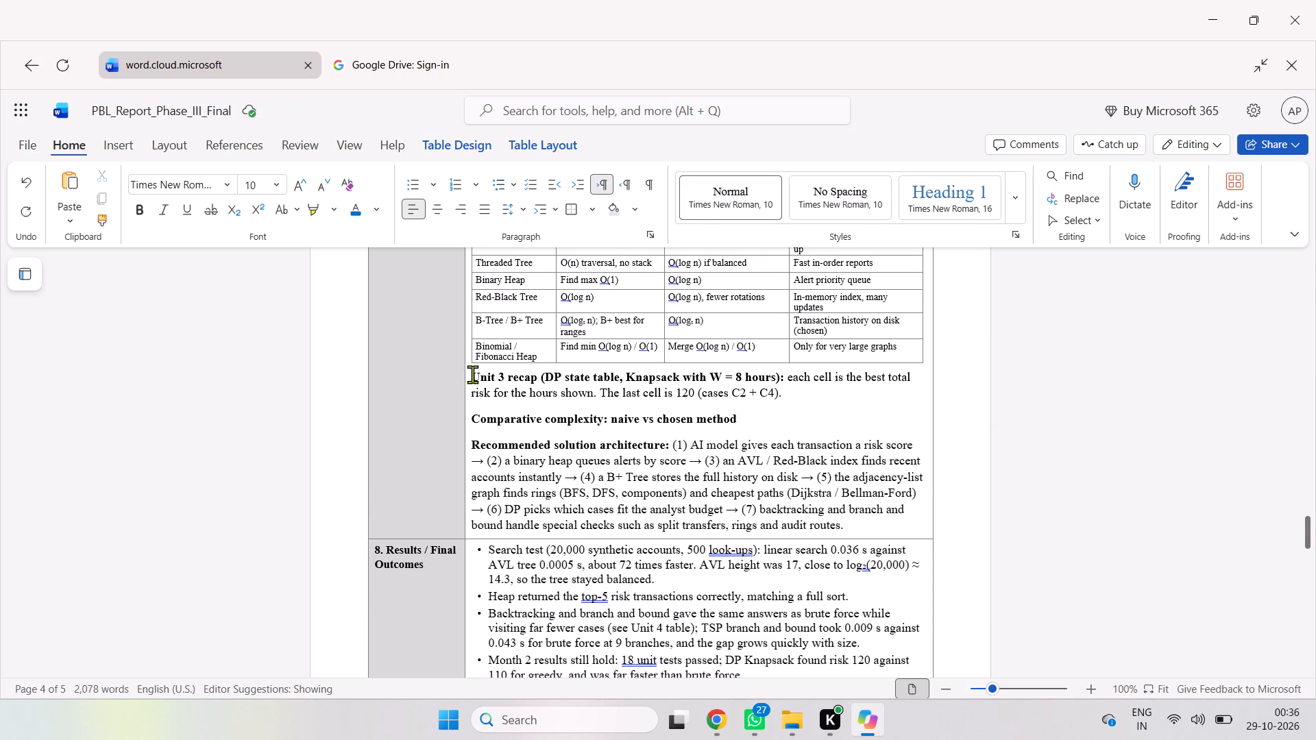
left_click_drag(472, 374, 864, 516)
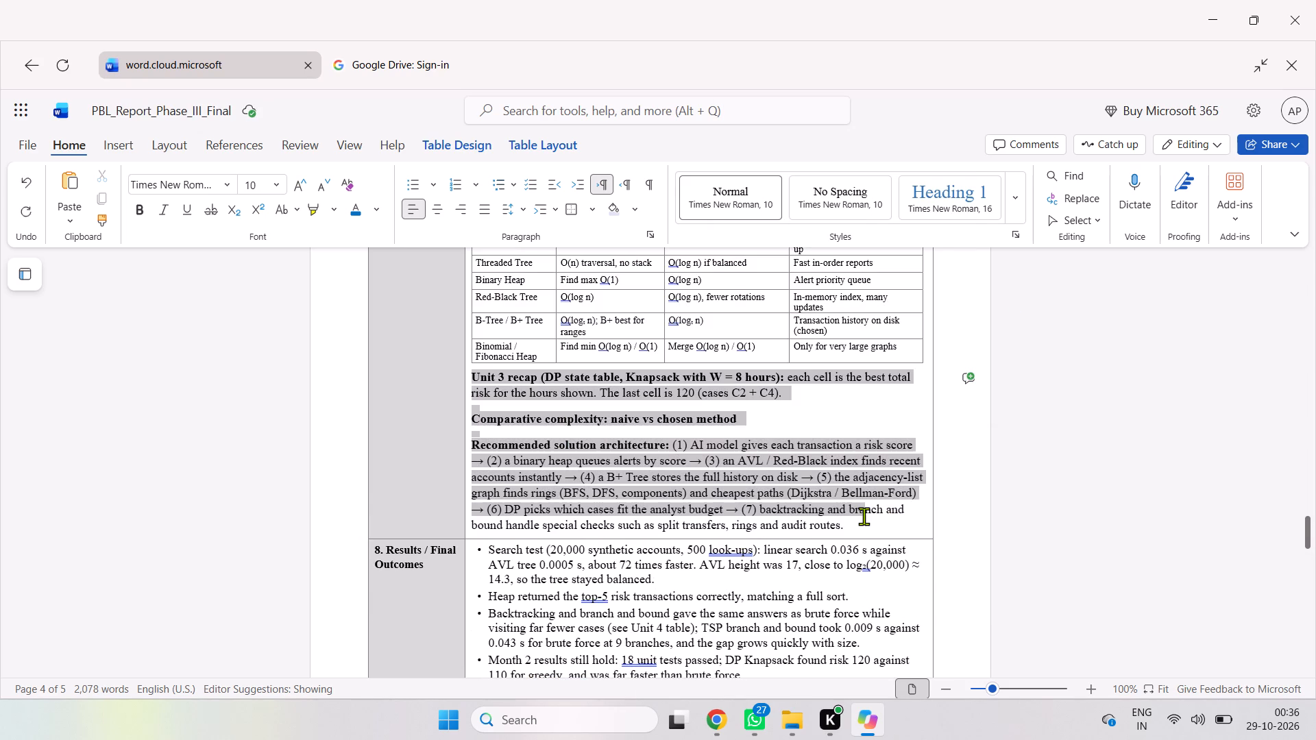
left_click_drag(864, 516, 837, 504)
key("BackSpace")
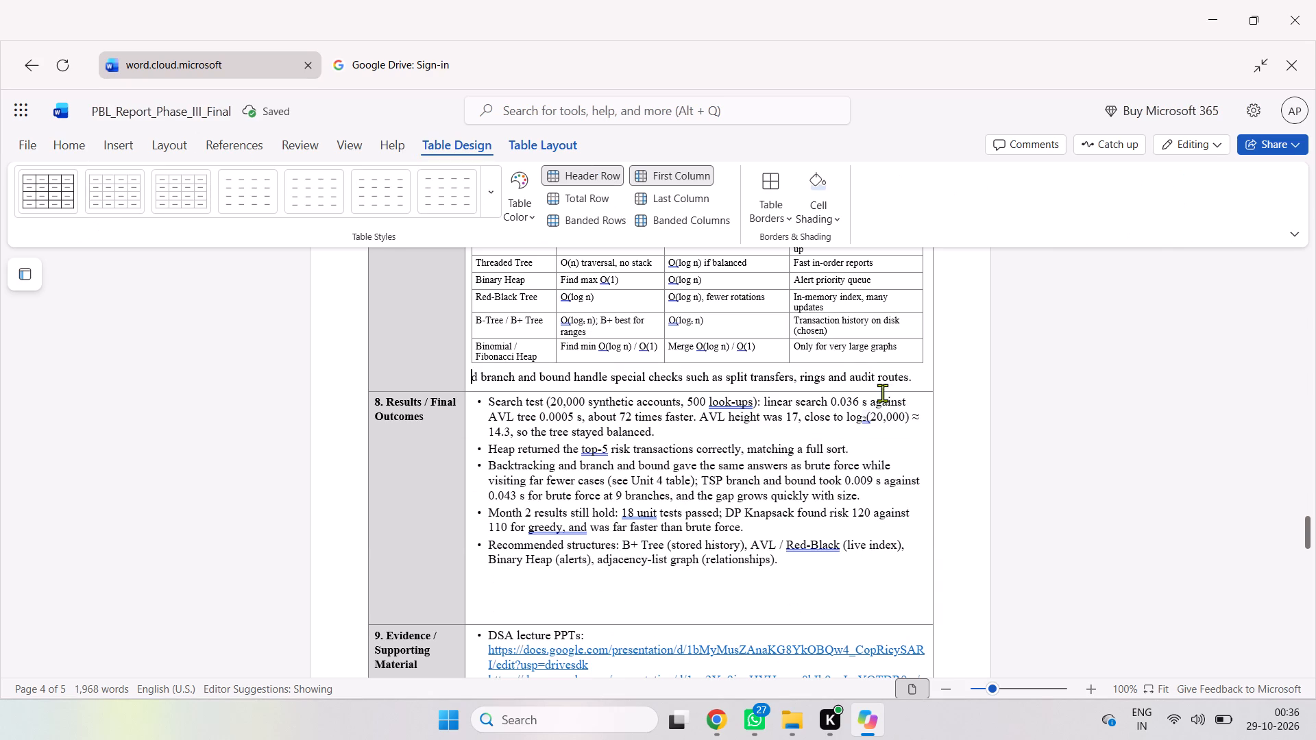
left_click_drag(910, 377, 484, 379)
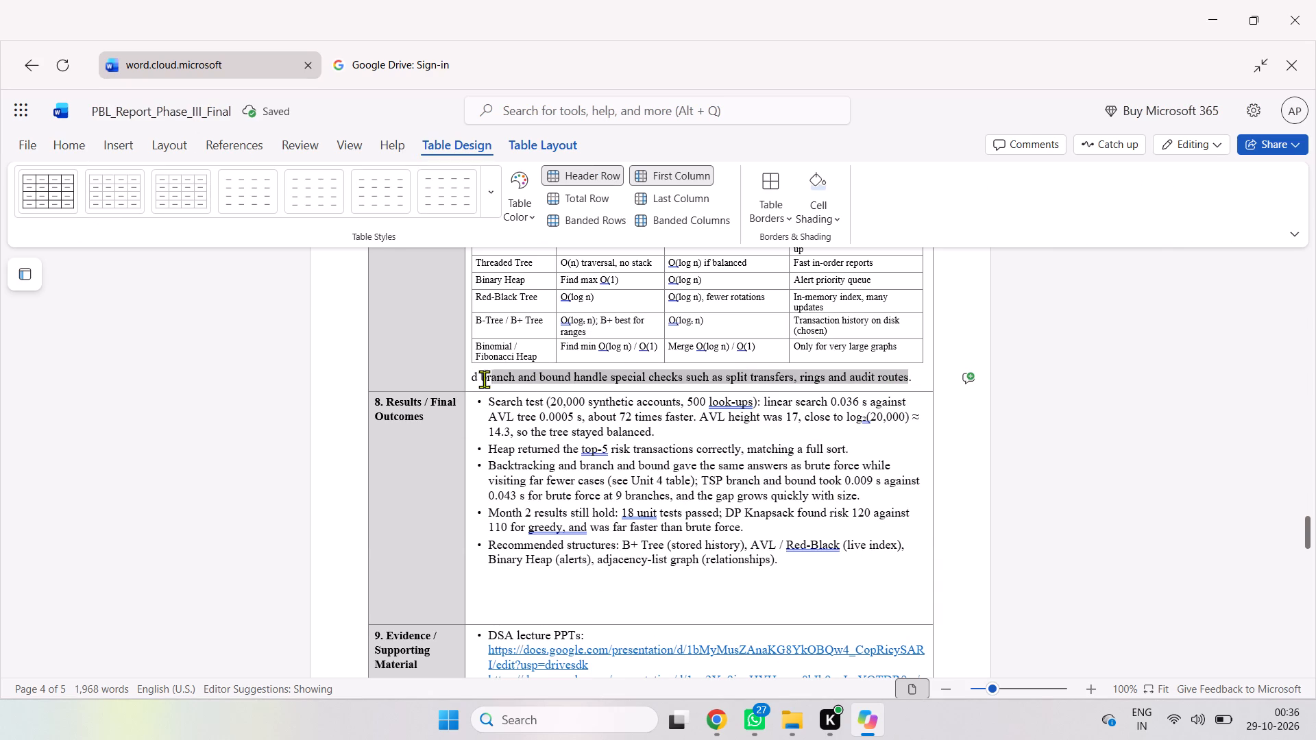
left_click_drag(484, 379, 472, 378)
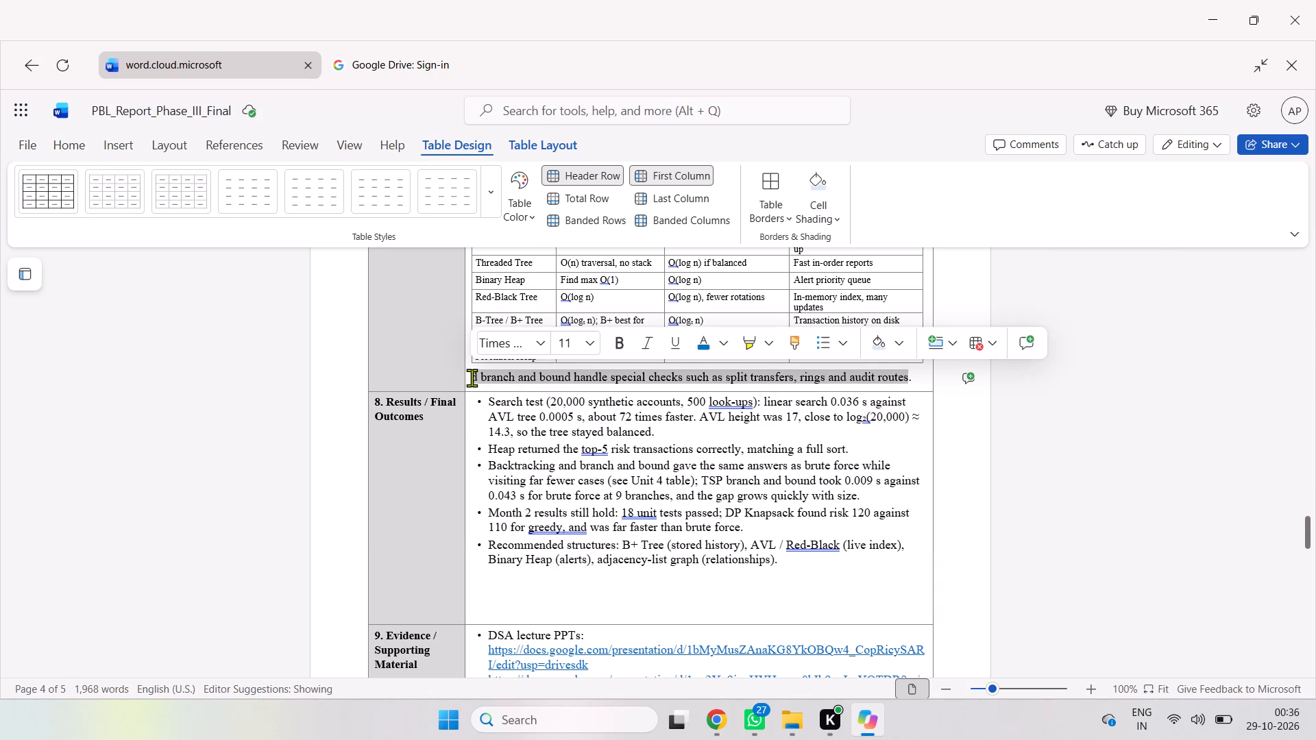
key("BackSpace")
scroll(572, 369, "up", 4)
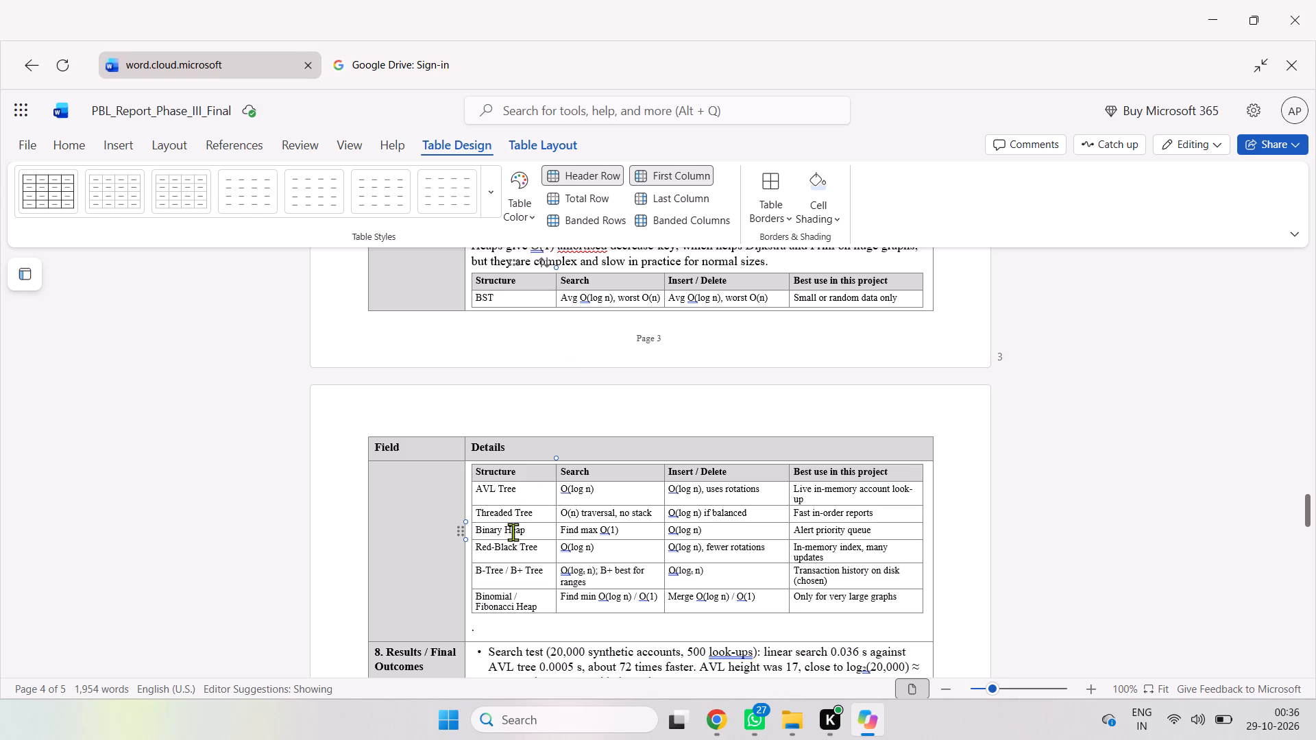
key("Right")
key("BackSpace")
Review the shortened report from the methodology and Month 3 work sections through the faculty evaluation row on the last page.
scroll(568, 464, "up", 3)
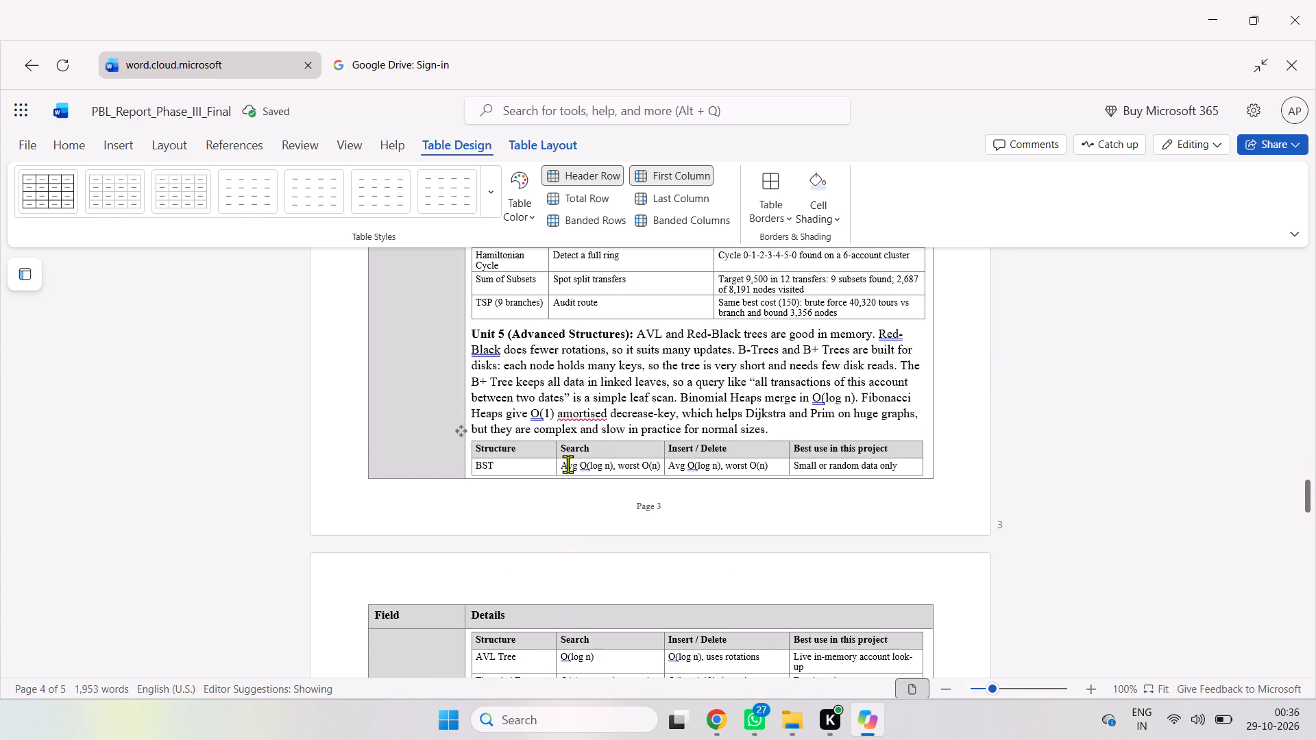
scroll(568, 464, "up", 3)
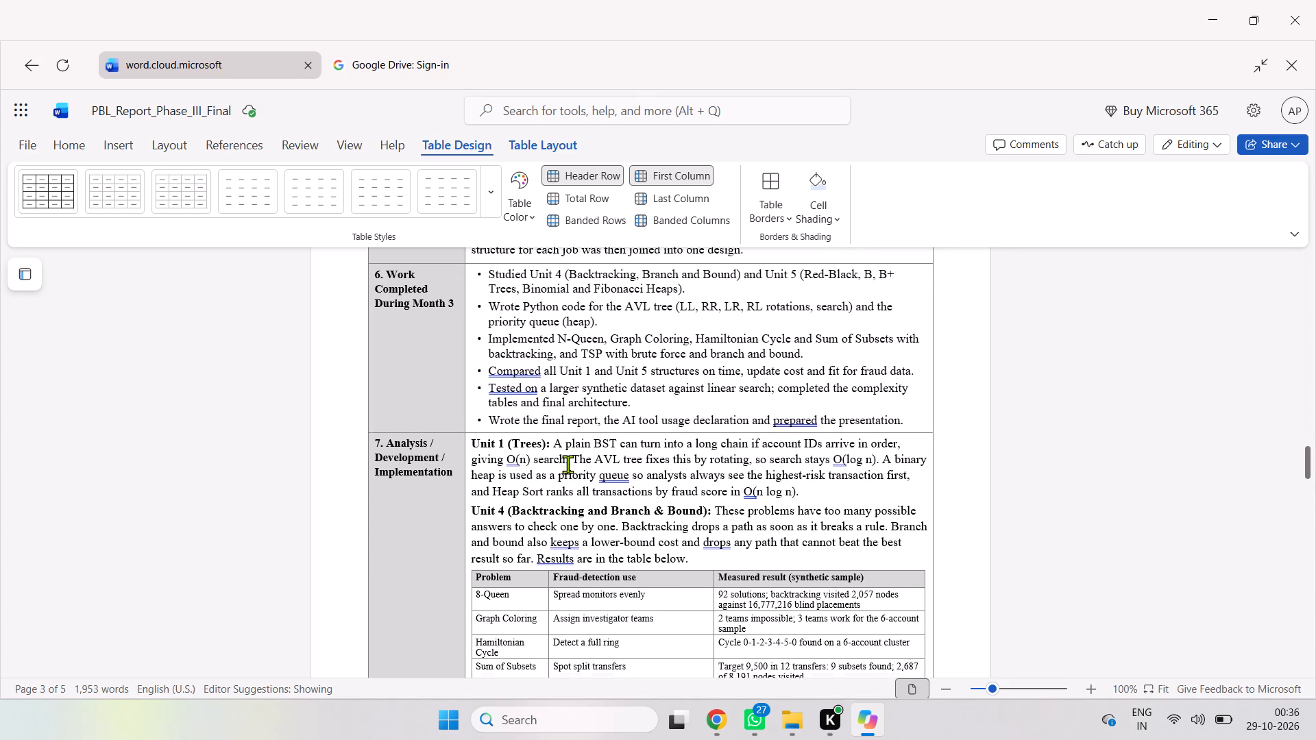
scroll(568, 464, "up", 1)
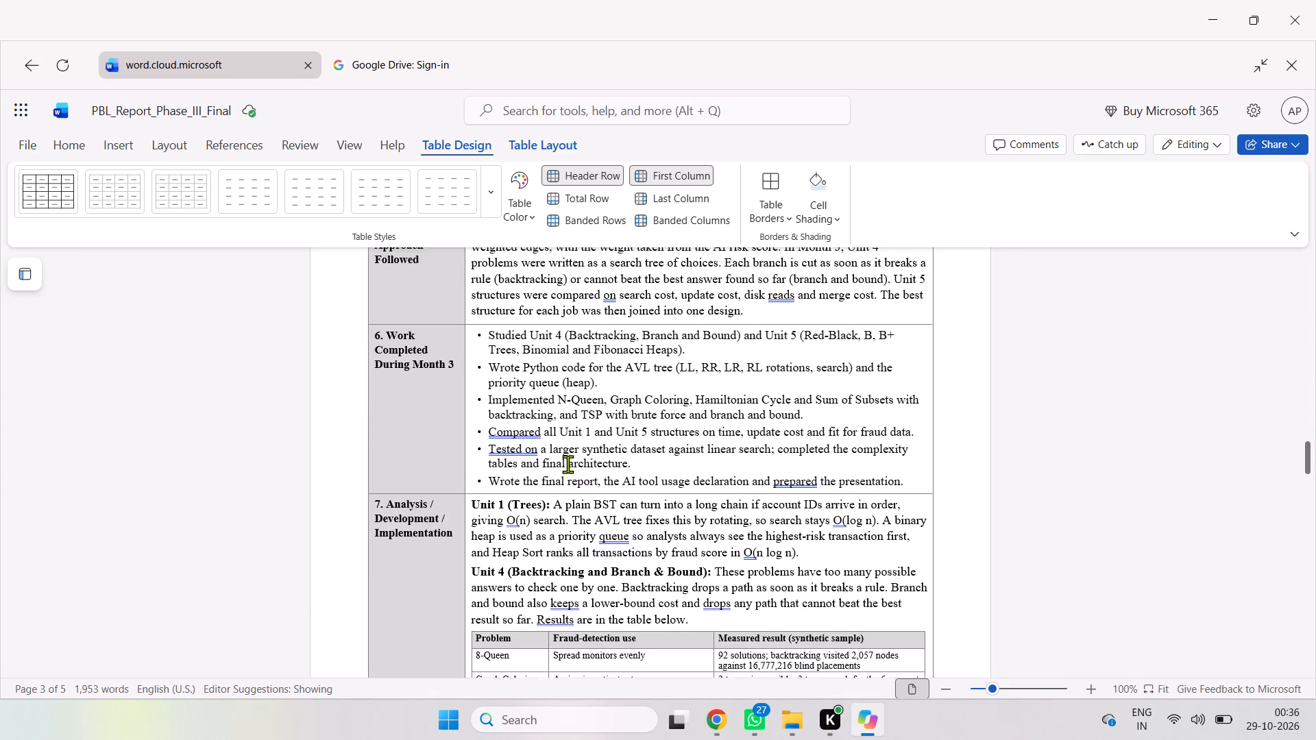
scroll(568, 464, "up", 1)
scroll(568, 464, "down", 10)
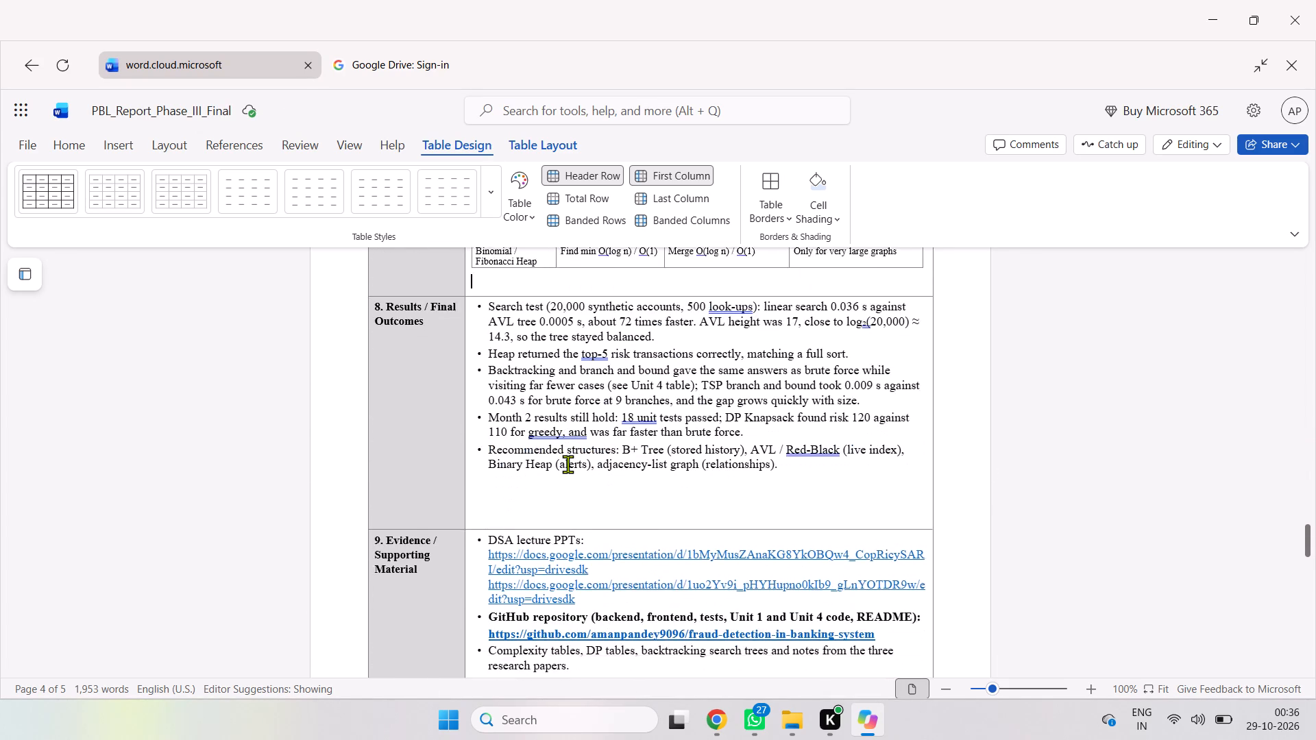
scroll(568, 464, "down", 1)
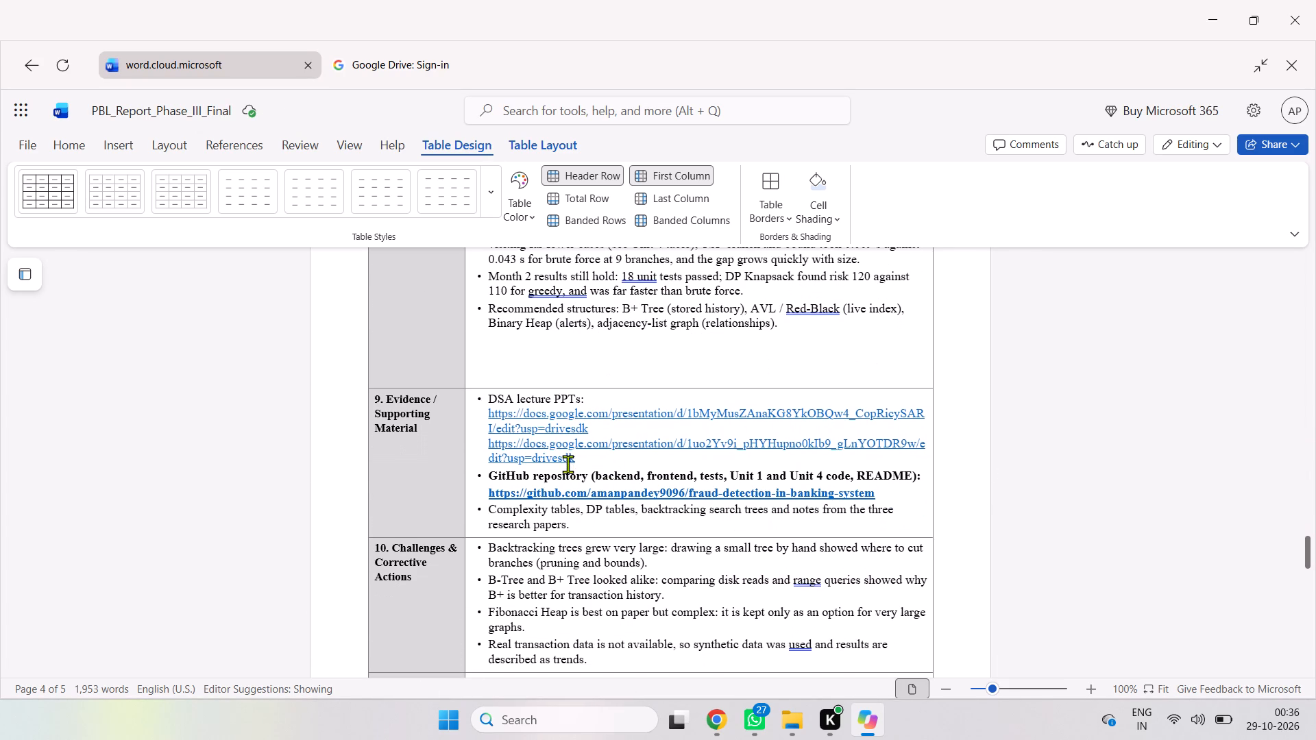
scroll(607, 604, "down", 2)
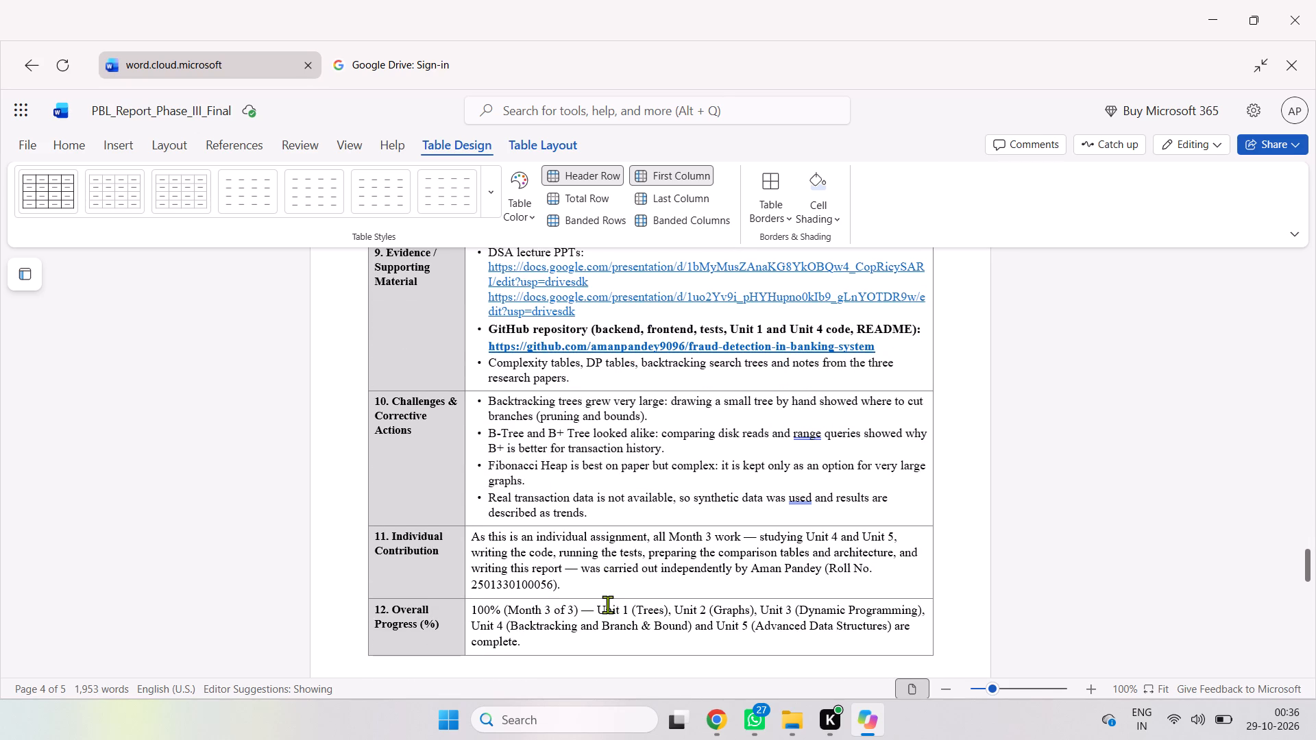
scroll(607, 604, "down", 3)
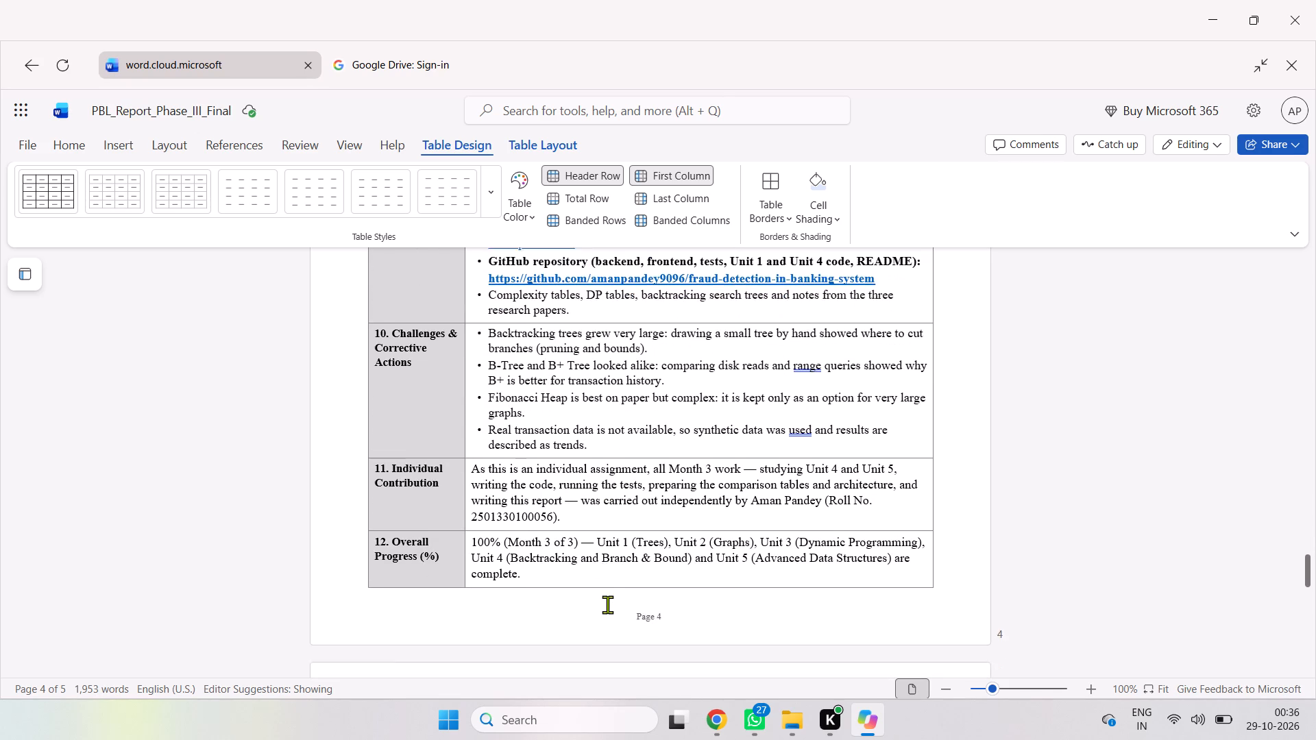
scroll(607, 604, "down", 9)
scroll(607, 604, "up", 8)
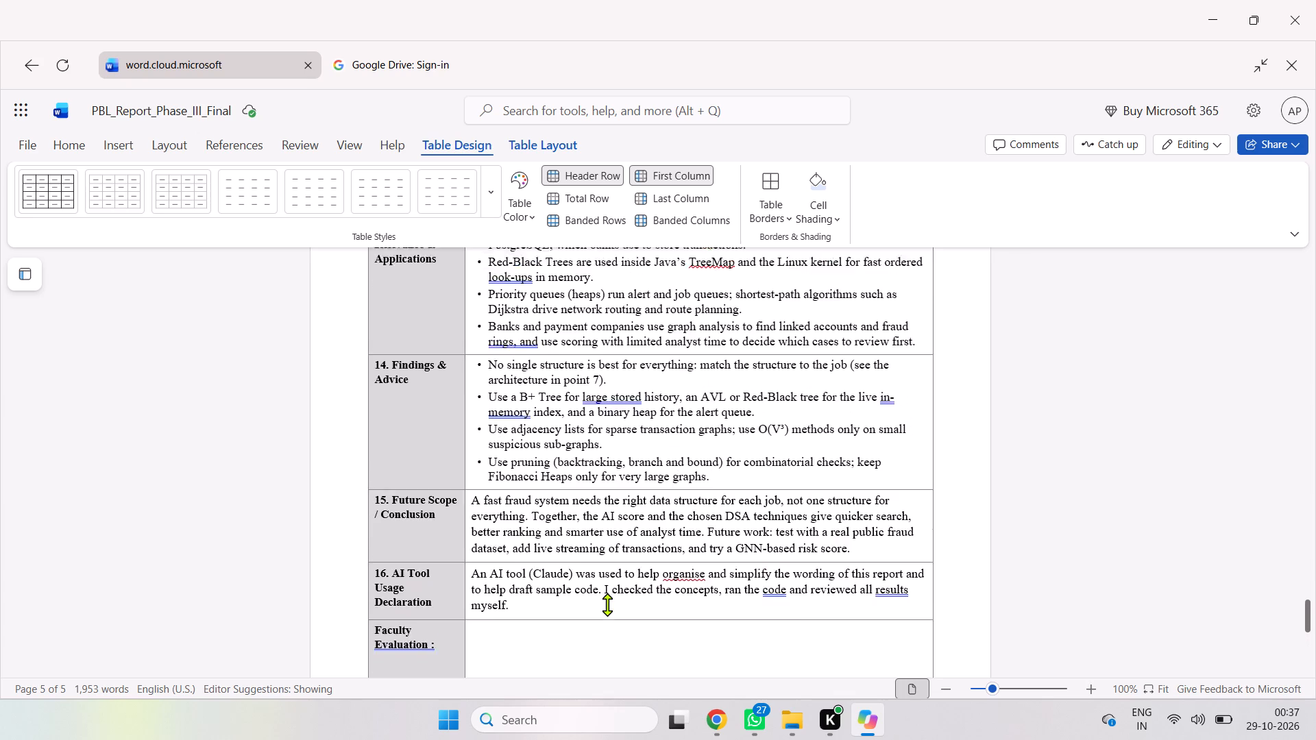
scroll(607, 604, "up", 2)
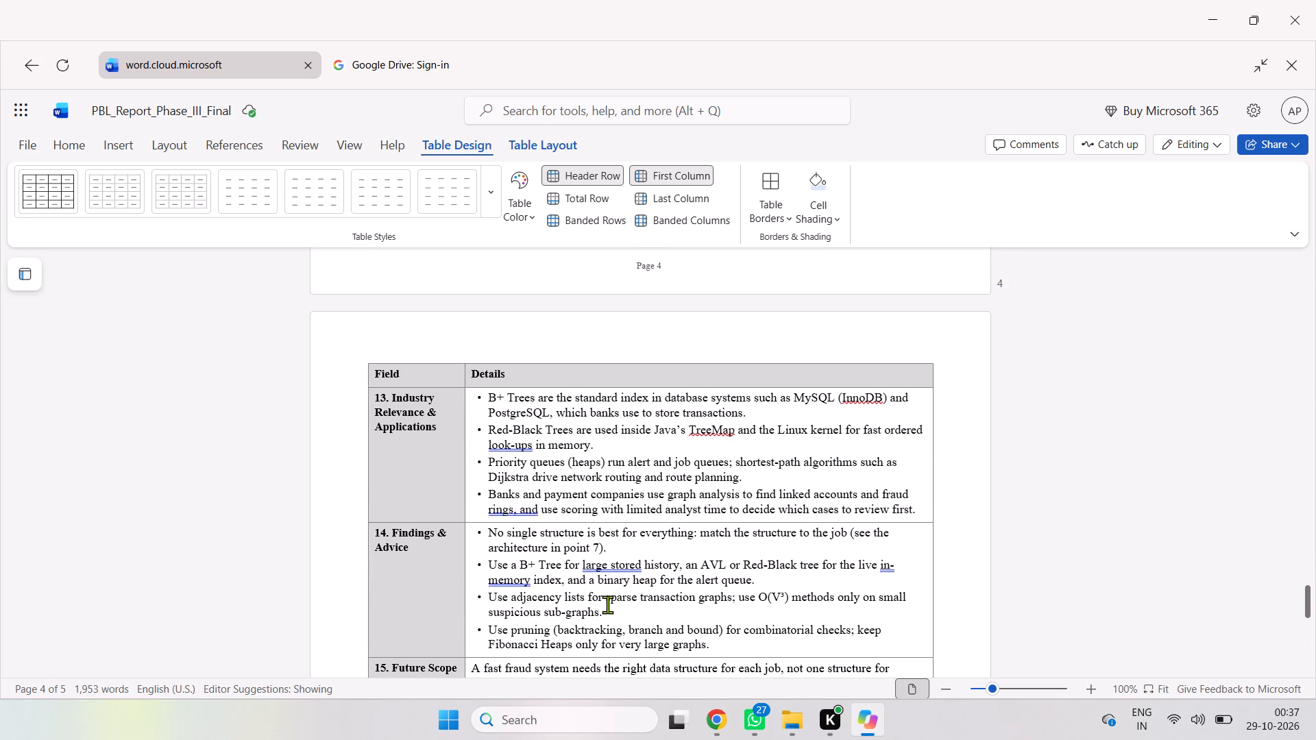
scroll(607, 604, "up", 5)
scroll(607, 604, "down", 1)
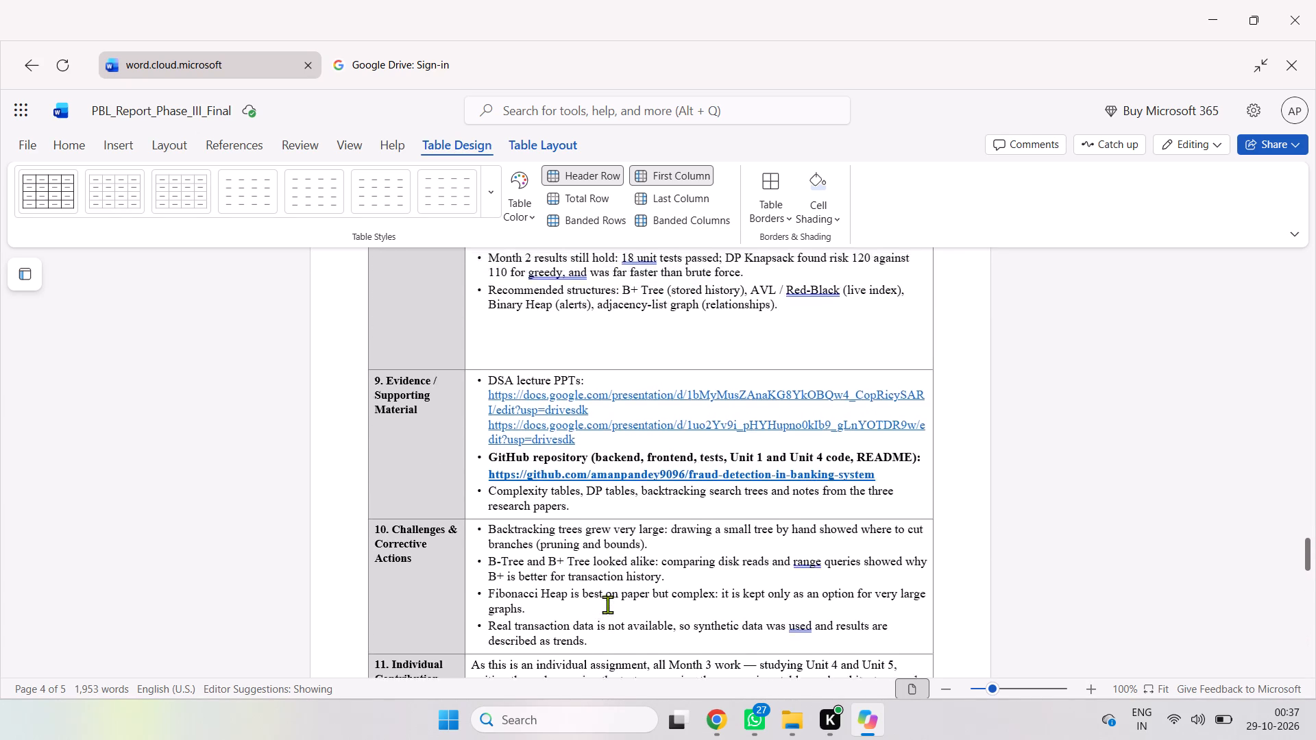
scroll(607, 604, "down", 1)
double_click(532, 518)
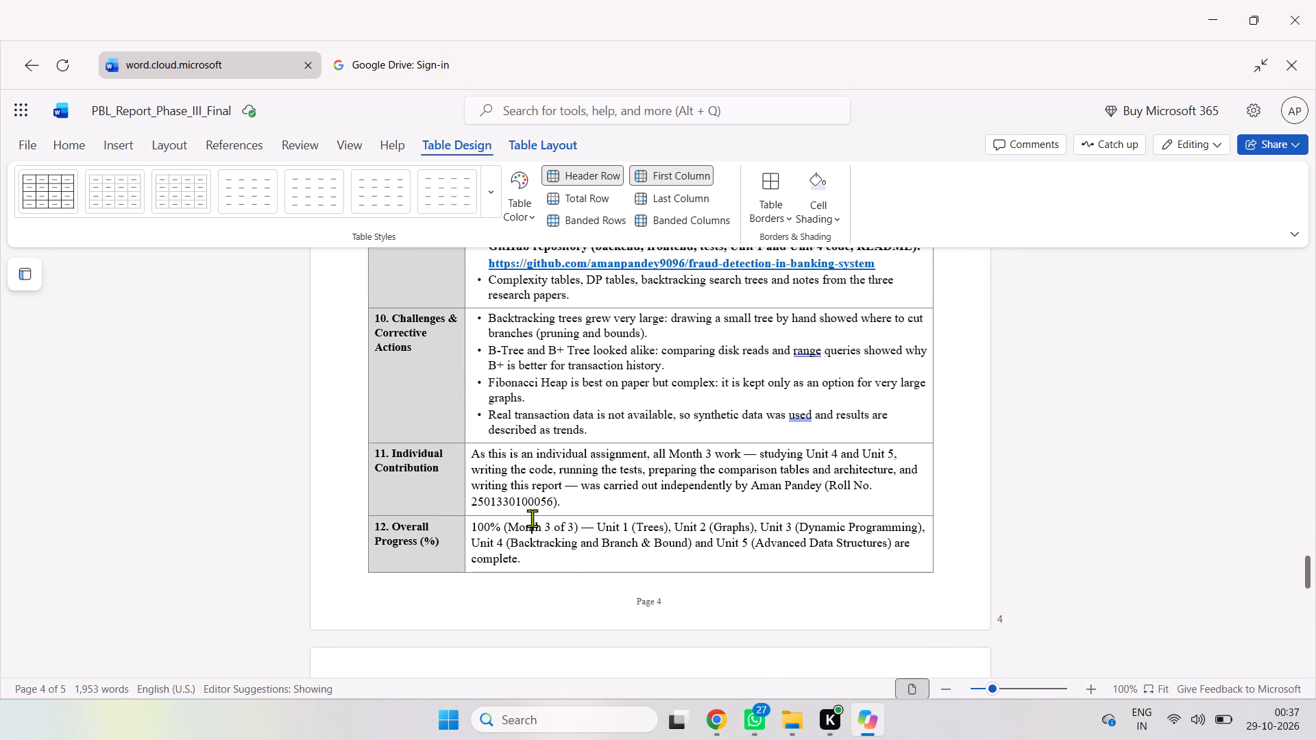
left_click(607, 463)
Go back to the report's first page and check the Drive links of the three research papers in section 3.
scroll(607, 463, "up", 3)
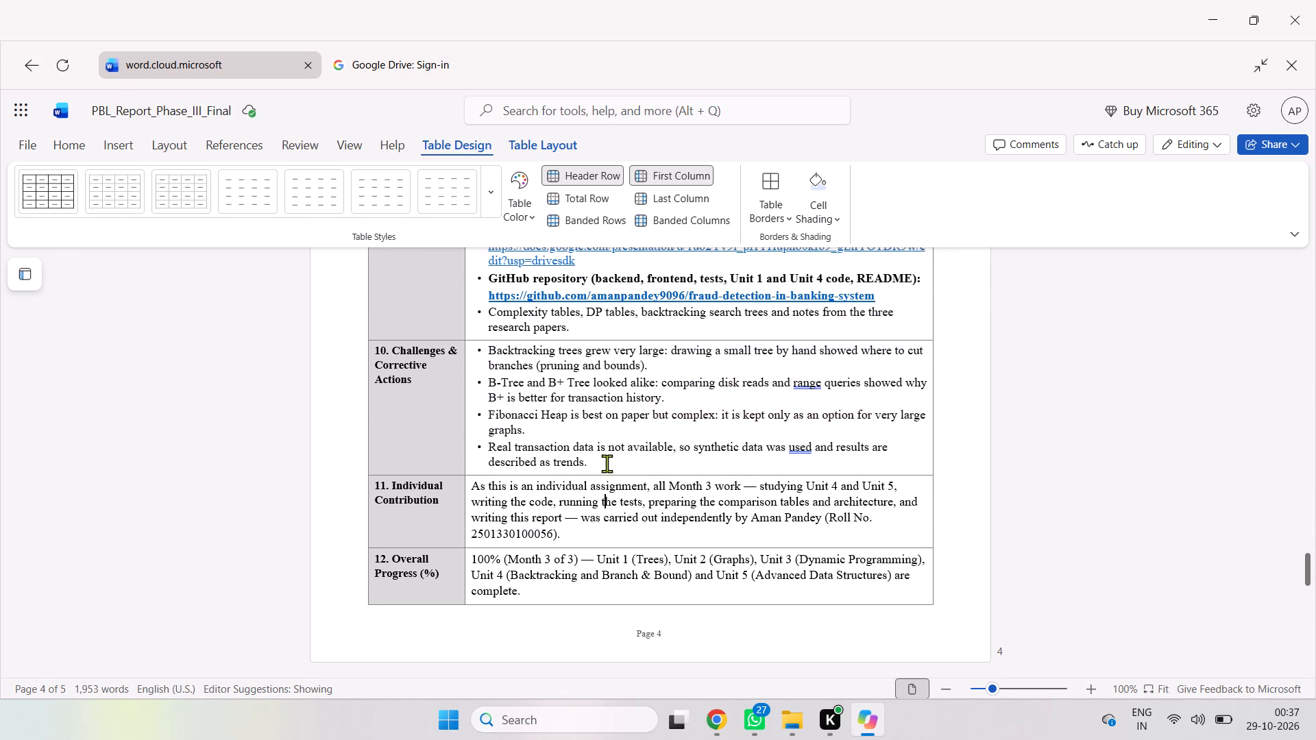
scroll(607, 463, "up", 18)
scroll(607, 463, "down", 2)
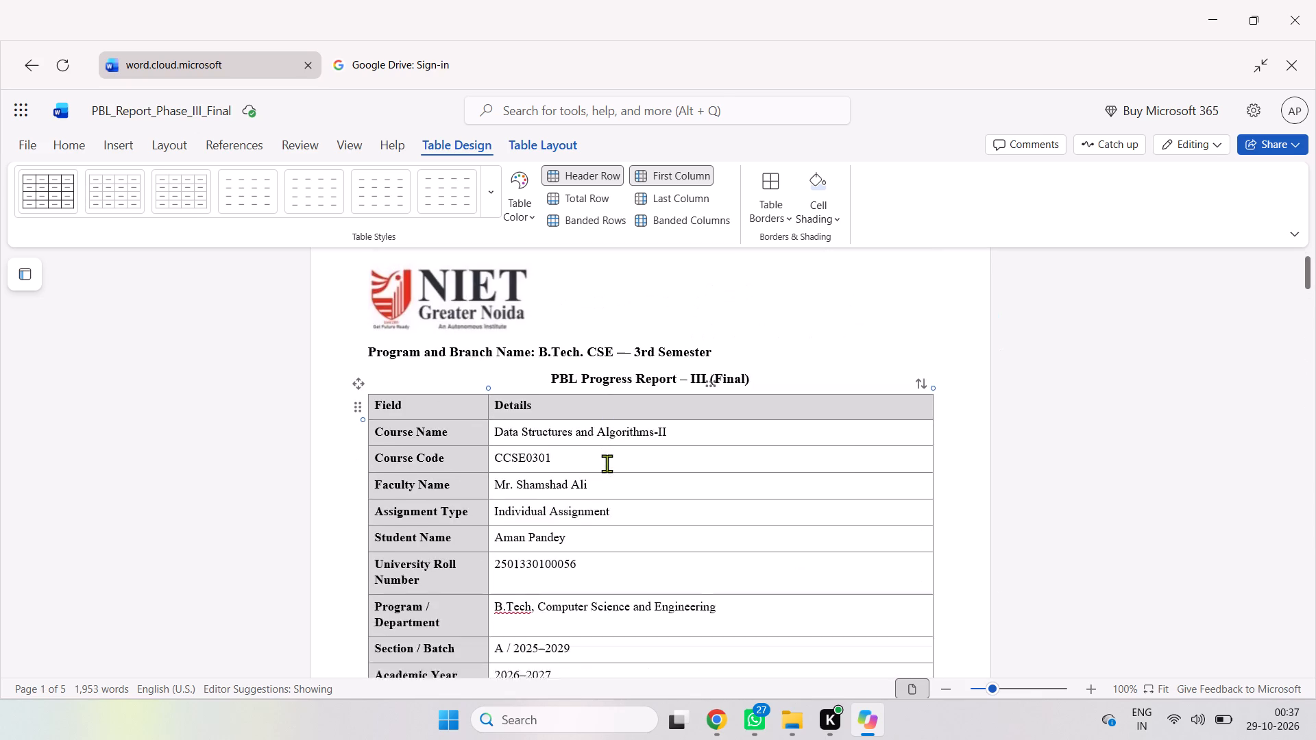
scroll(607, 463, "down", 10)
scroll(607, 463, "up", 1)
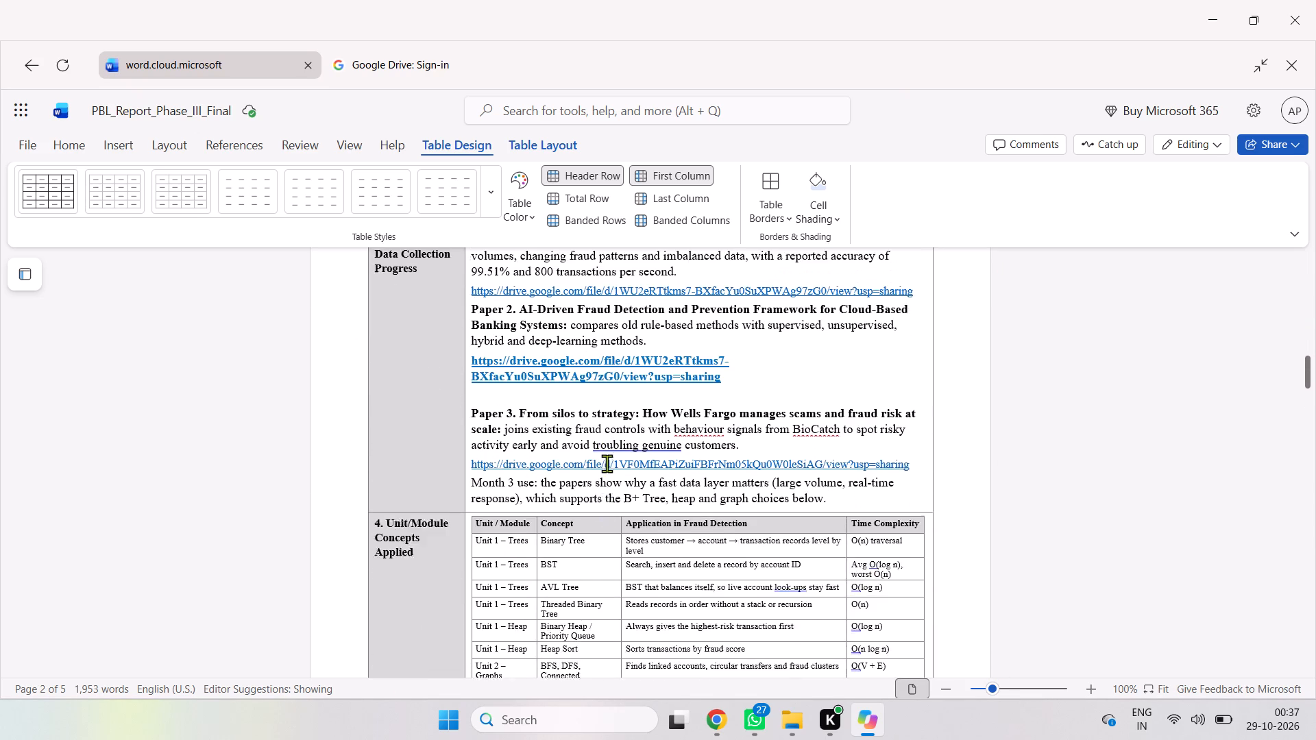
scroll(607, 463, "up", 2)
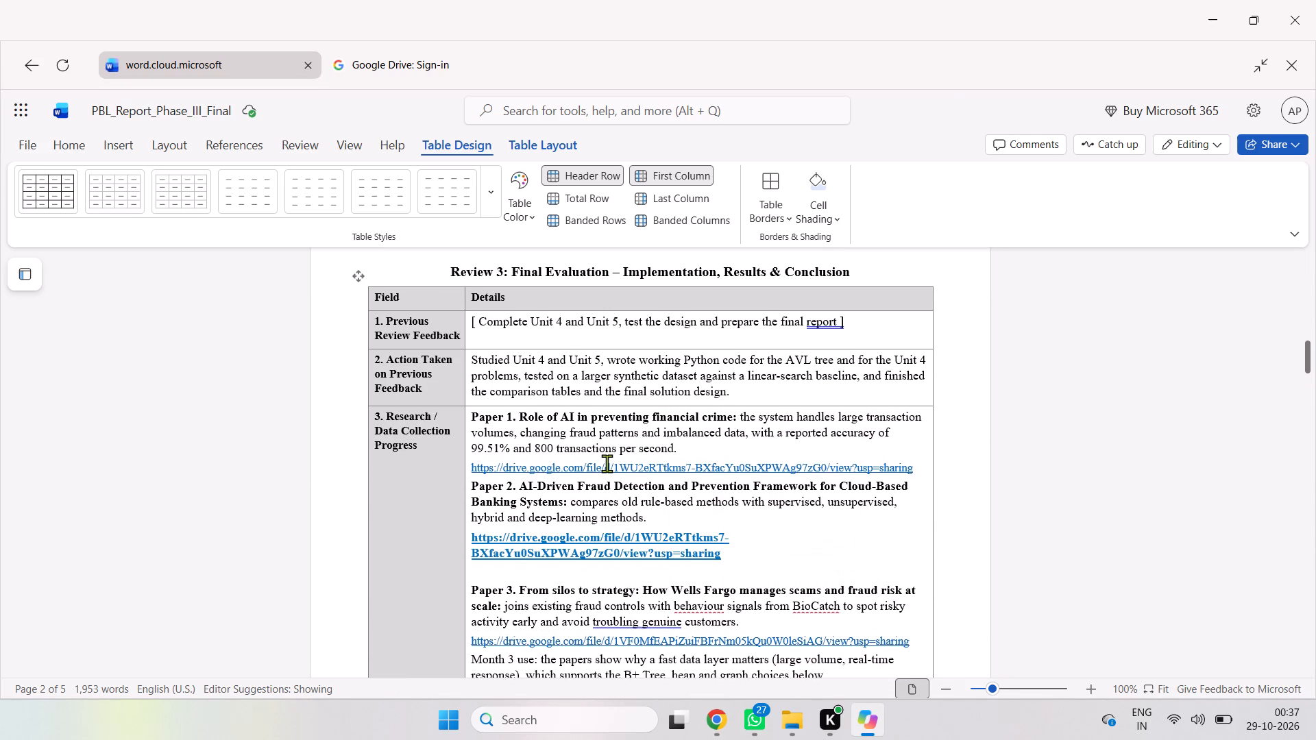
scroll(607, 463, "down", 2)
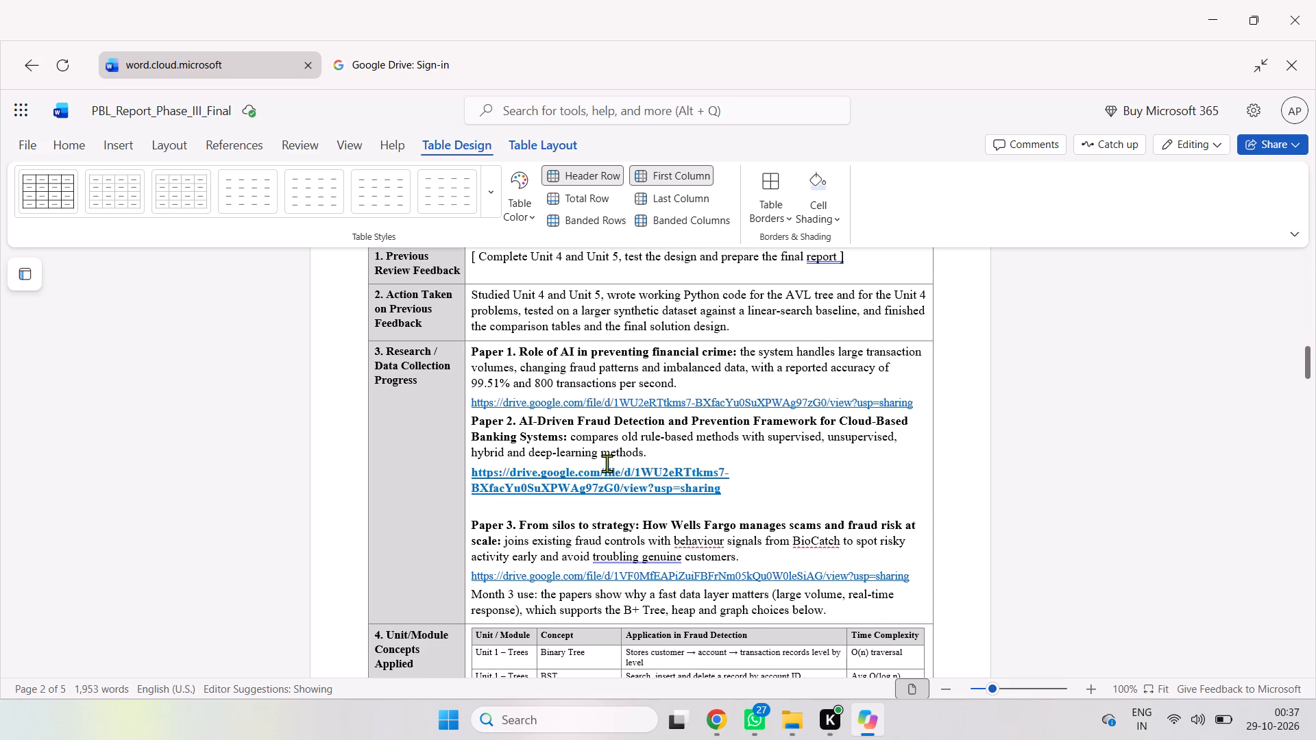
Review the report from the research papers in section 3 through the evidence and supporting material in section 9.
scroll(607, 463, "down", 4)
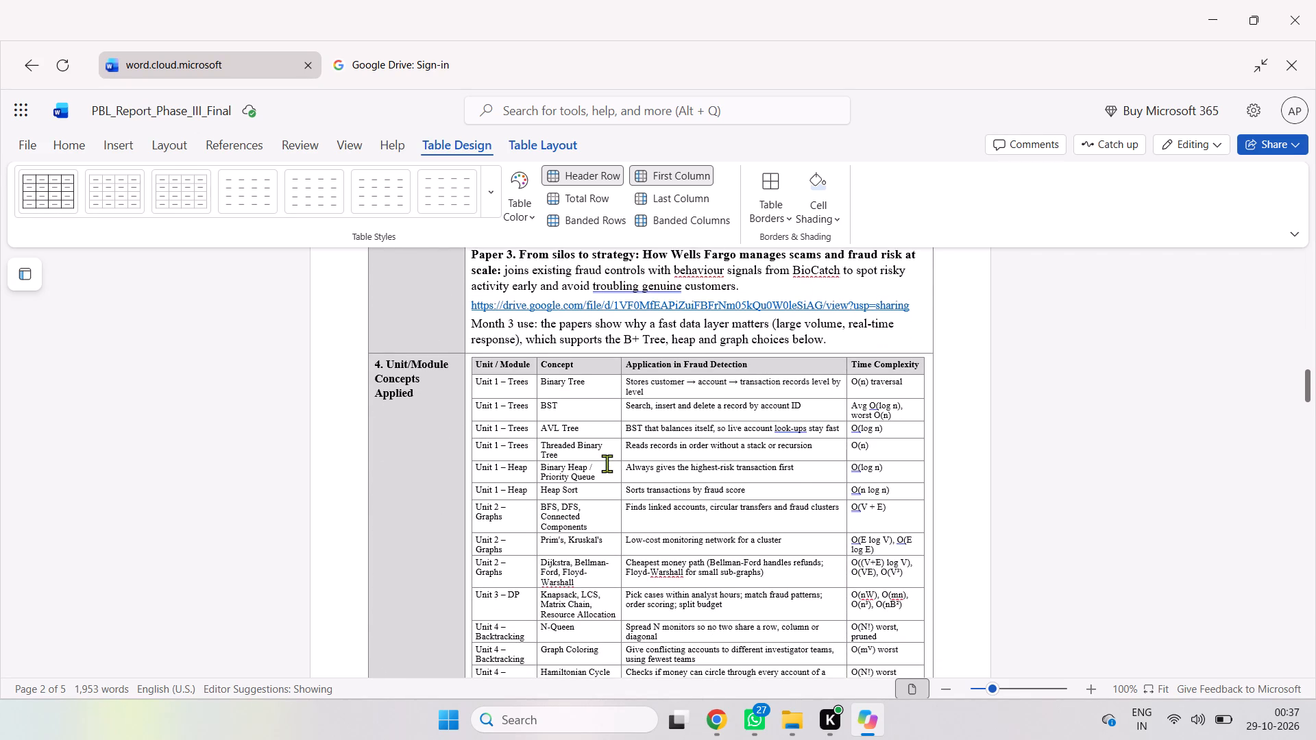
scroll(607, 463, "down", 2)
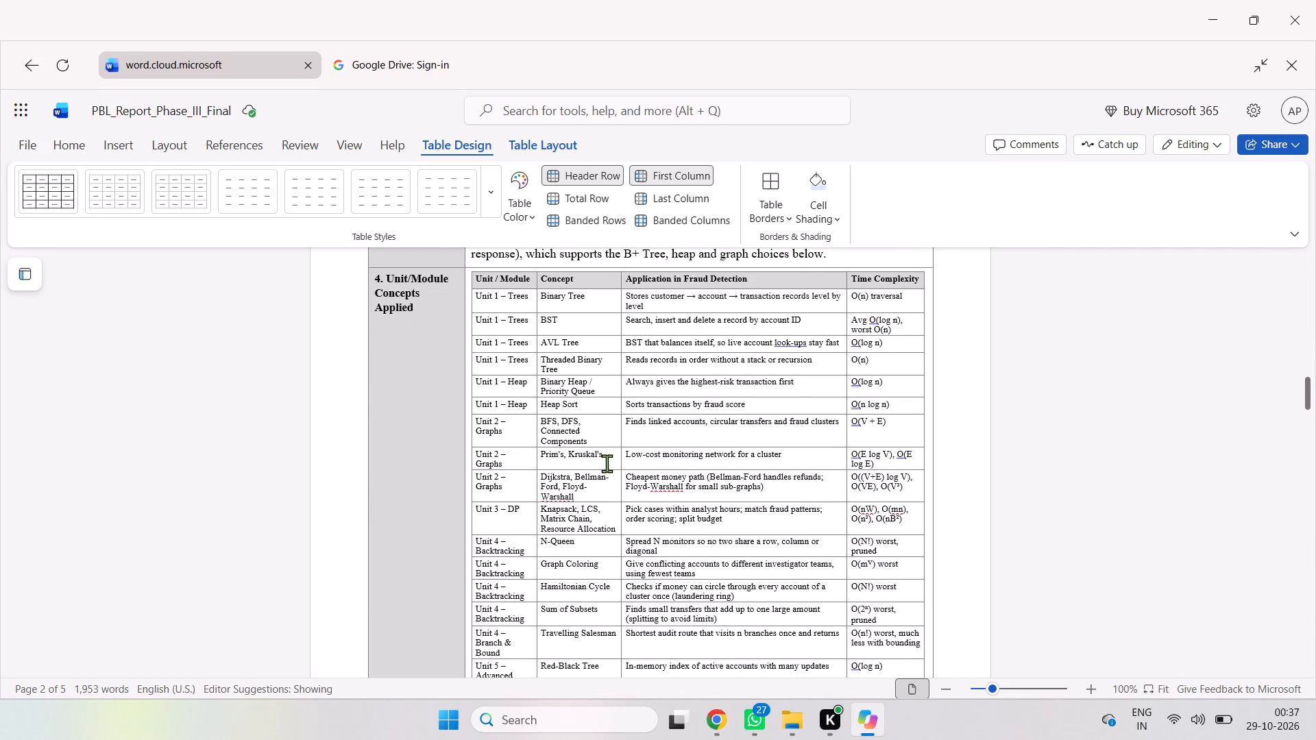
scroll(607, 463, "down", 3)
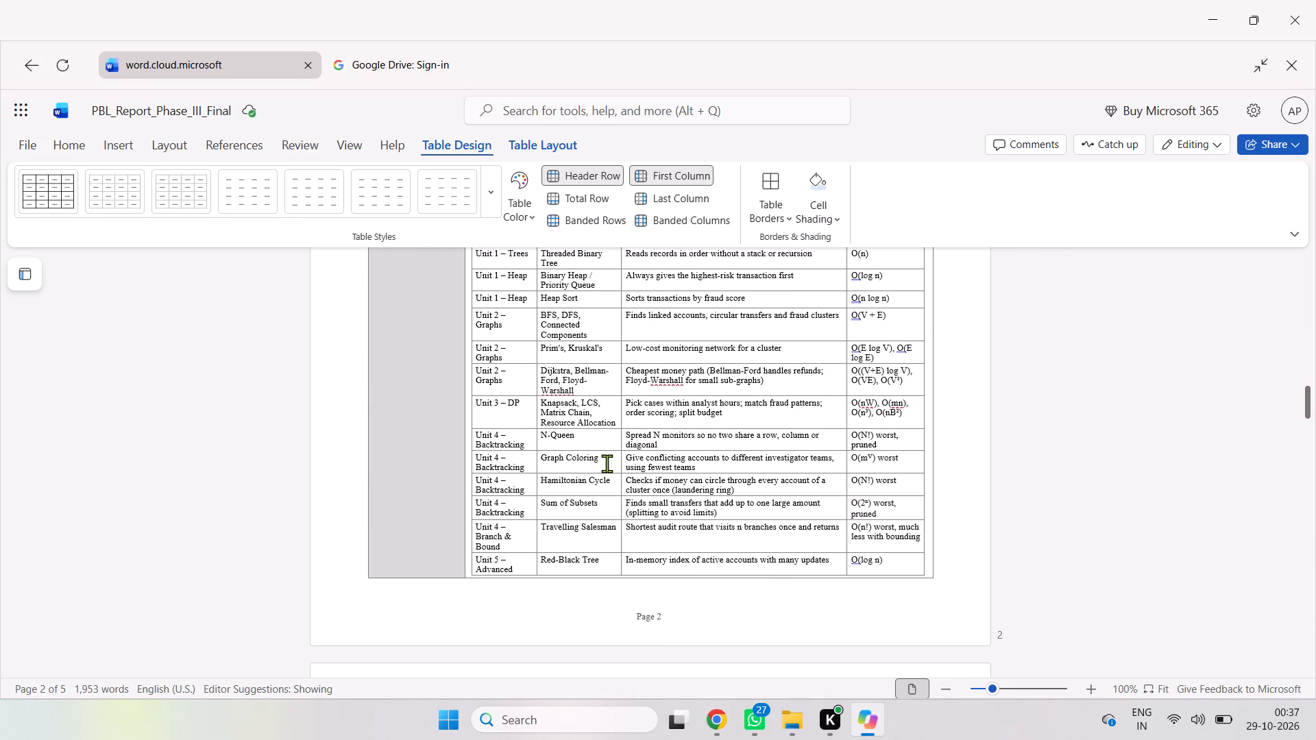
scroll(607, 463, "down", 2)
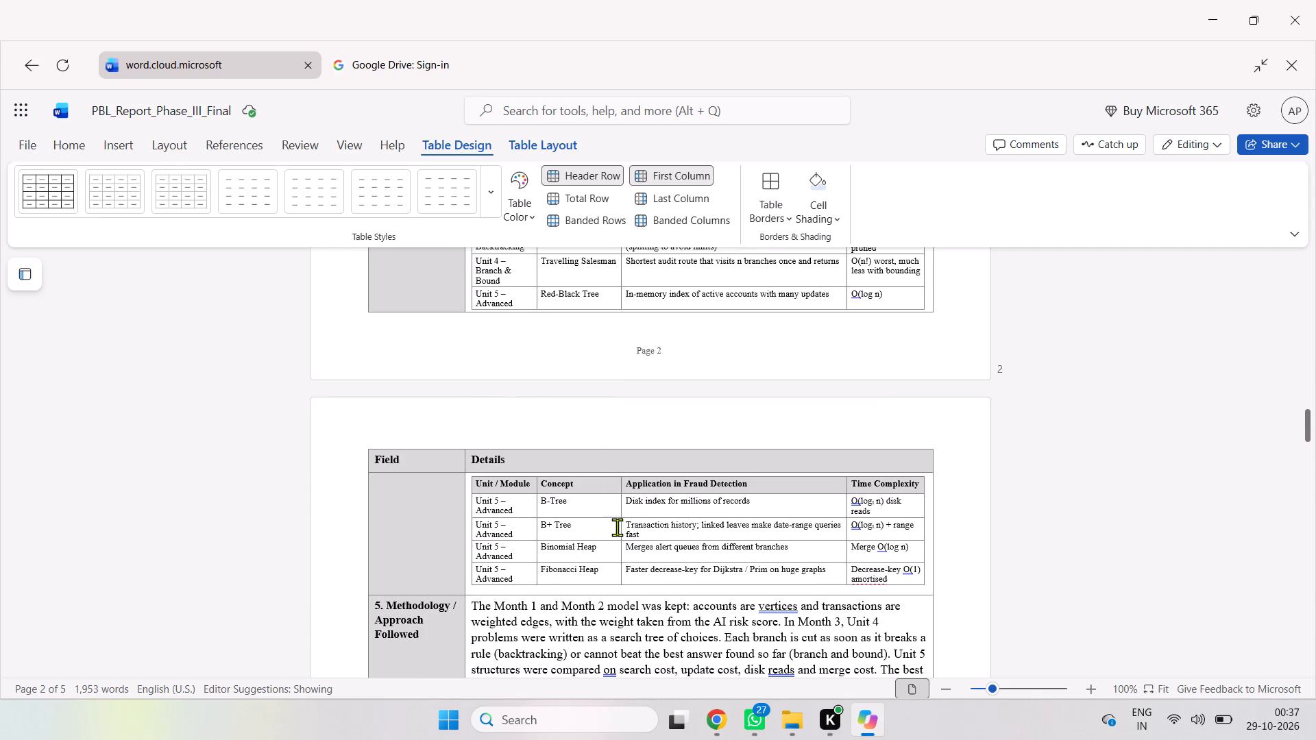
scroll(619, 546, "down", 3)
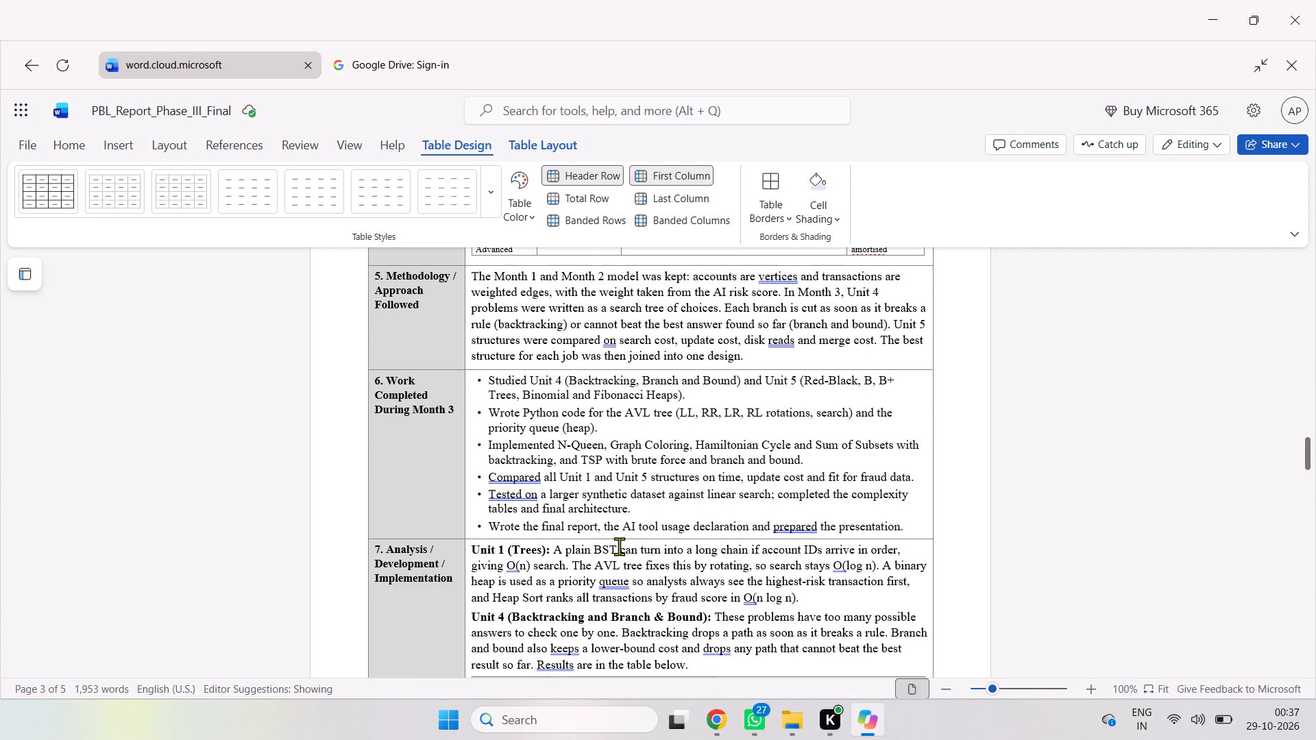
scroll(619, 546, "down", 6)
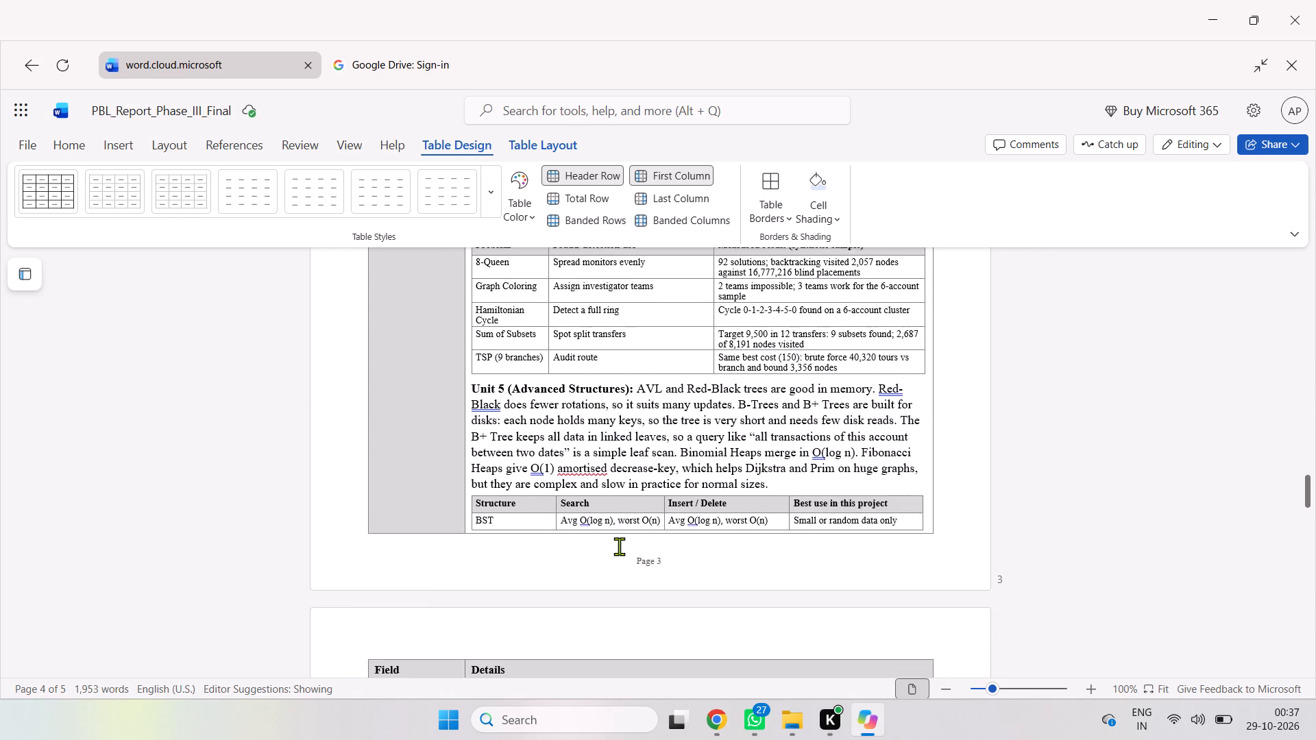
scroll(619, 546, "down", 4)
scroll(619, 546, "up", 10)
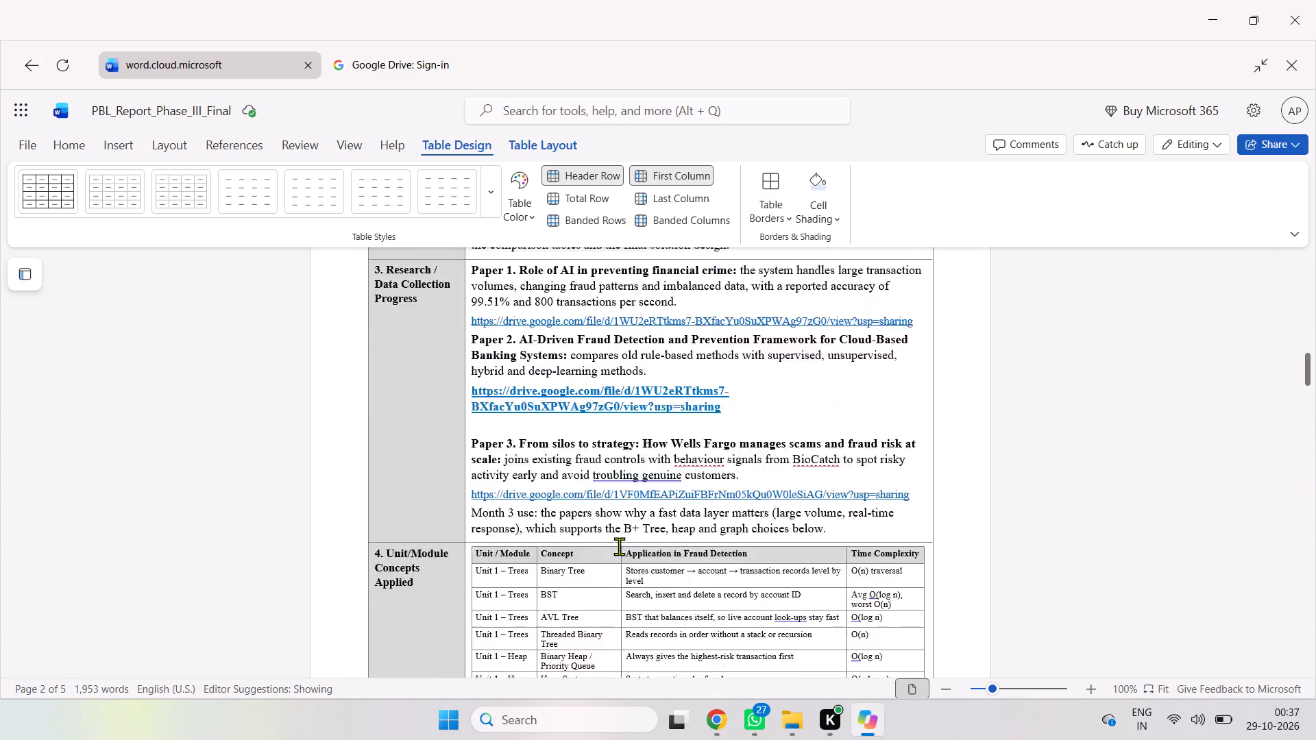
scroll(619, 546, "down", 8)
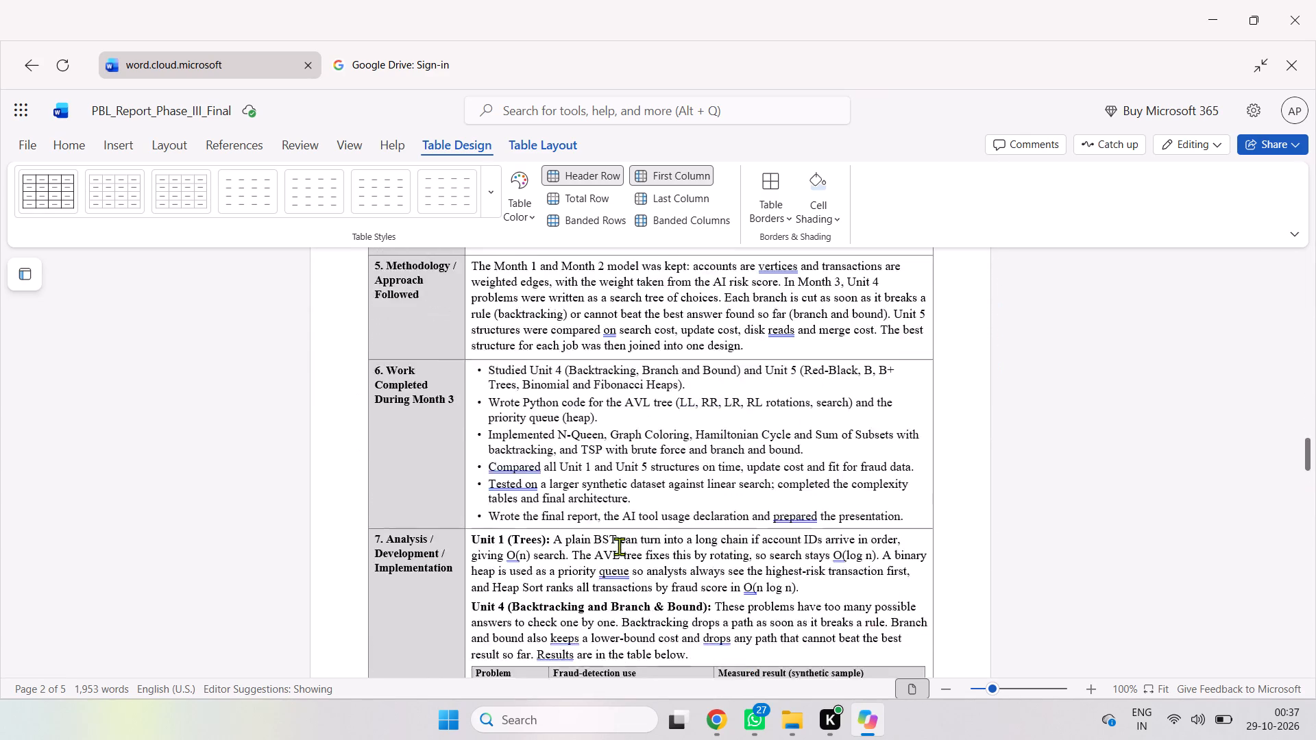
scroll(619, 546, "down", 2)
Put the second DSA lecture PPT link in section 9 on its own unbulleted line, with a blank line above and below it.
scroll(619, 546, "up", 1)
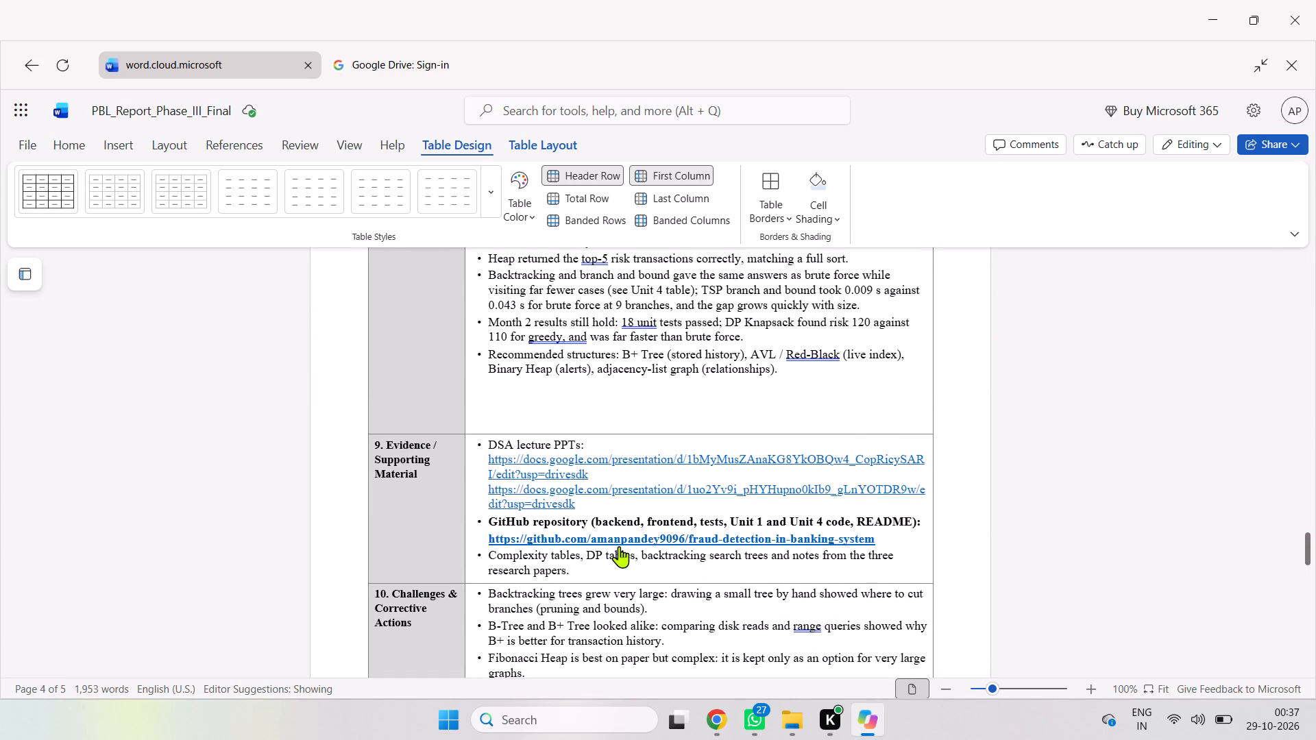
scroll(619, 546, "up", 1)
left_click(607, 473)
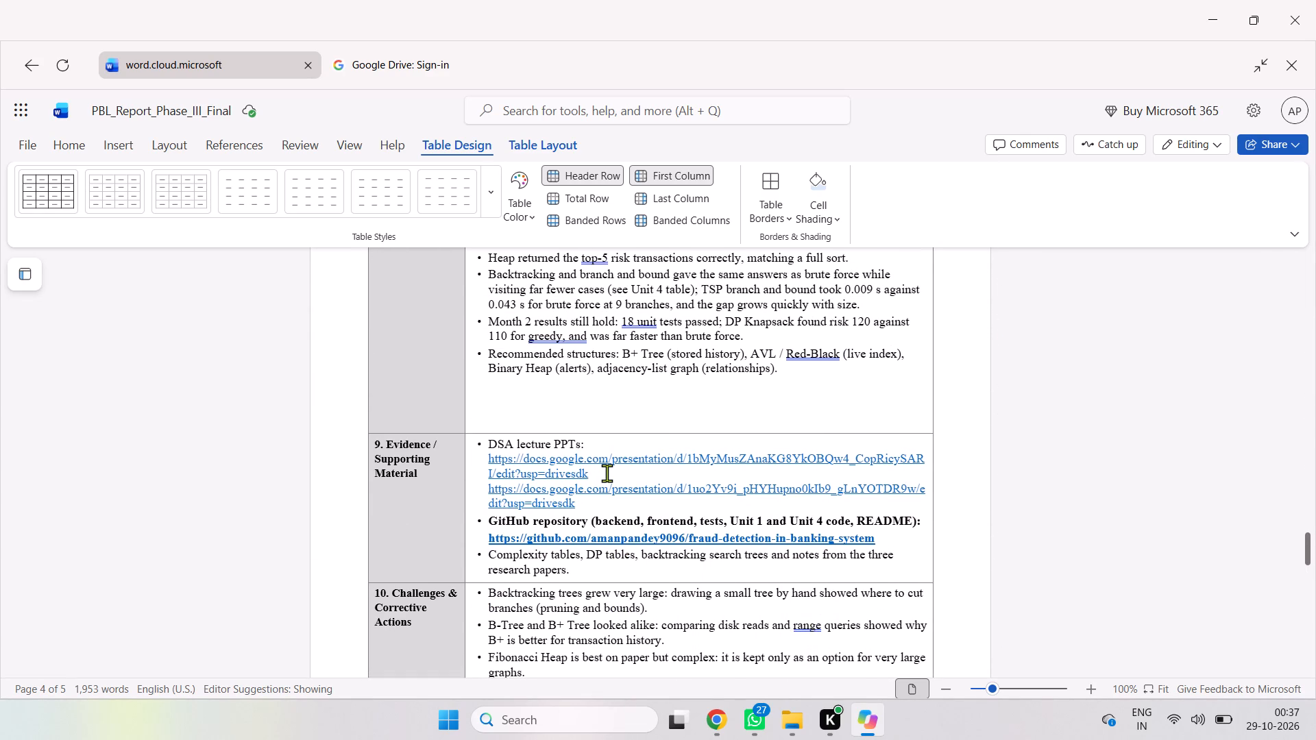
key("Return")
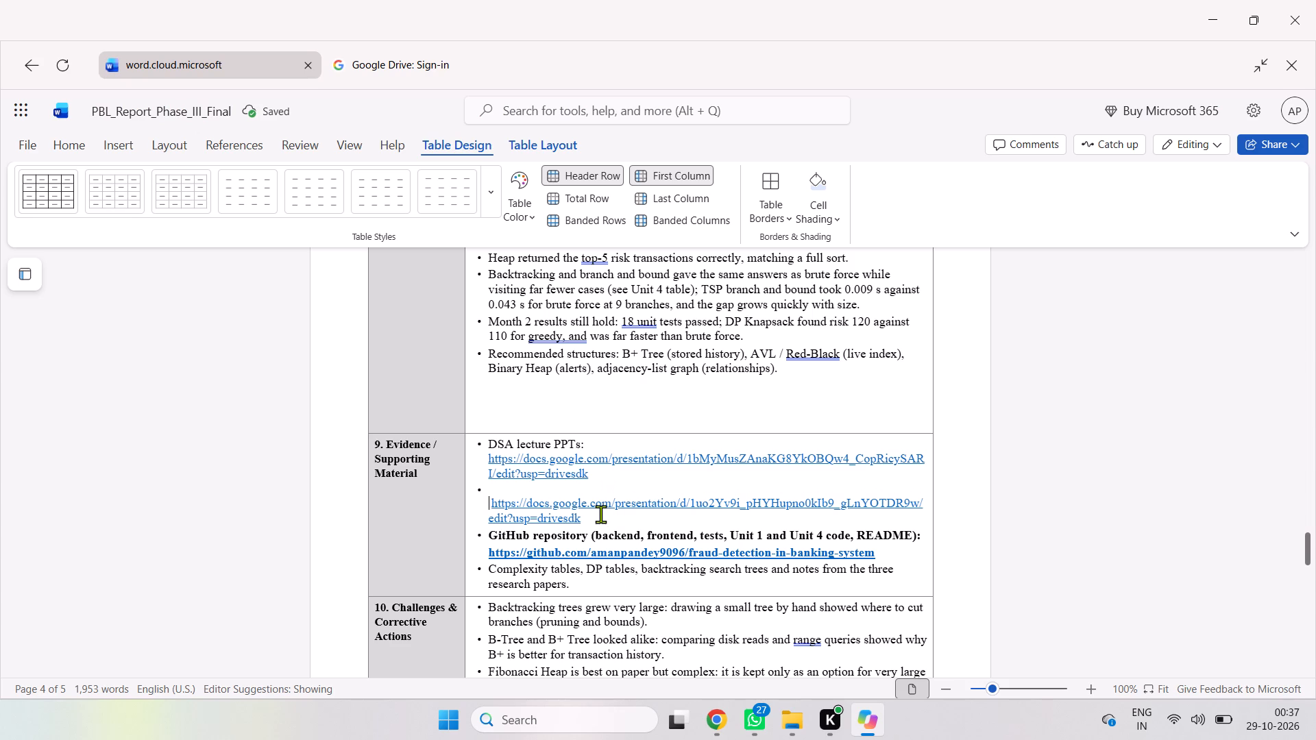
left_click(600, 514)
key("Return")
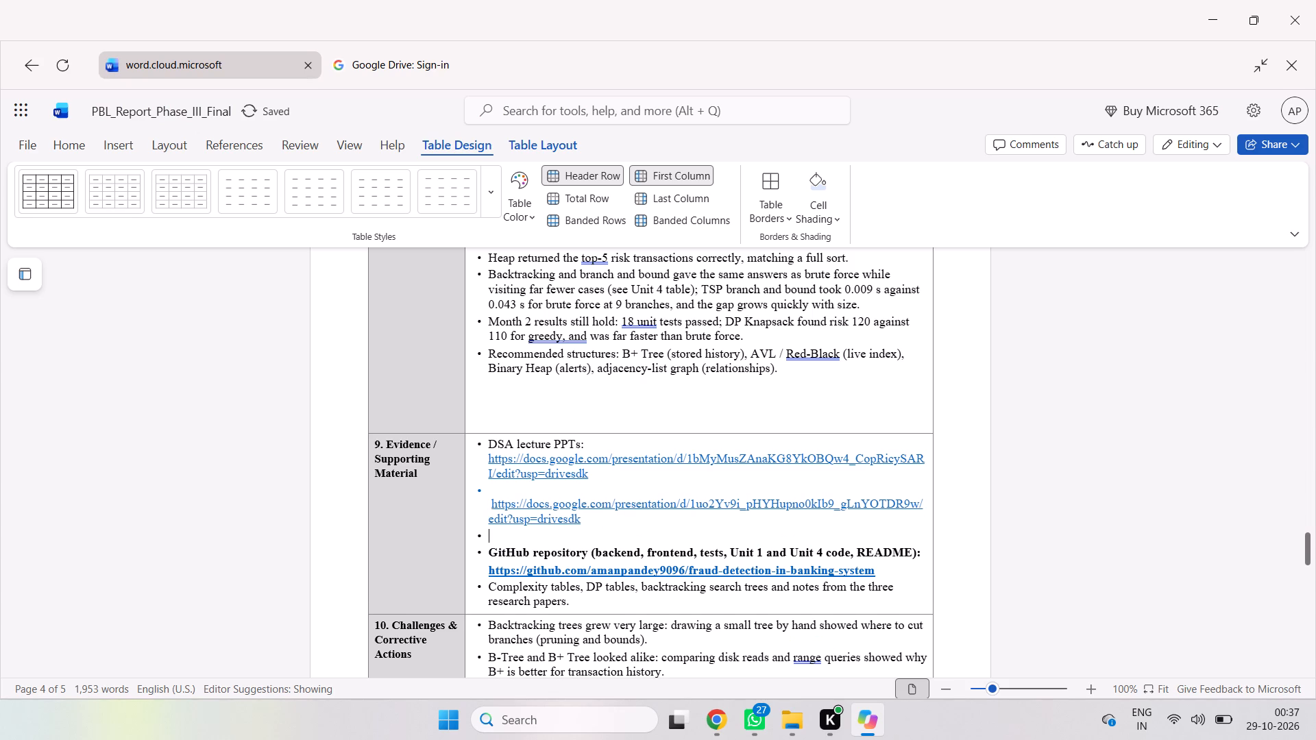
key("BackSpace")
left_click(485, 489)
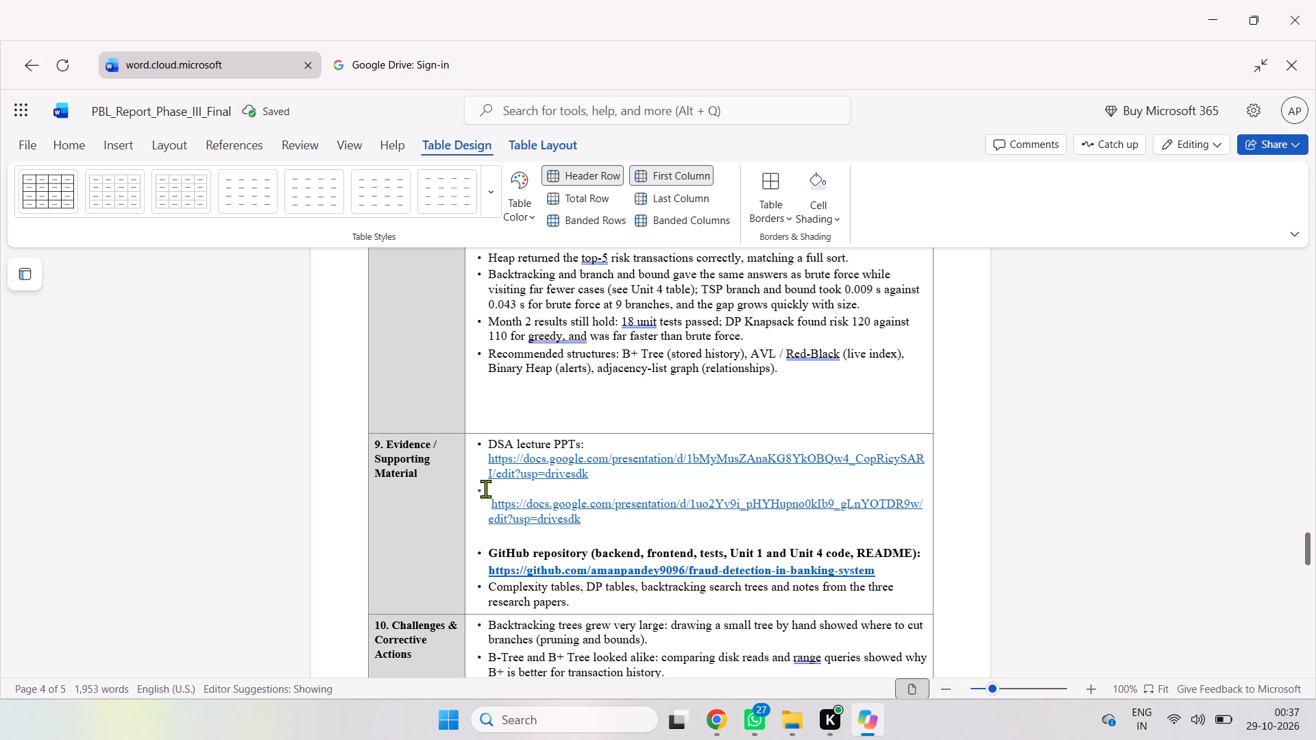
key("BackSpace")
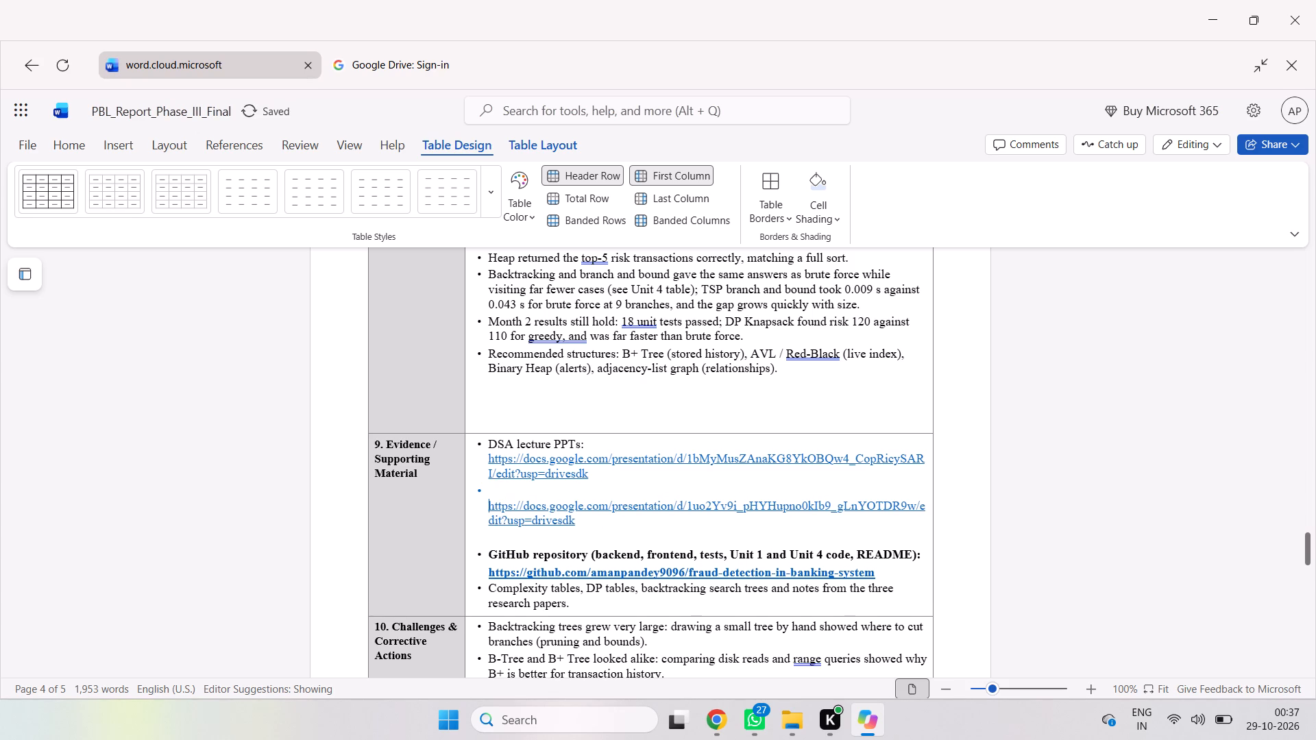
key("BackSpace")
key("Return")
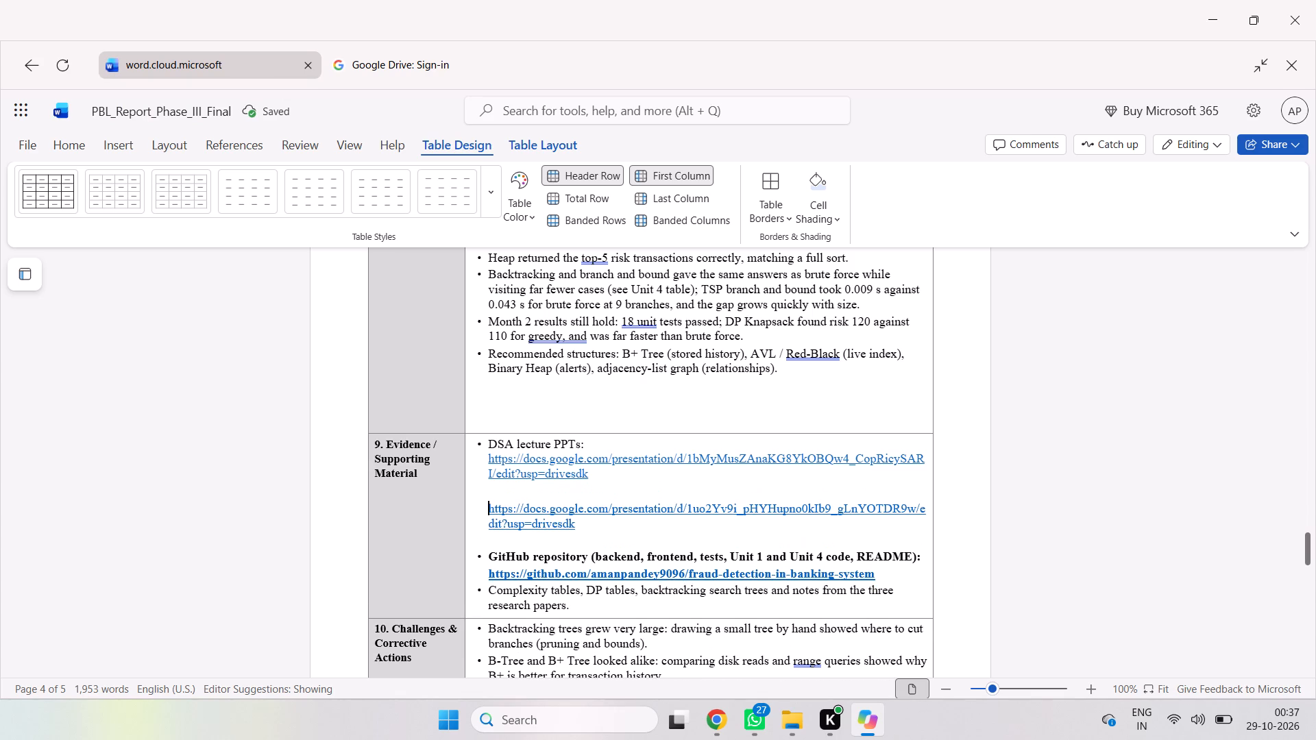
left_click(616, 538)
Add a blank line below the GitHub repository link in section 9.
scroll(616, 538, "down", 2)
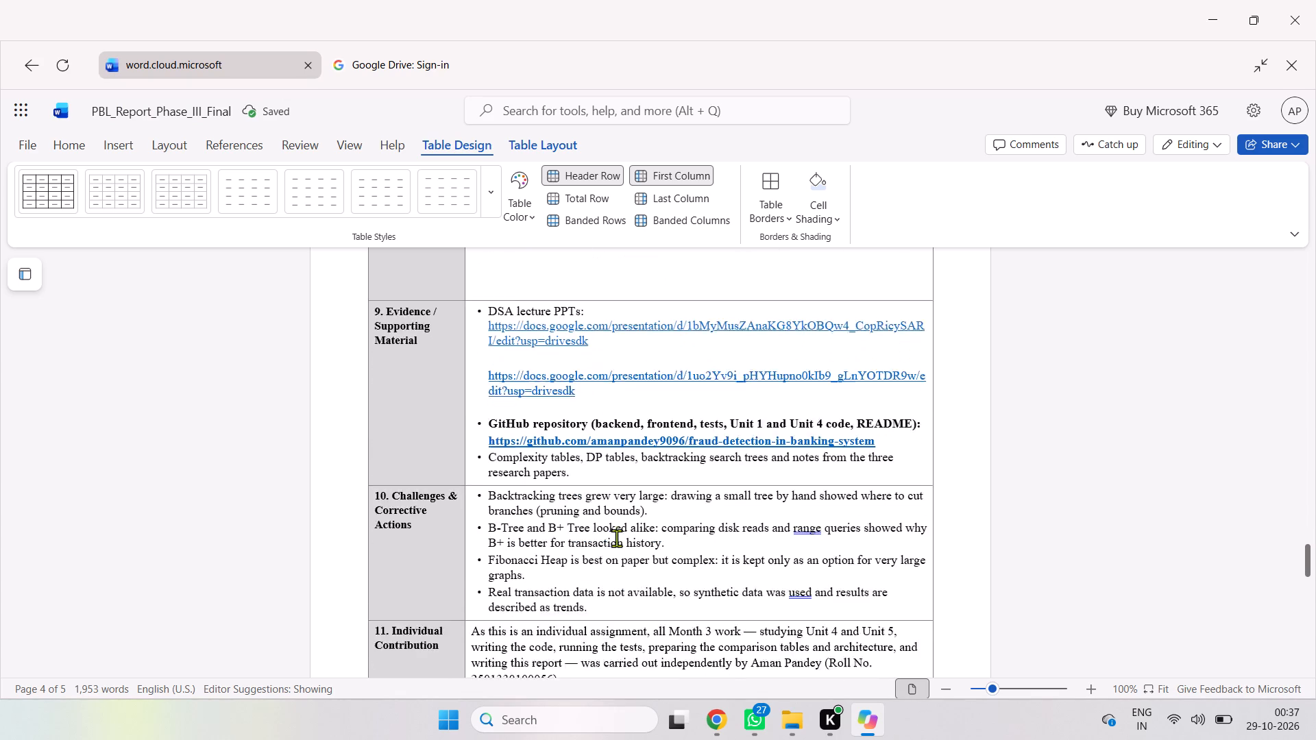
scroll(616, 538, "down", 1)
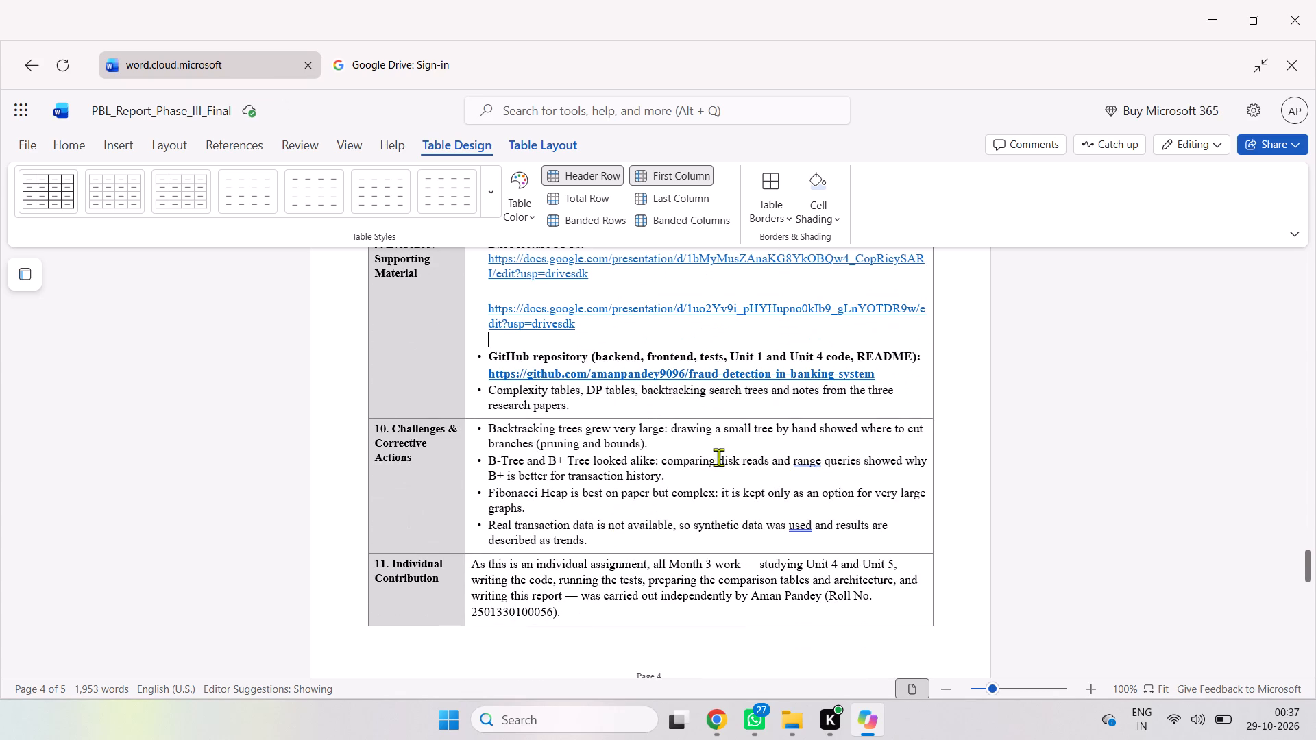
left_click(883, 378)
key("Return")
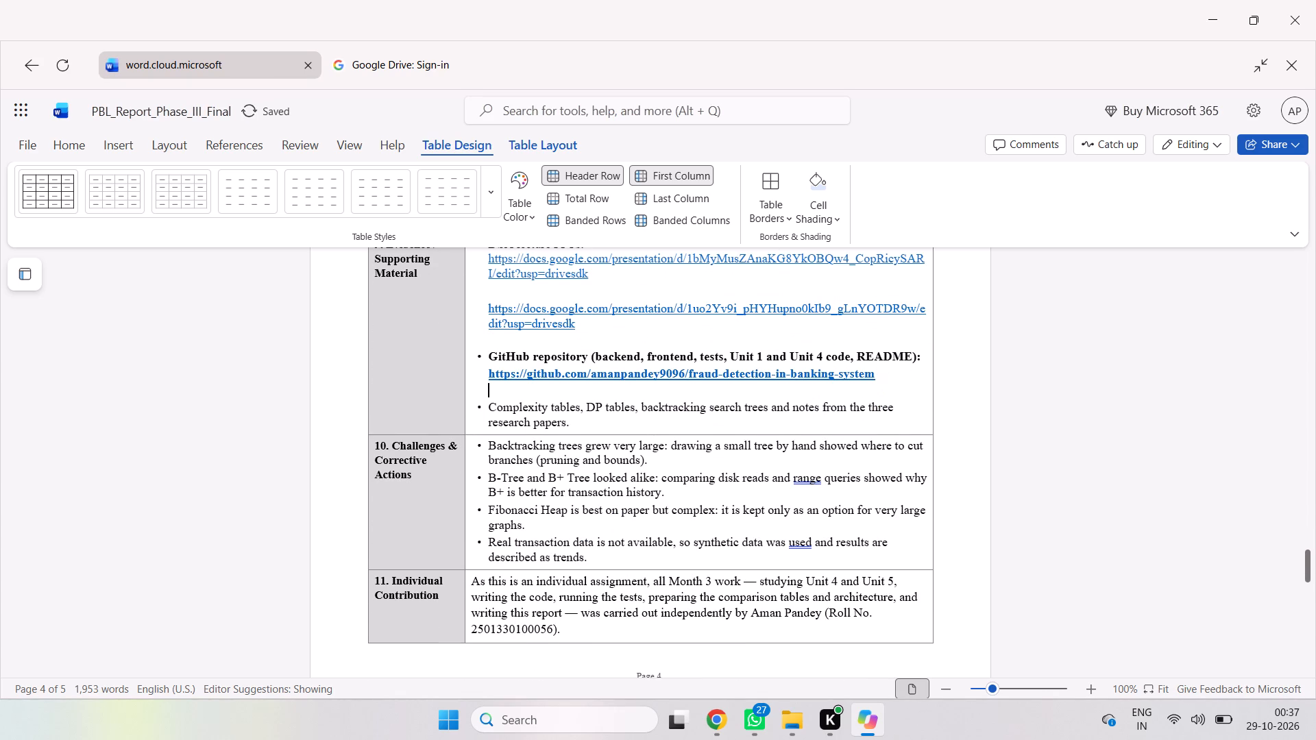
Review the spacing in section 9 and the remaining sections through the Faculty Evaluation row on the last page.
scroll(667, 463, "up", 3)
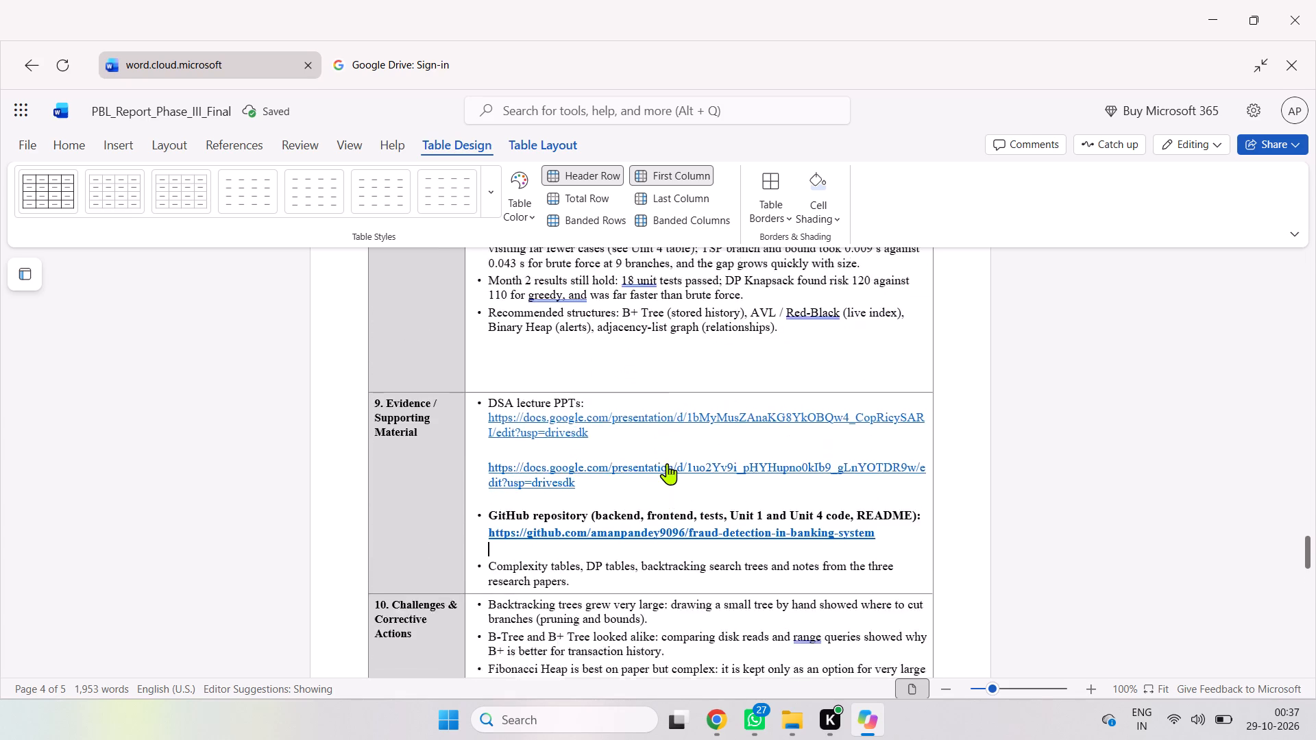
scroll(667, 463, "up", 2)
scroll(667, 463, "down", 3)
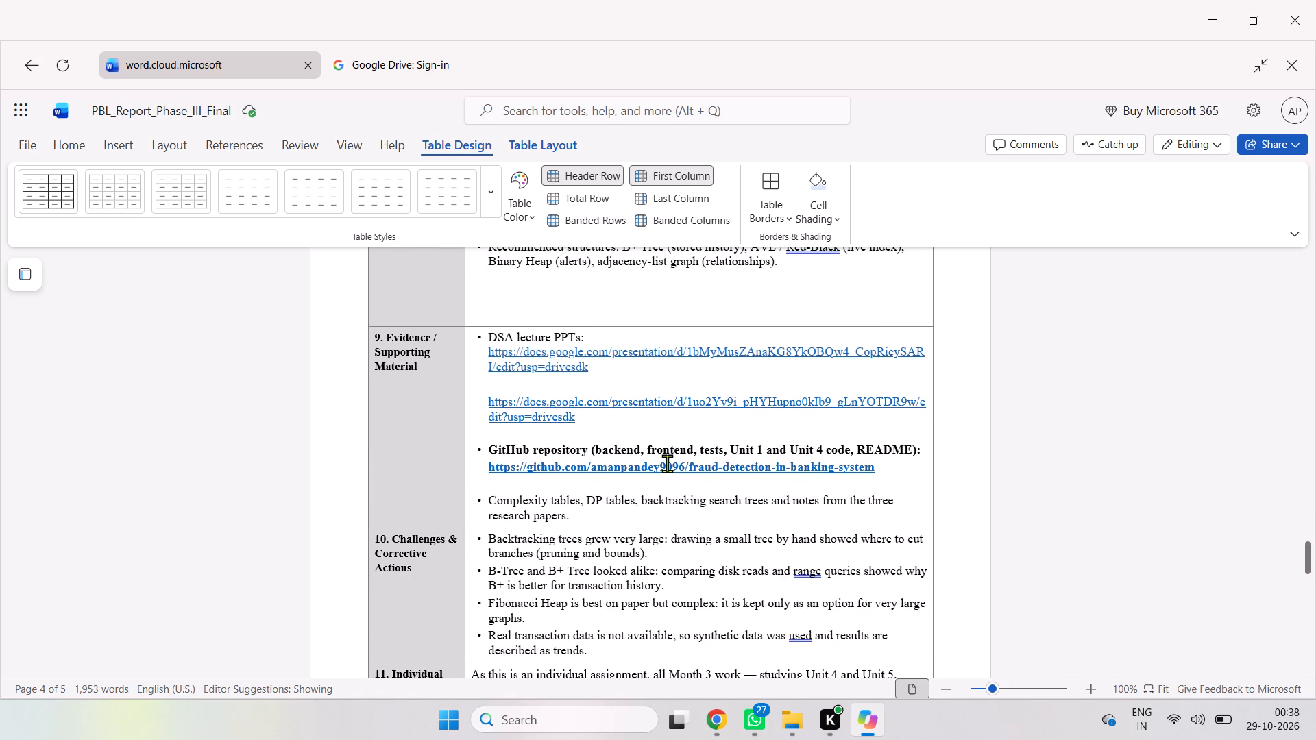
scroll(690, 558, "down", 5)
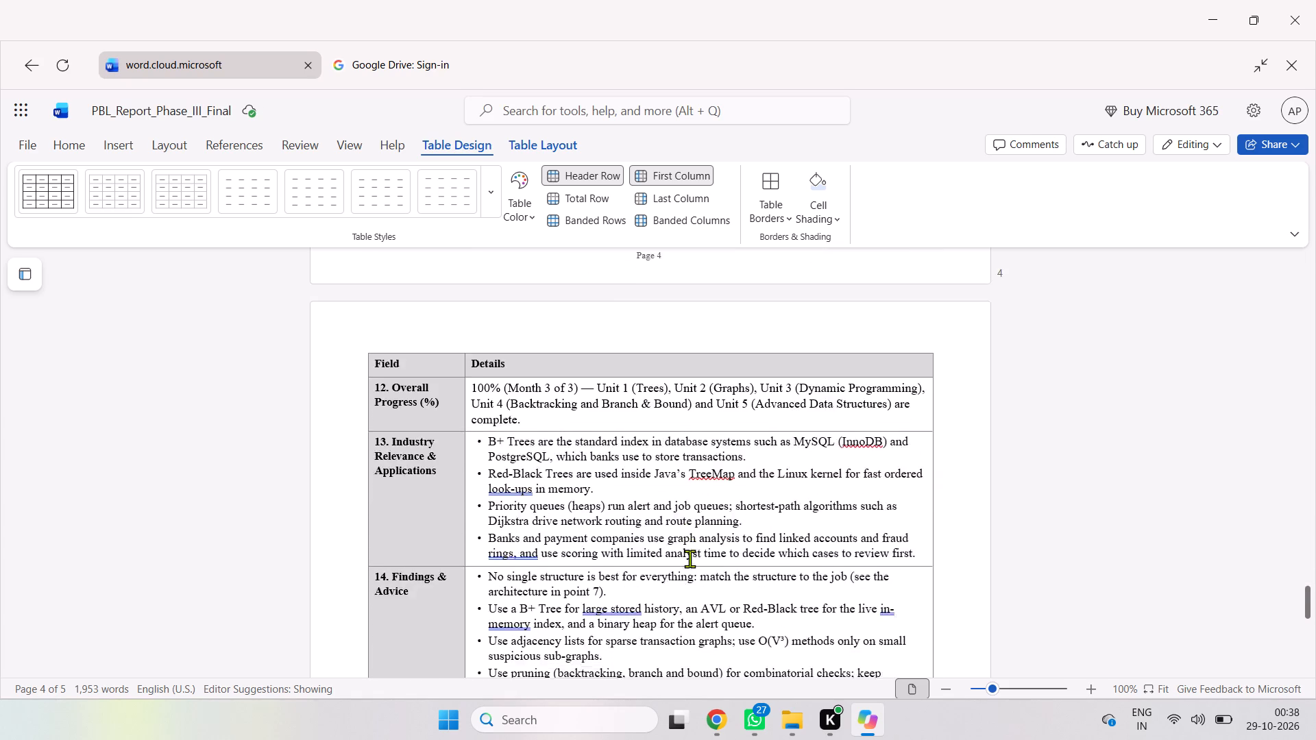
scroll(690, 558, "down", 7)
scroll(690, 558, "up", 17)
scroll(690, 558, "down", 9)
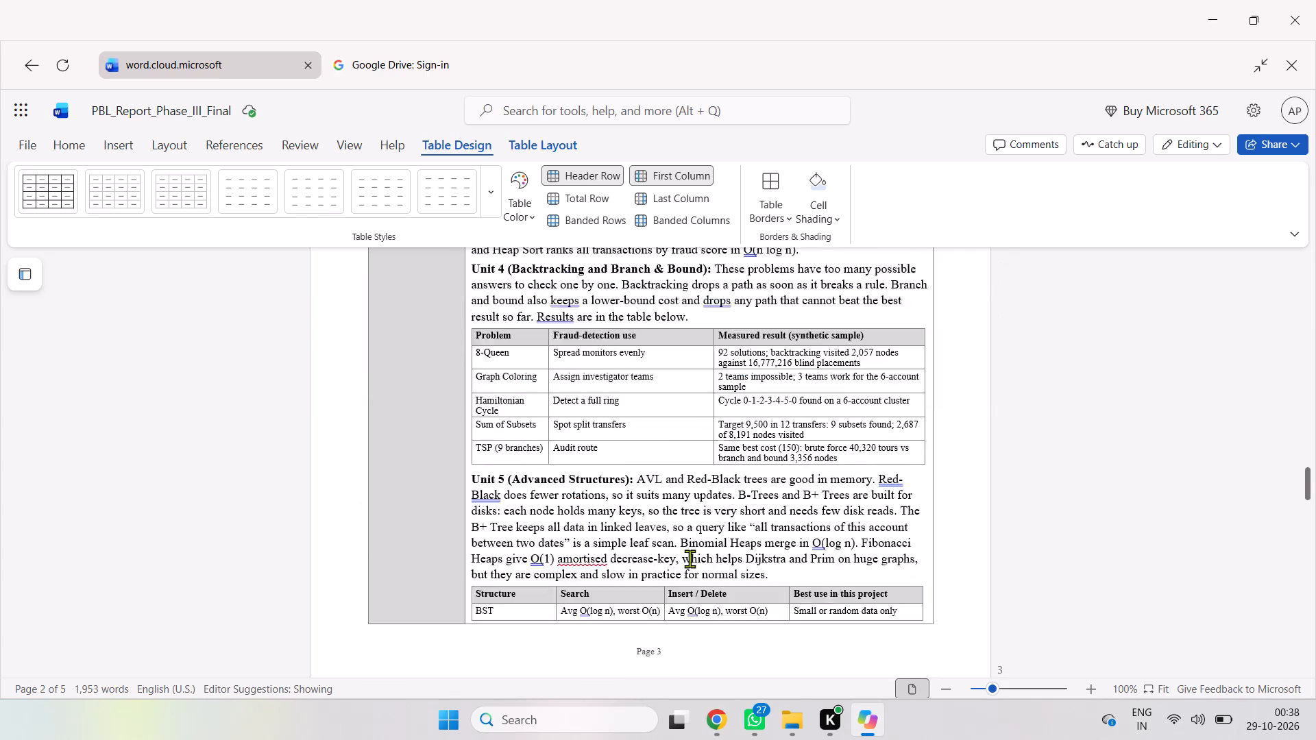
scroll(690, 558, "down", 9)
scroll(690, 558, "up", 6)
scroll(690, 558, "down", 1)
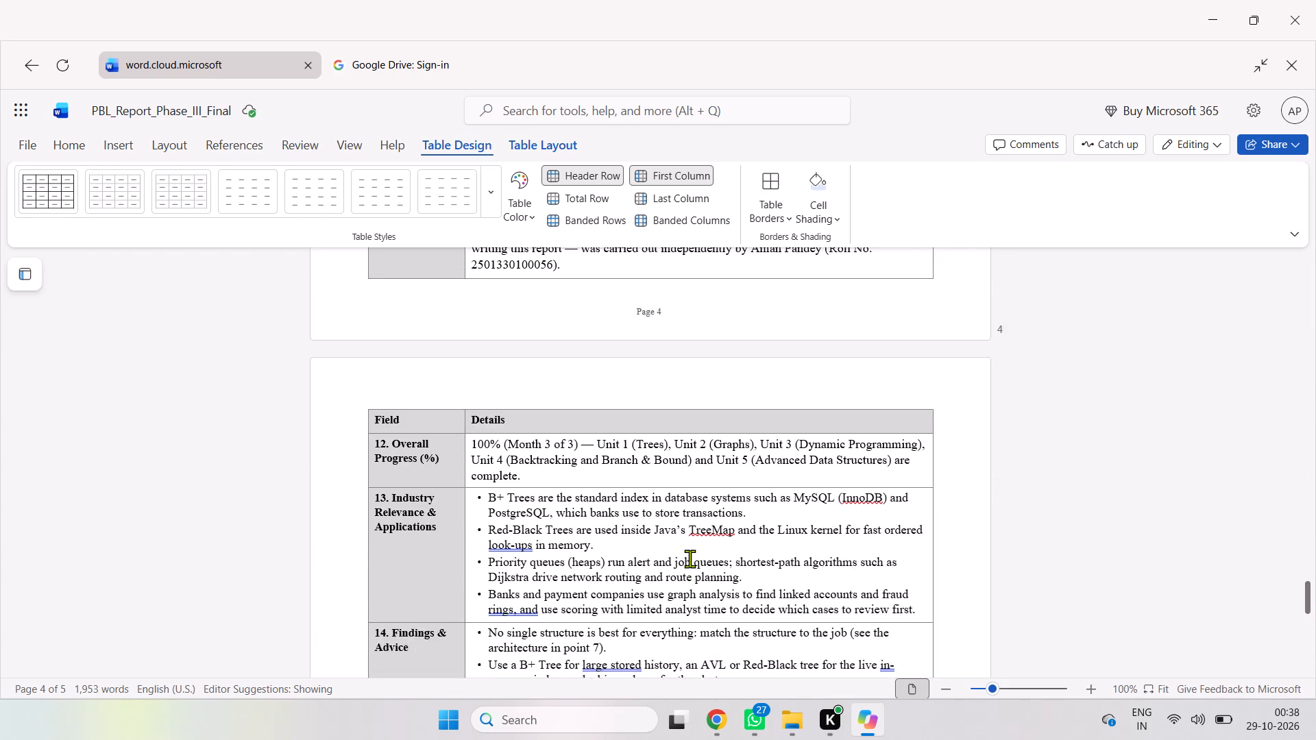
scroll(690, 558, "down", 1)
scroll(690, 558, "up", 2)
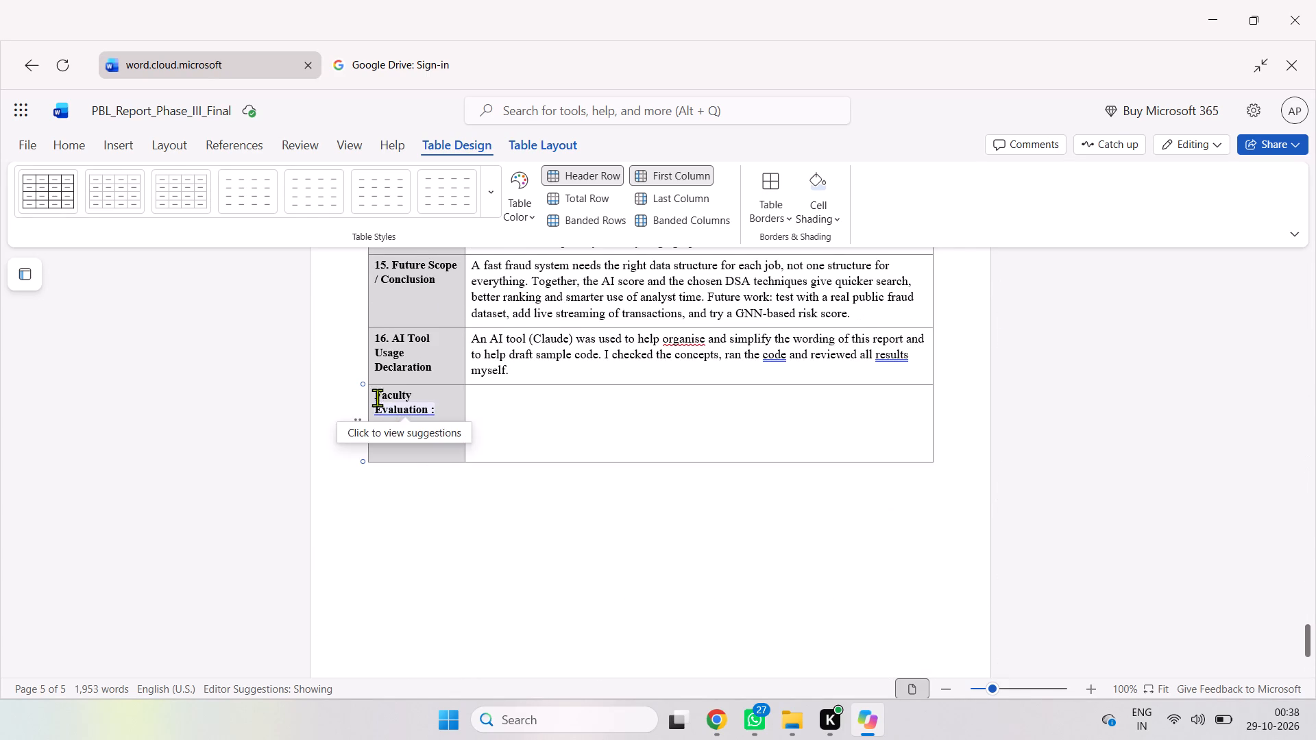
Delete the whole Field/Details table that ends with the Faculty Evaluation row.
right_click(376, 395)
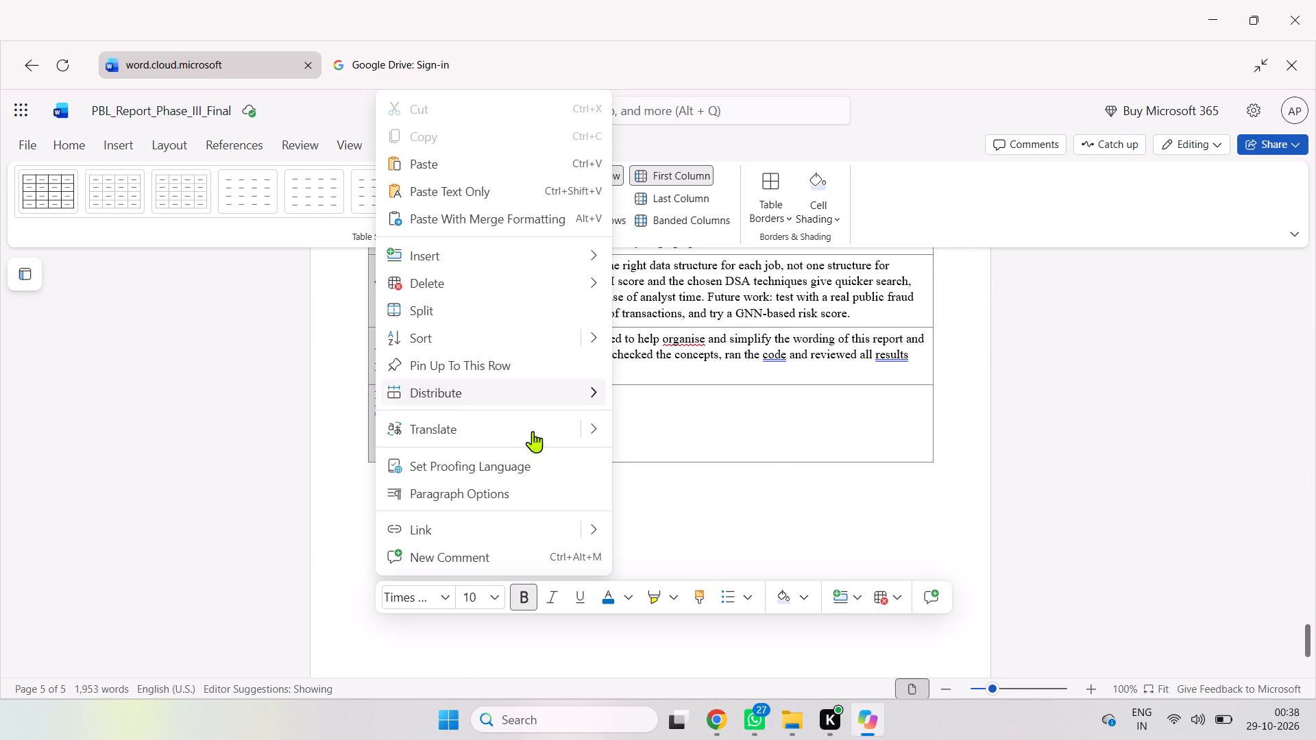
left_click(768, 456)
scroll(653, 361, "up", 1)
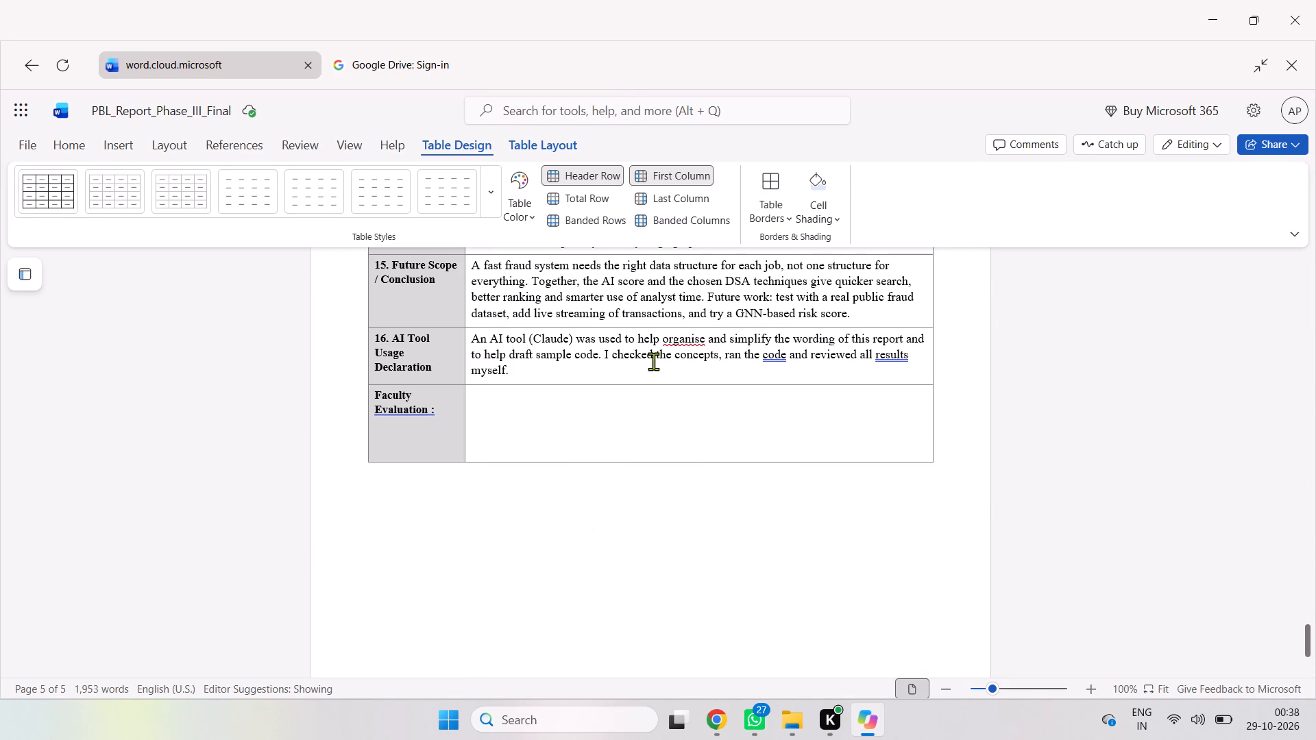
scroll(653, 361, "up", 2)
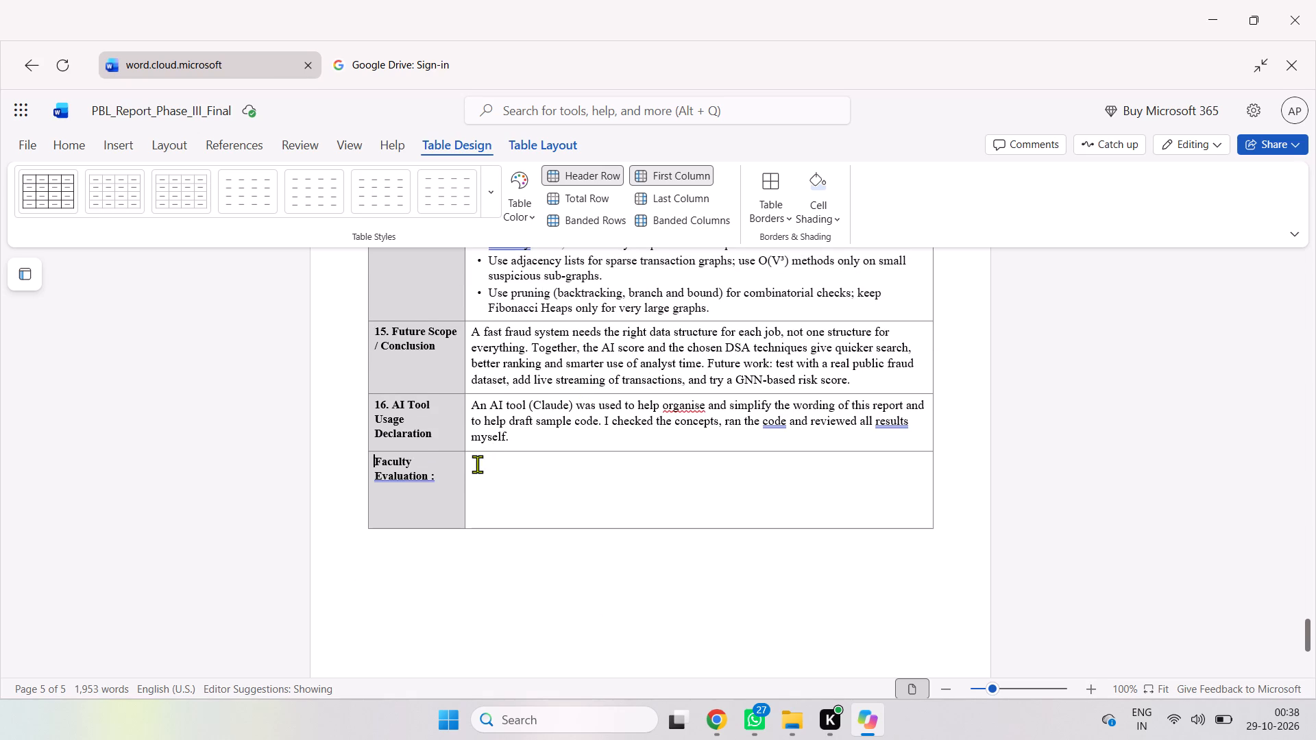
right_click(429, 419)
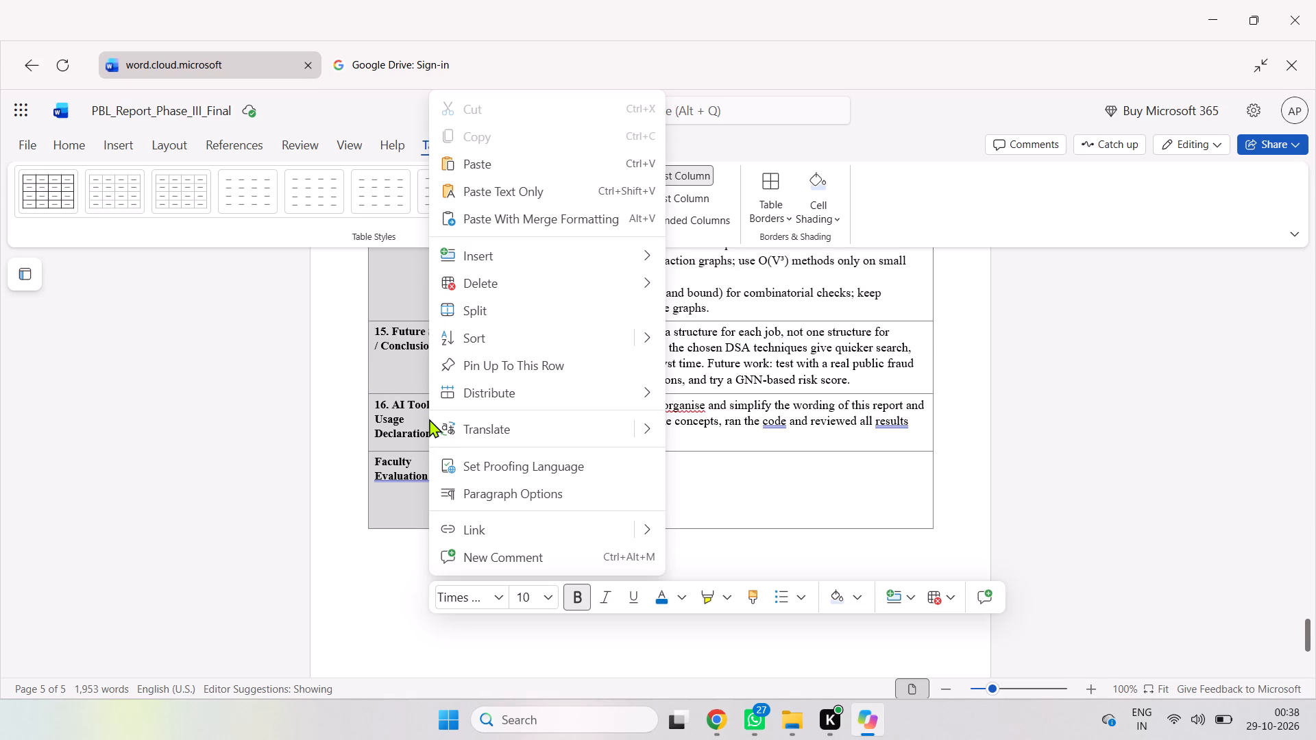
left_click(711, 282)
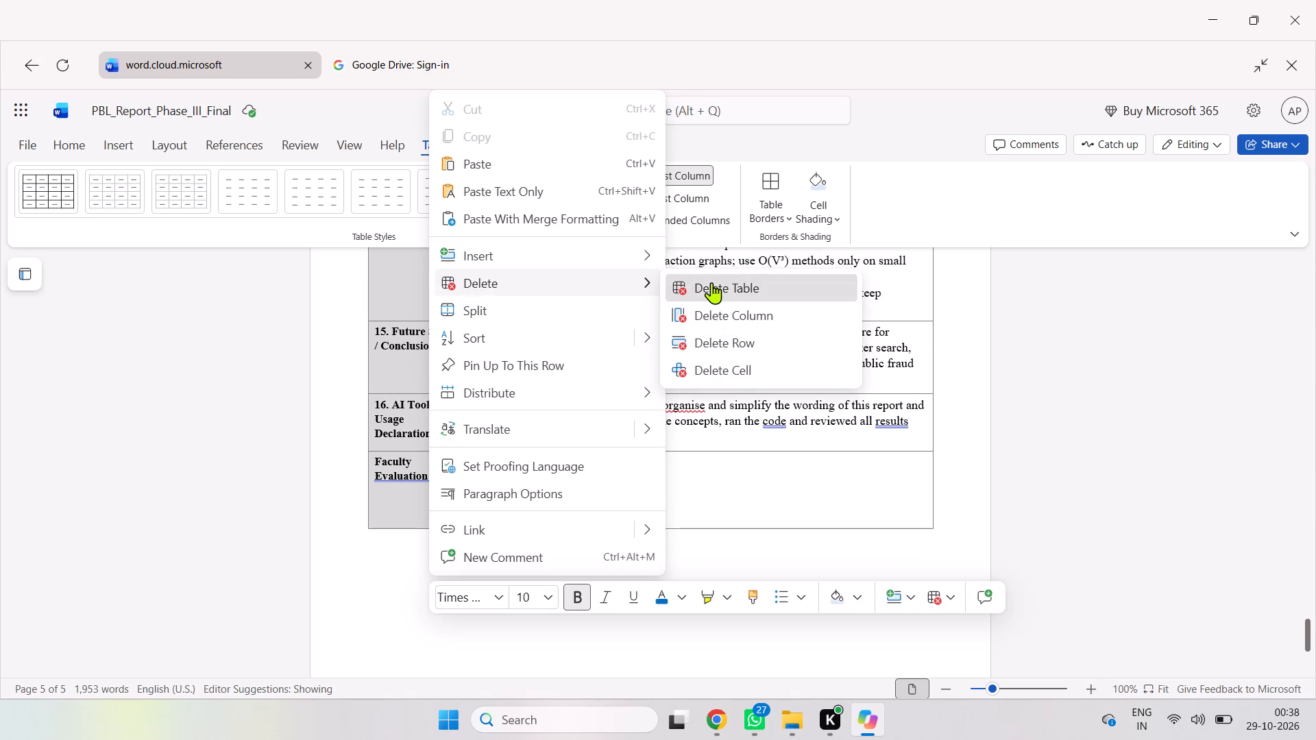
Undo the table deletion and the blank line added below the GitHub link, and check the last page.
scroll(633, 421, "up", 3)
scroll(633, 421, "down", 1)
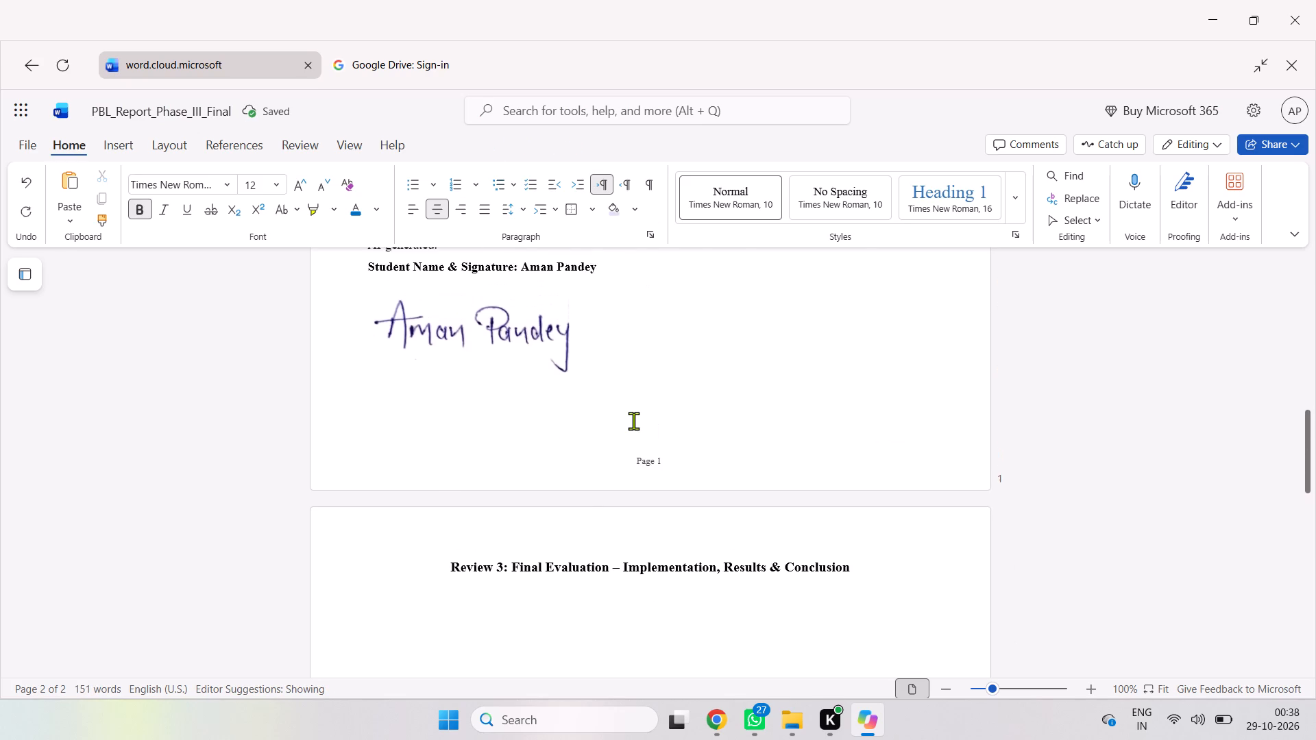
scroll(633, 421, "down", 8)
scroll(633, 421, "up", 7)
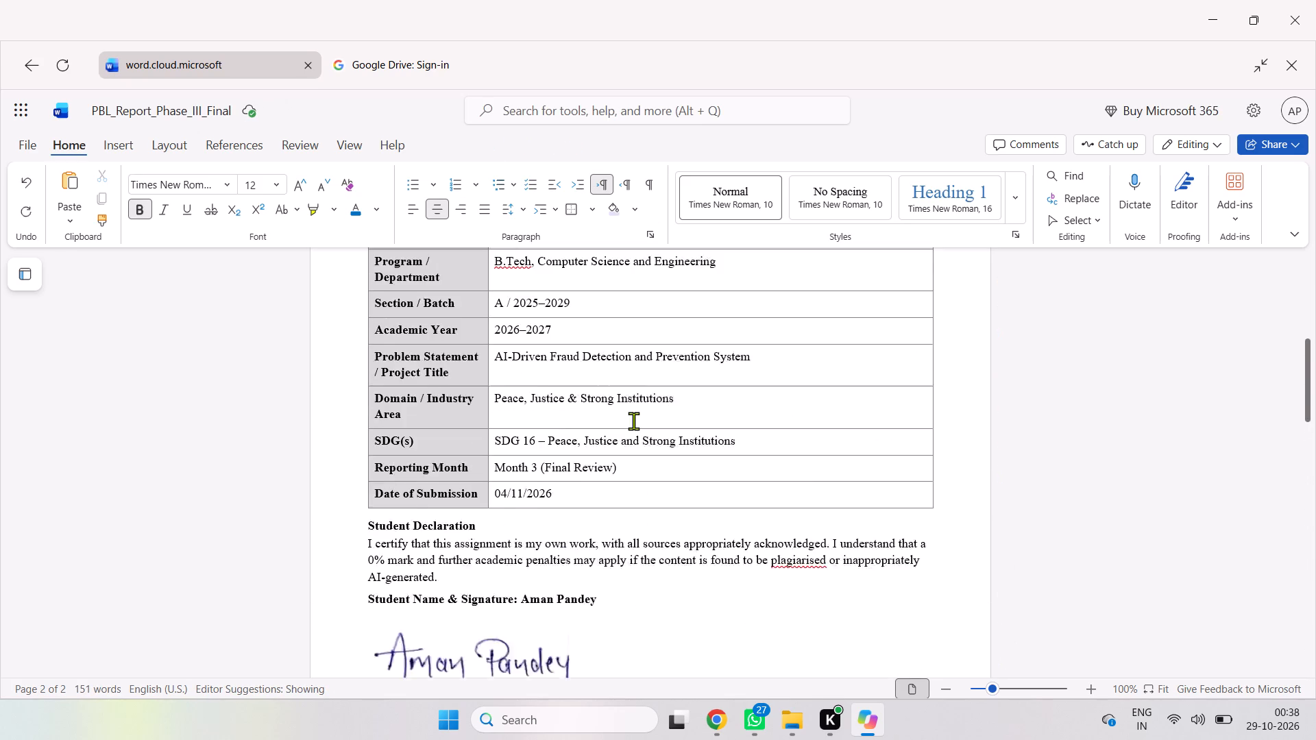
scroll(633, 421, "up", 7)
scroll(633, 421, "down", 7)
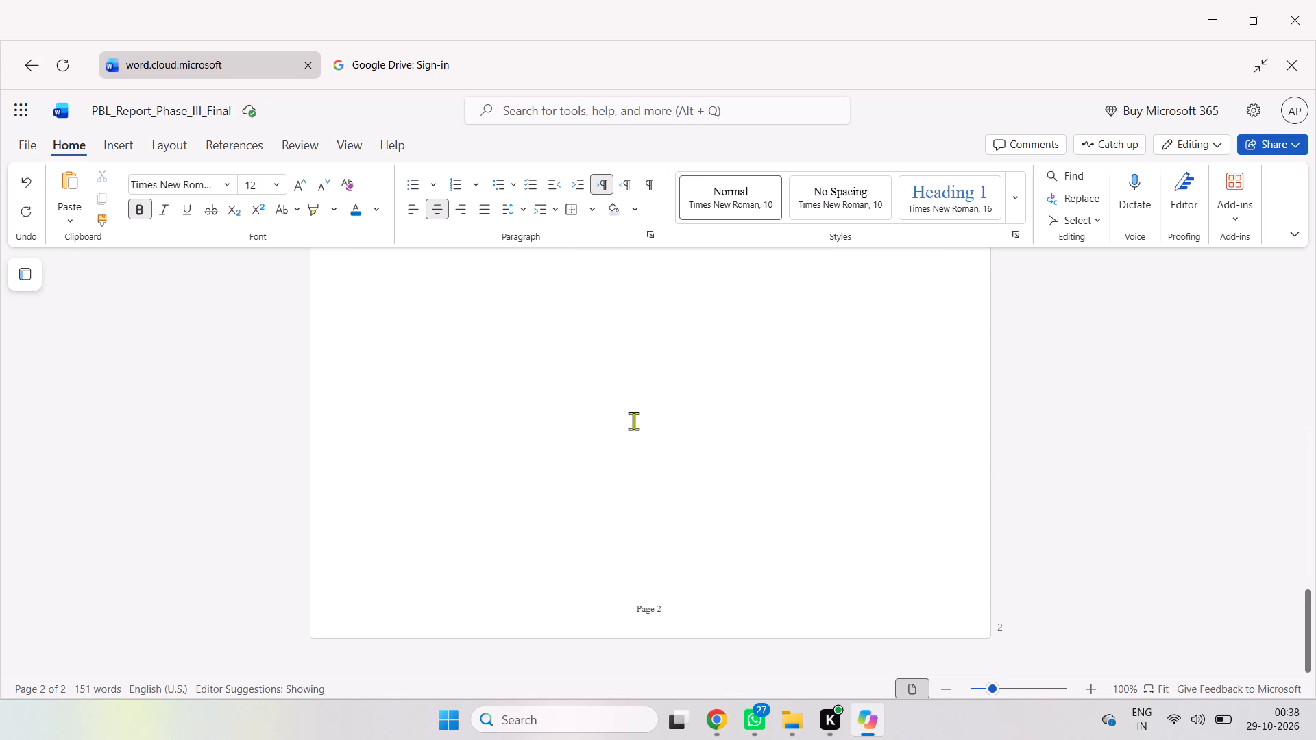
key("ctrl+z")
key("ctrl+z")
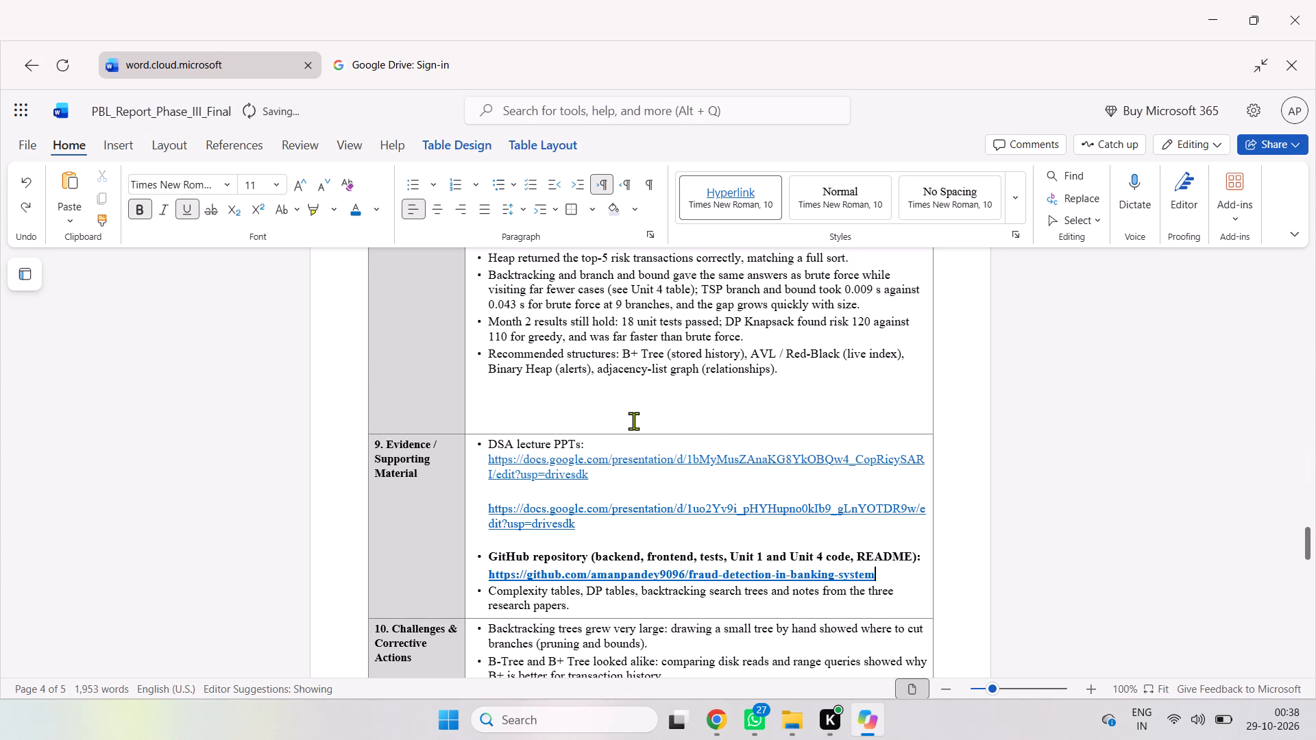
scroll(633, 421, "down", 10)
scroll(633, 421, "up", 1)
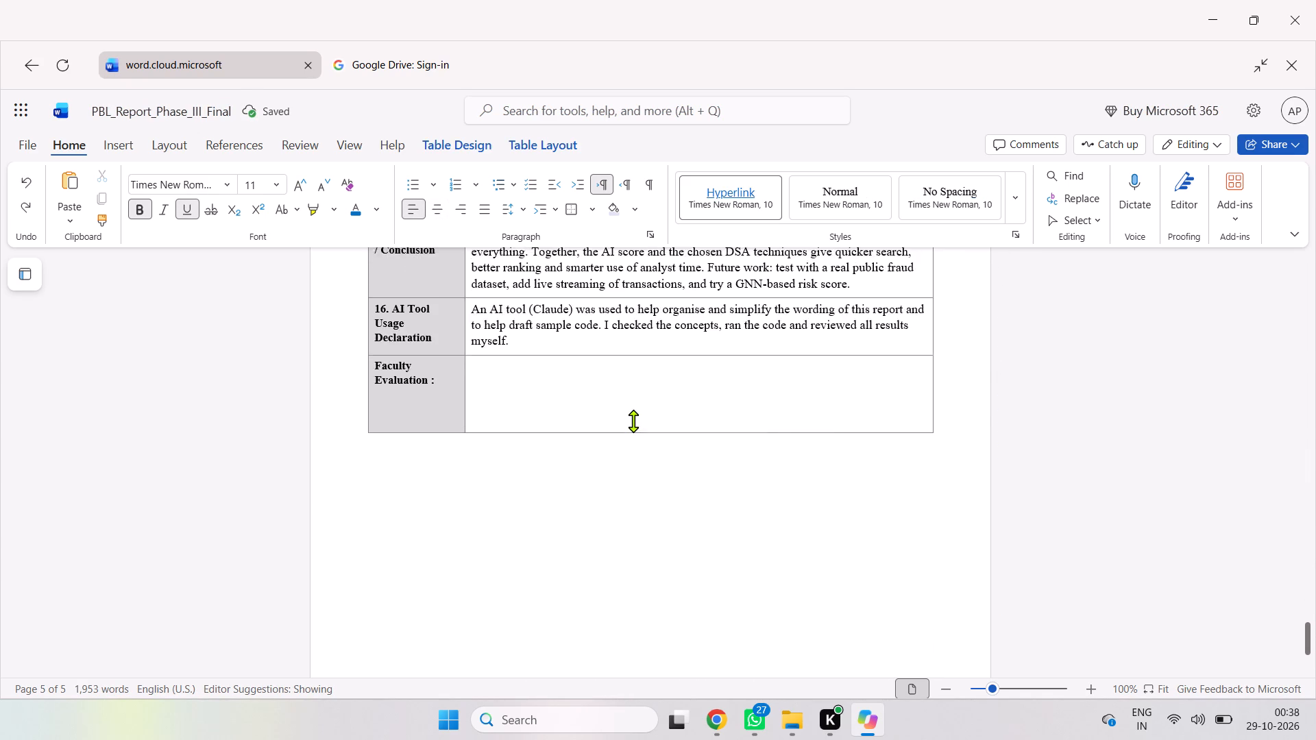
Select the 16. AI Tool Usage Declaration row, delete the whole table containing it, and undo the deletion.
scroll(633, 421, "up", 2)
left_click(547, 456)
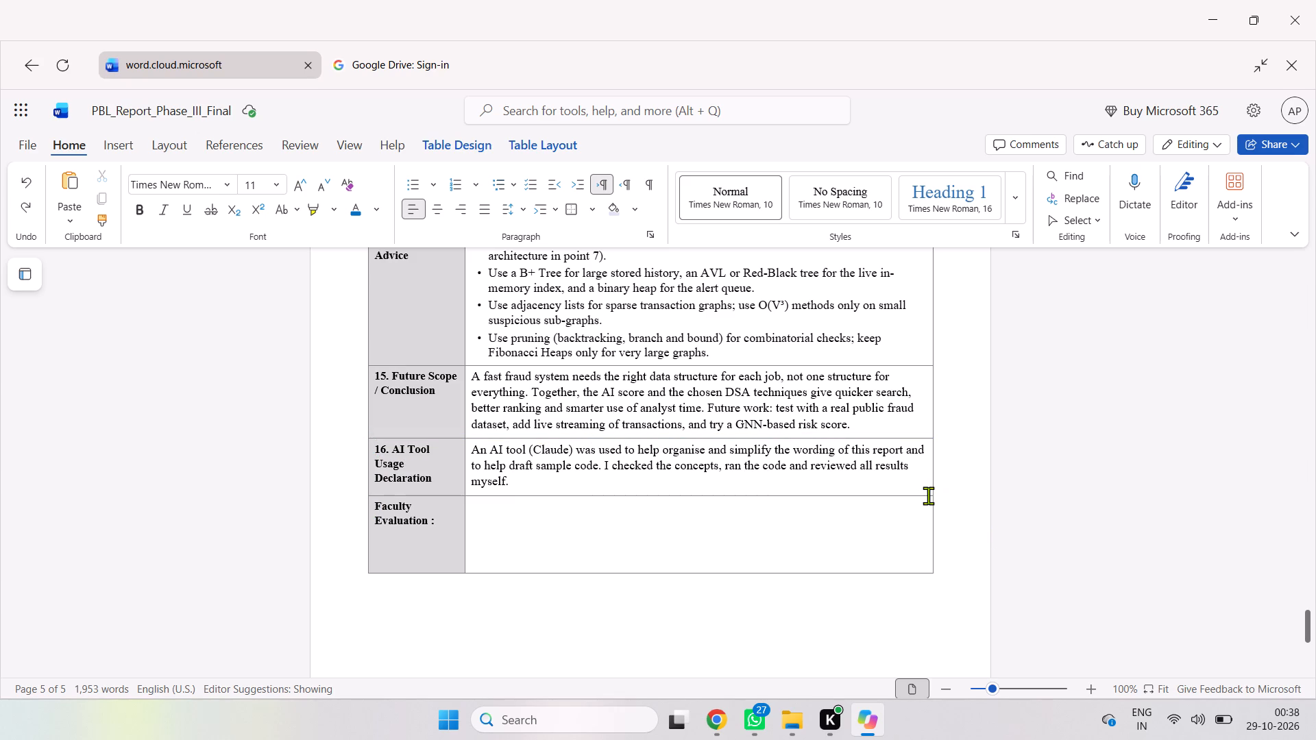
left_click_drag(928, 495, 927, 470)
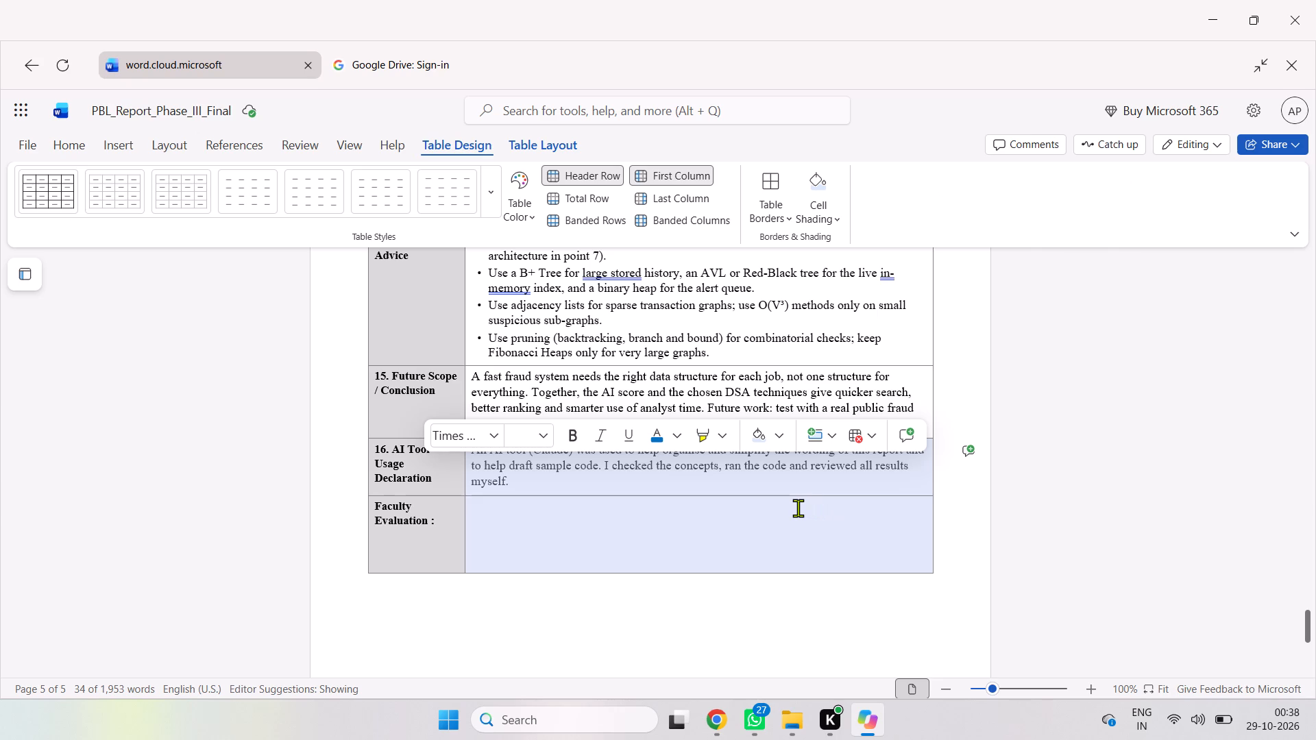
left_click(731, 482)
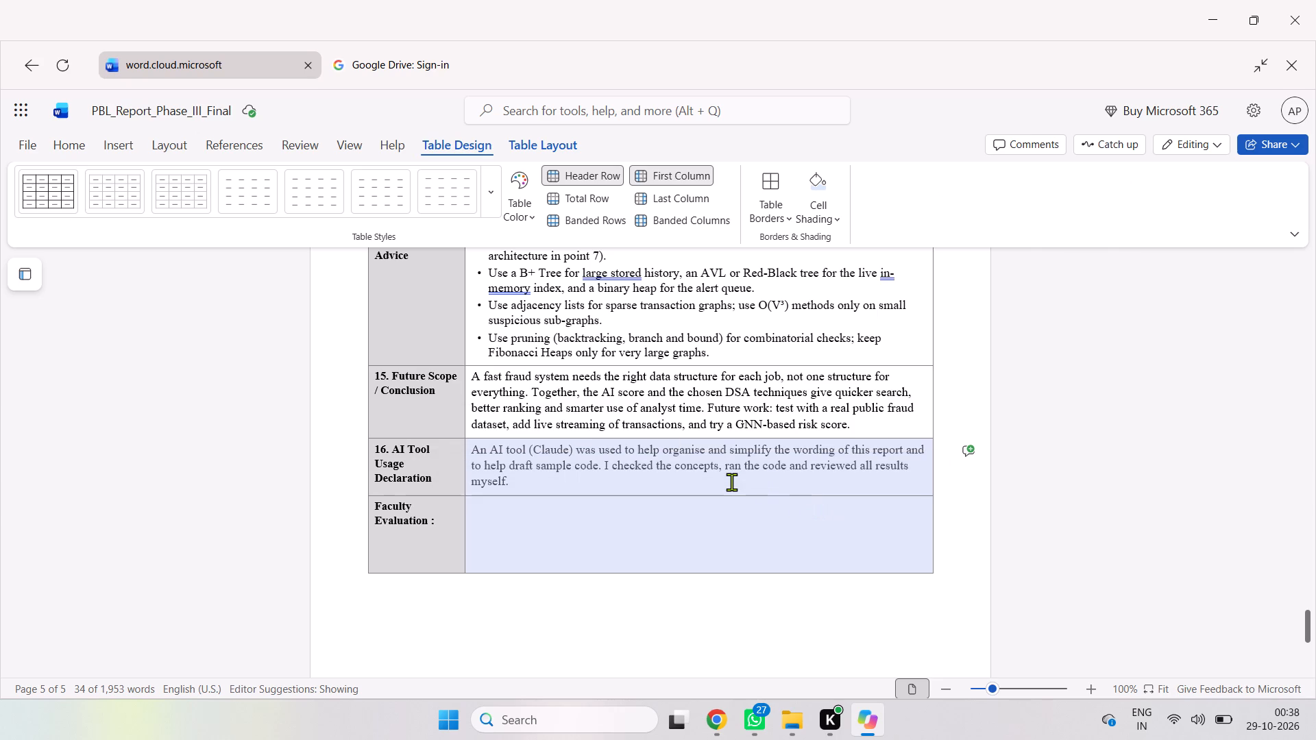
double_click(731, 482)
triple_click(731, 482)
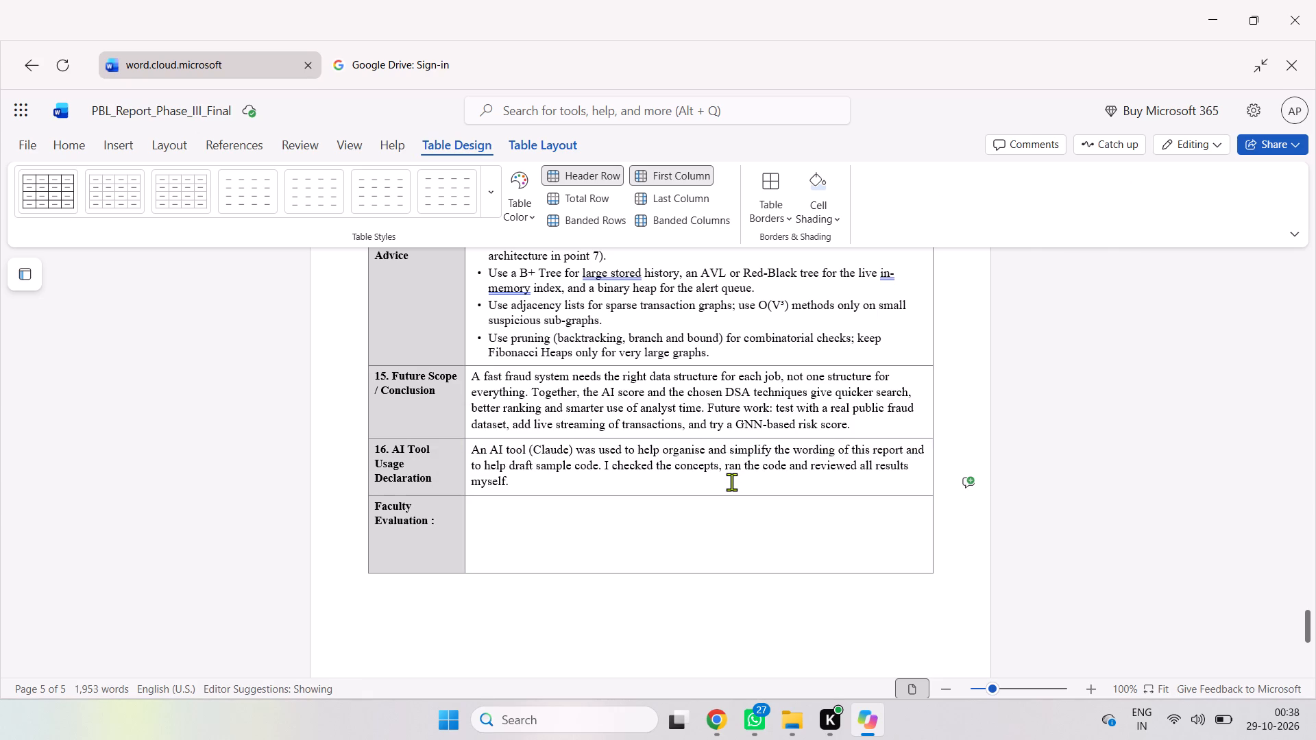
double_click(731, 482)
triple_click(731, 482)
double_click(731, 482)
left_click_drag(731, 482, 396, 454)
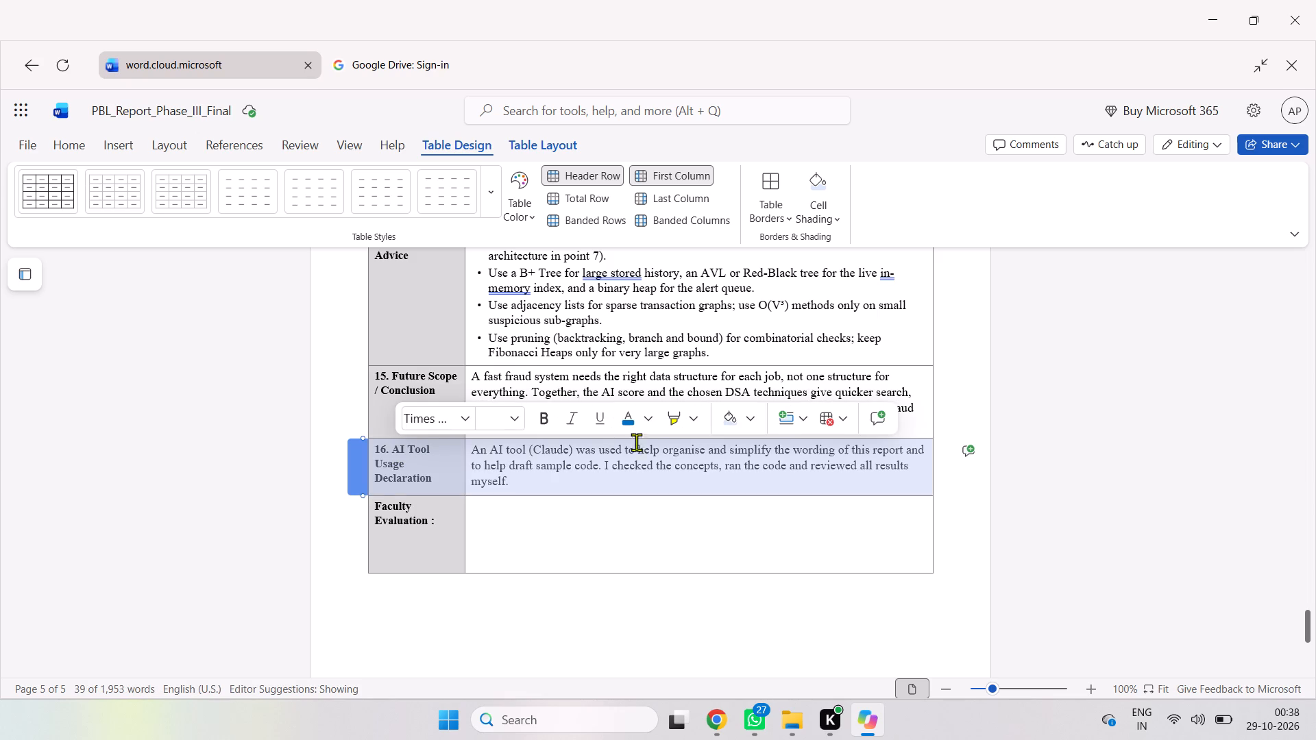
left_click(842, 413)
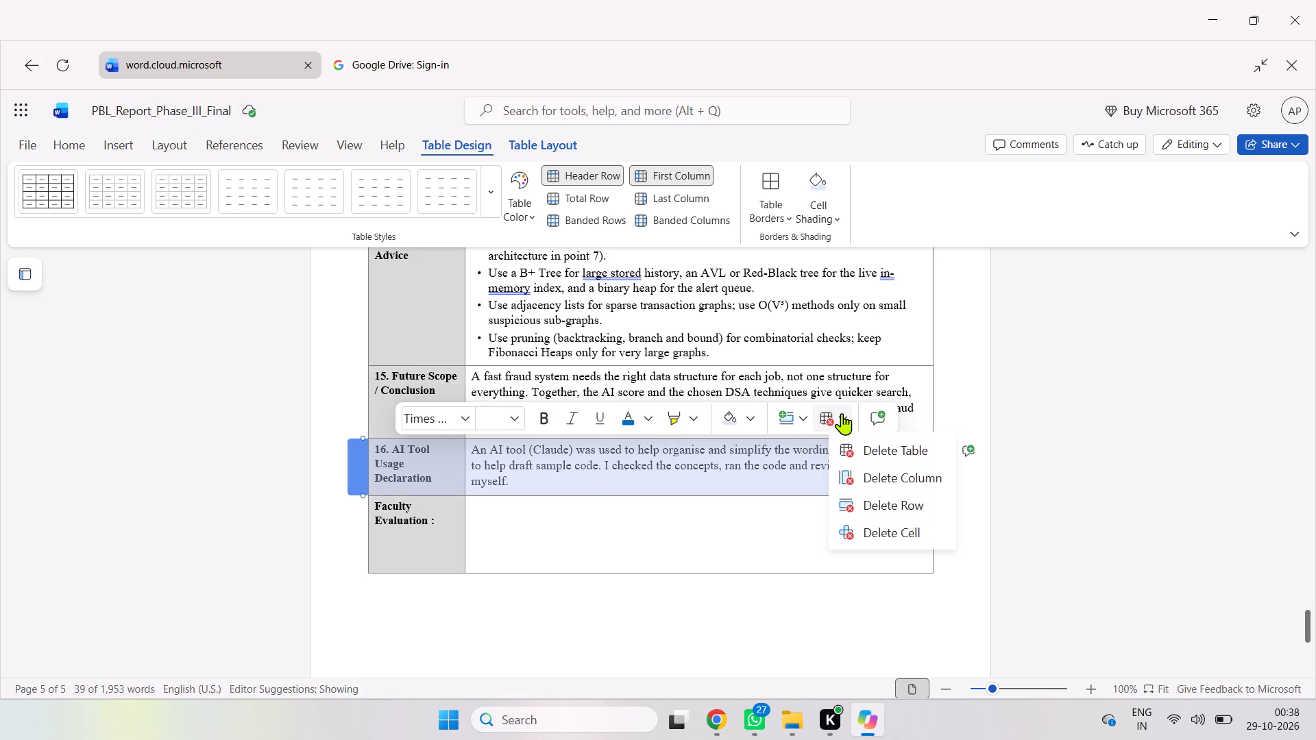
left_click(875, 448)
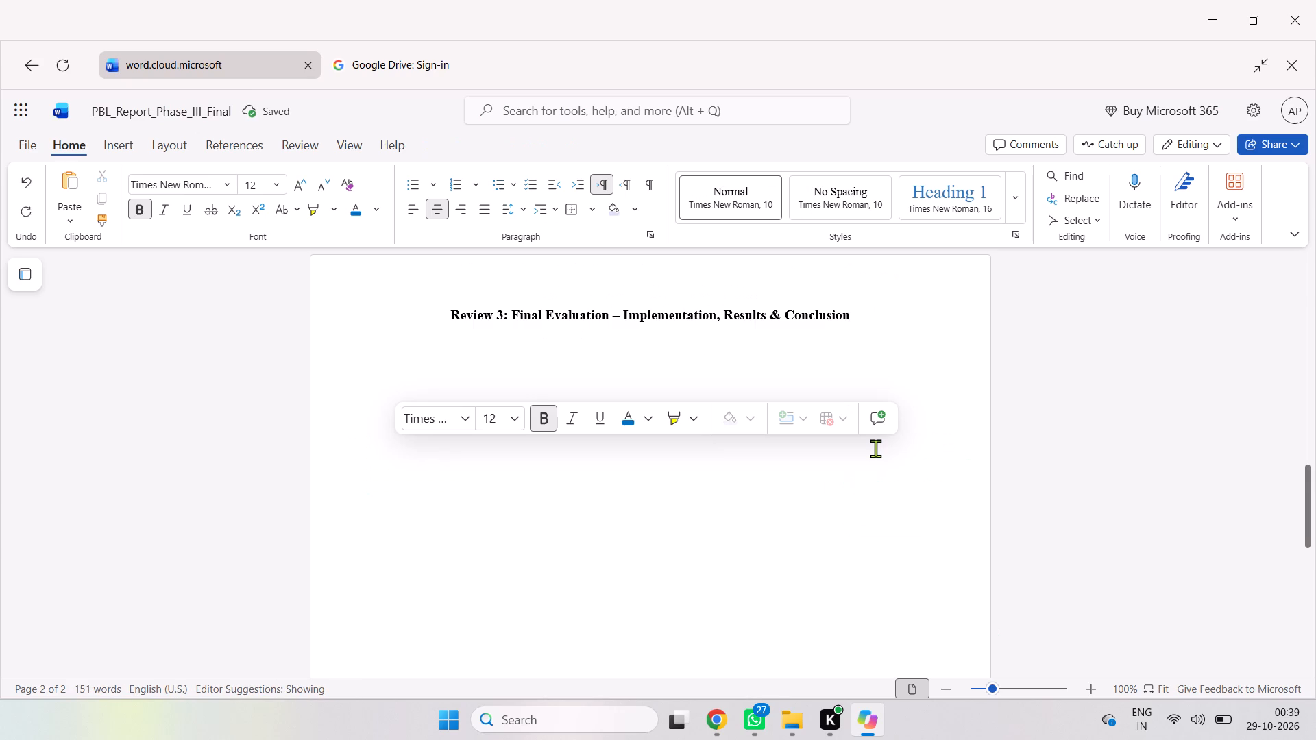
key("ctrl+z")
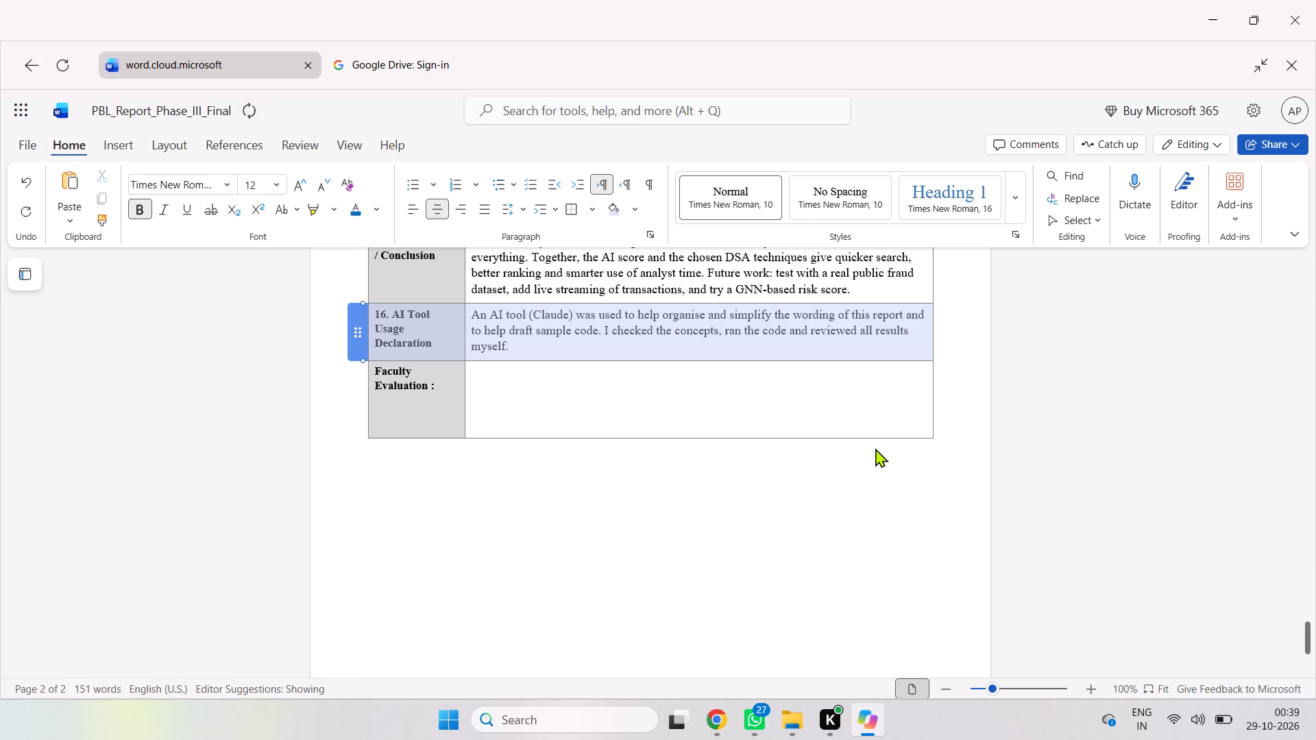
Clear the heading and the declaration text from both cells of the 16. AI Tool Usage Declaration row.
left_click(358, 334)
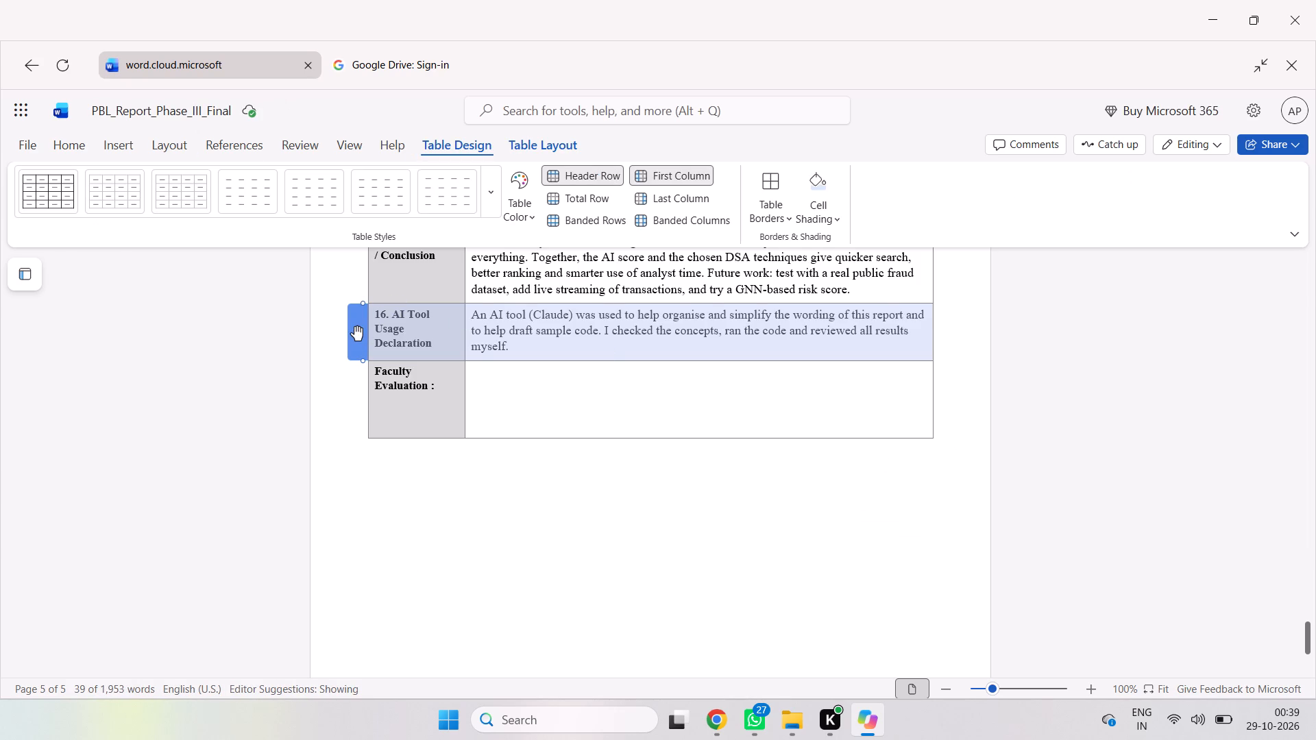
left_click(411, 345)
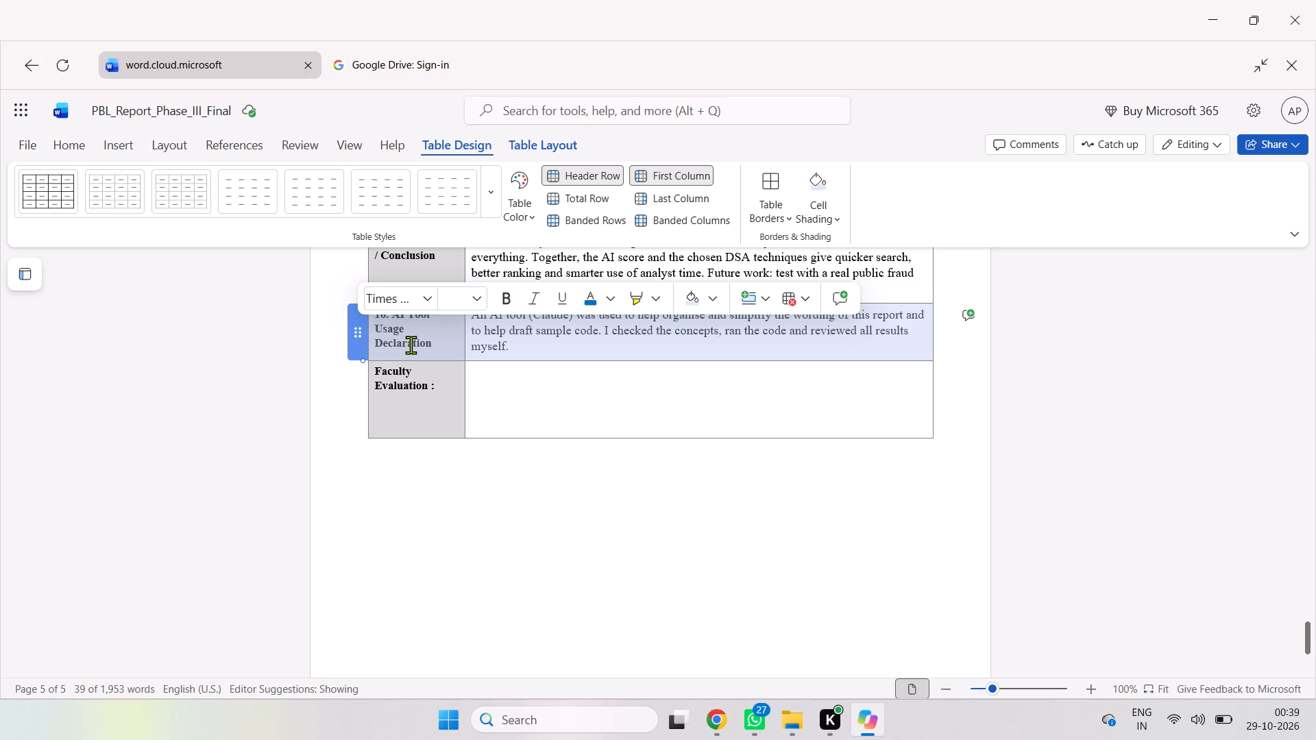
left_click_drag(373, 315, 444, 350)
key("BackSpace")
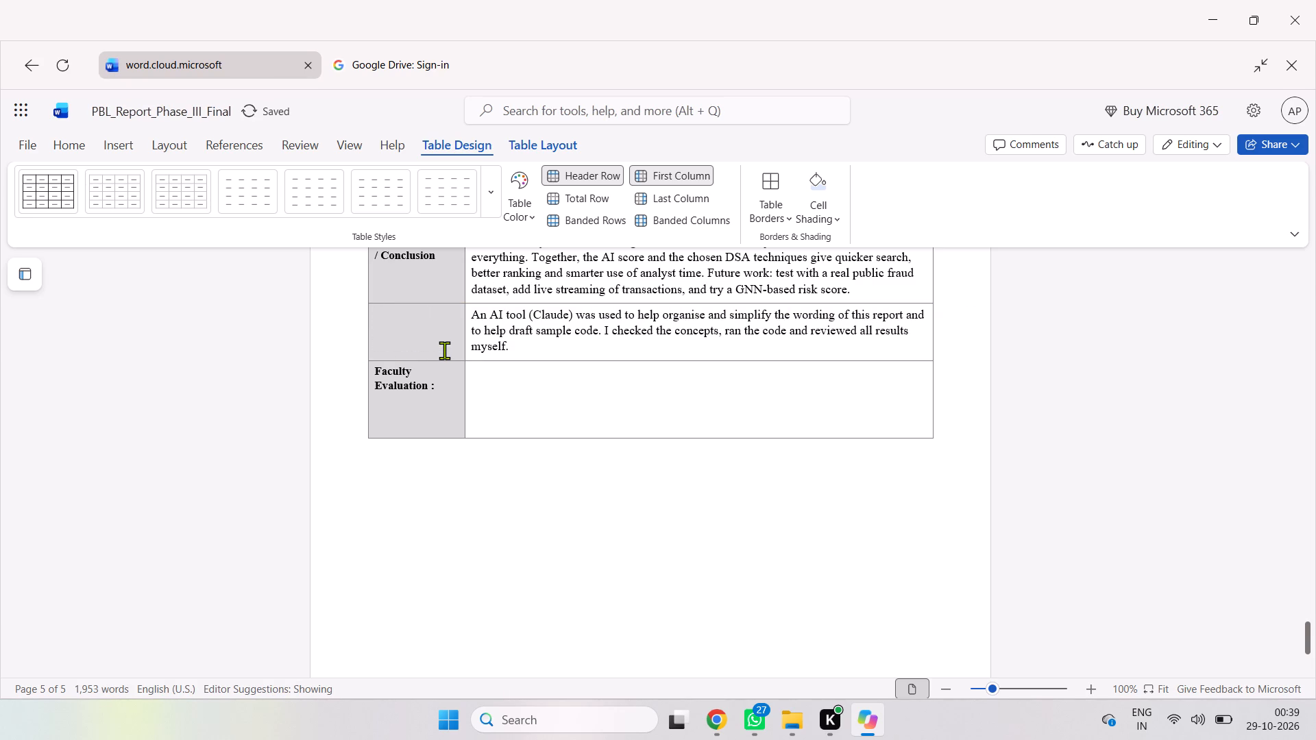
left_click_drag(472, 314, 517, 348)
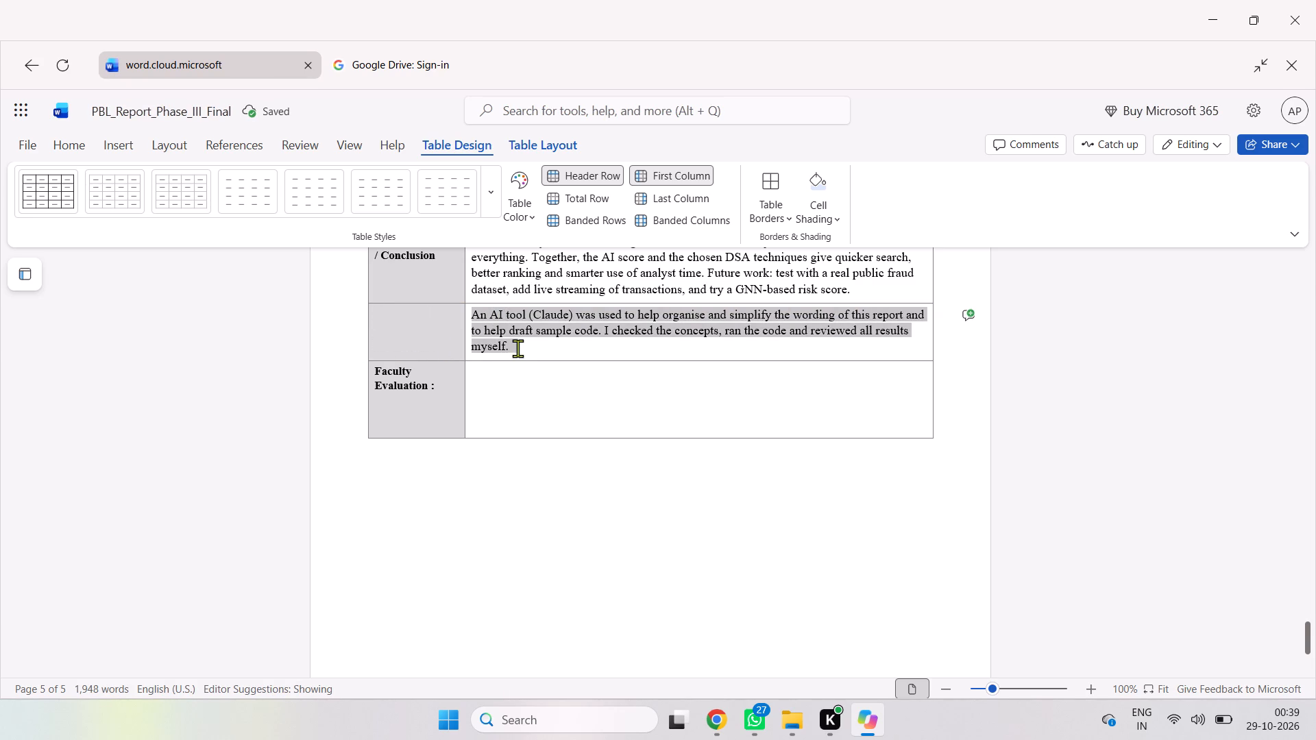
left_click_drag(517, 348, 522, 354)
key("BackSpace")
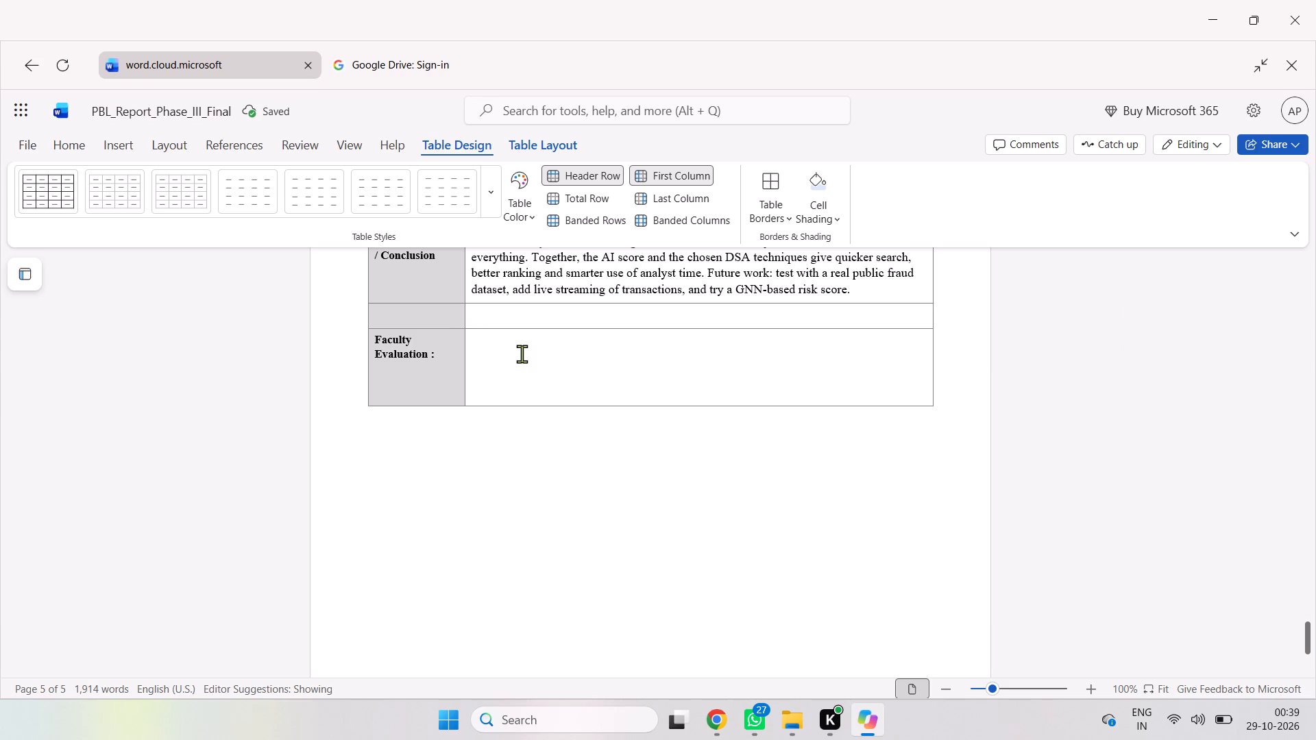
key("BackSpace")
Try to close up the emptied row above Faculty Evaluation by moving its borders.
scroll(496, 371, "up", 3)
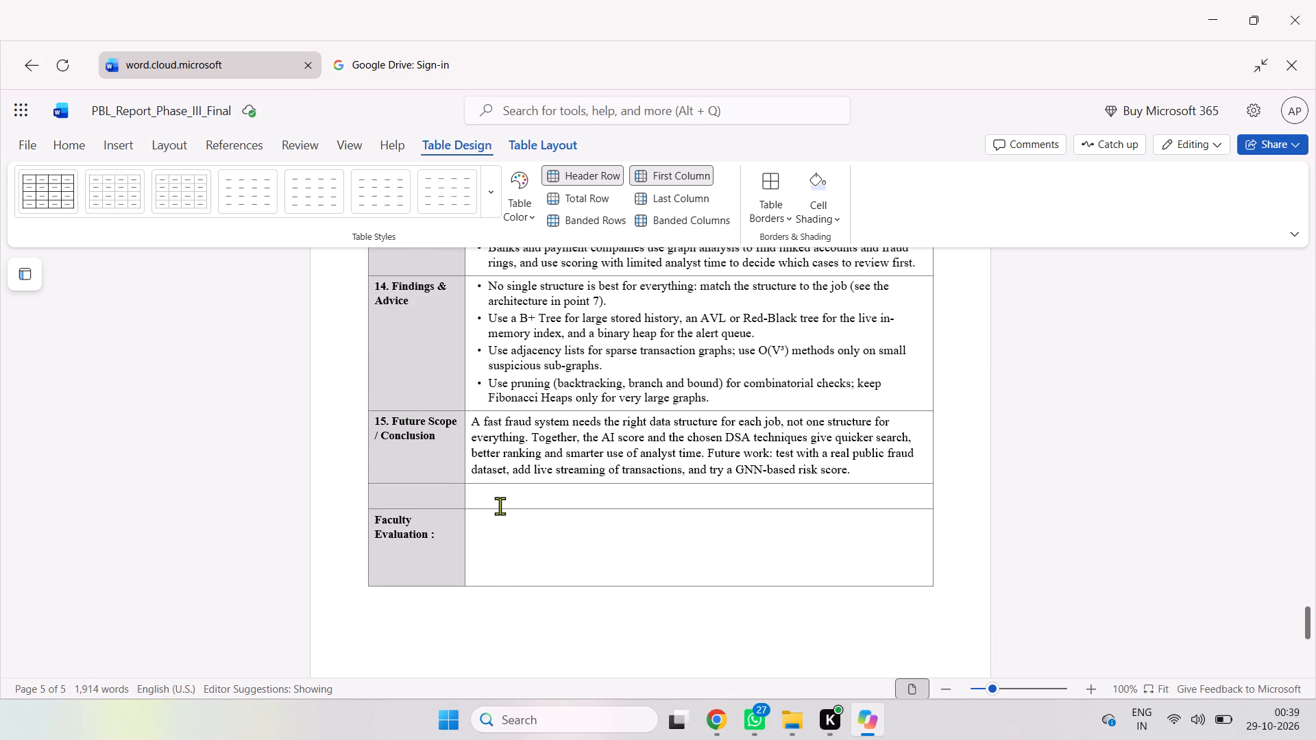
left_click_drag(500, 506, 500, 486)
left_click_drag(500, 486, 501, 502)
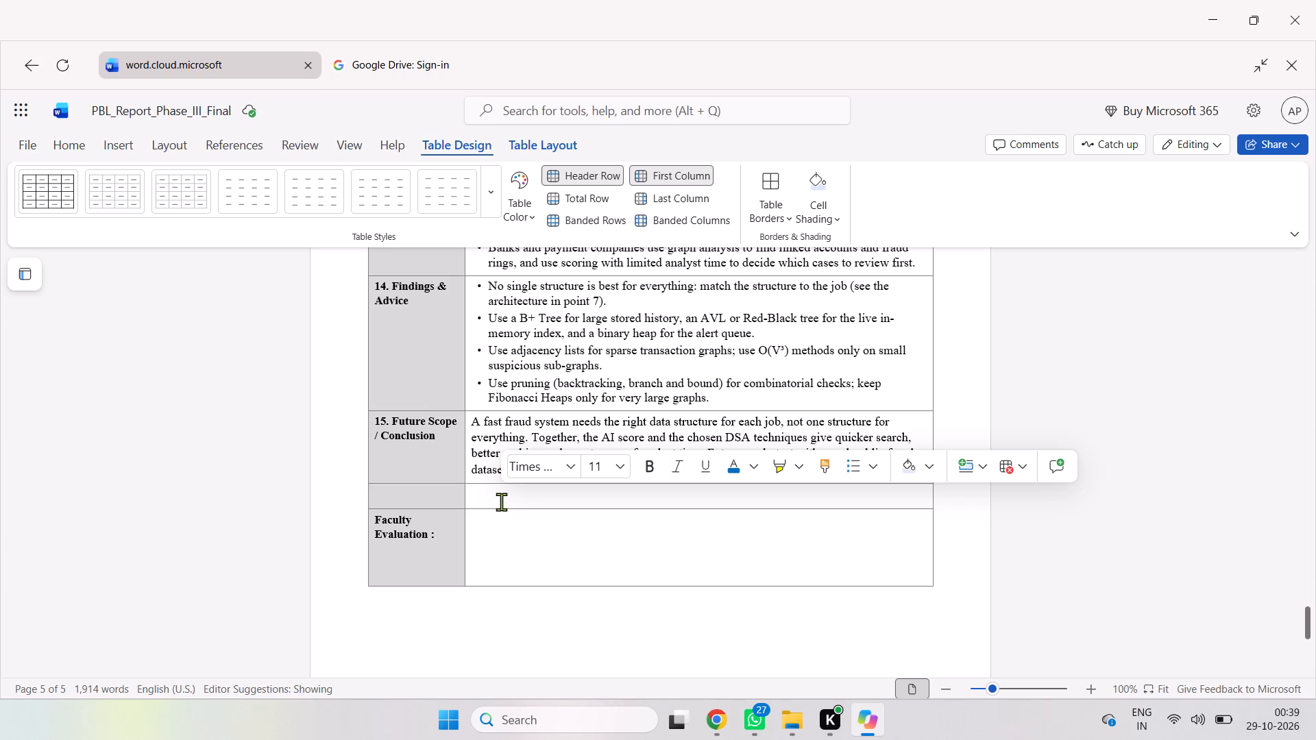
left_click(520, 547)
Review the document from the last page up to the cover page details and back to the section 3 paper links.
scroll(520, 547, "up", 2)
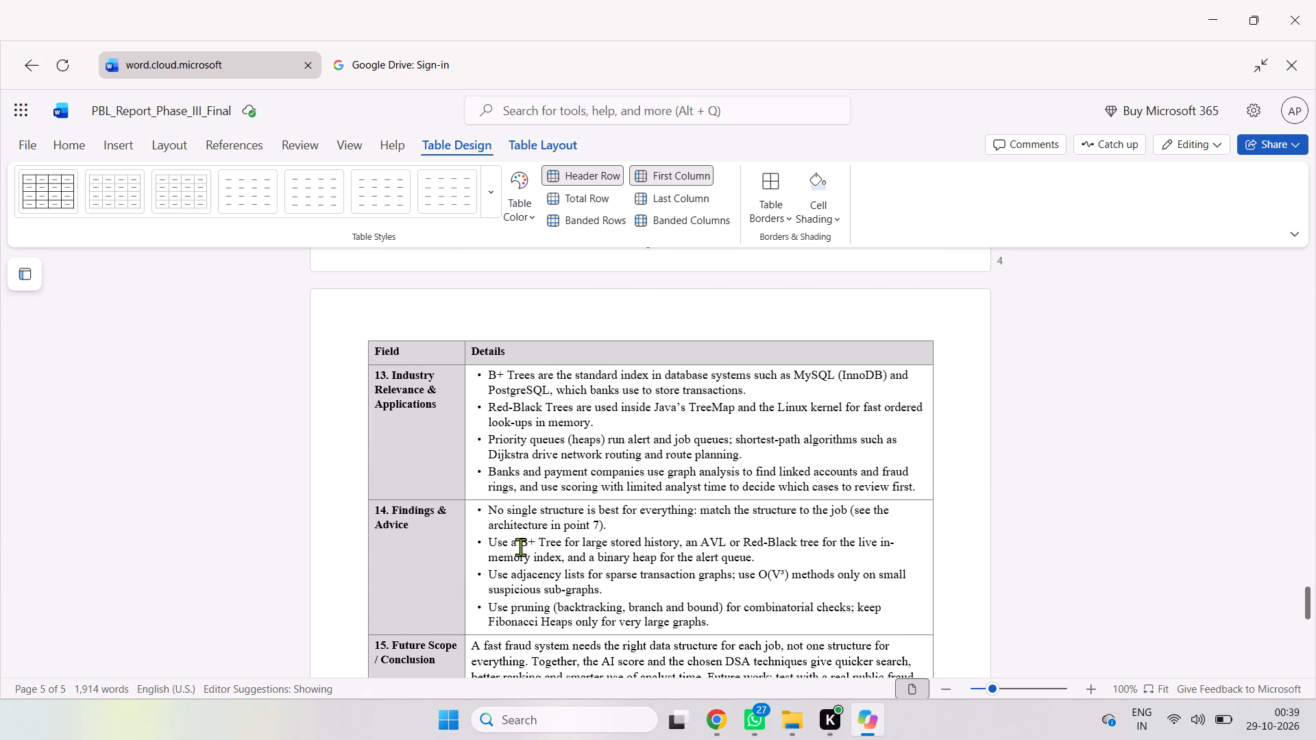
scroll(520, 547, "up", 15)
scroll(520, 547, "up", 7)
scroll(520, 547, "down", 5)
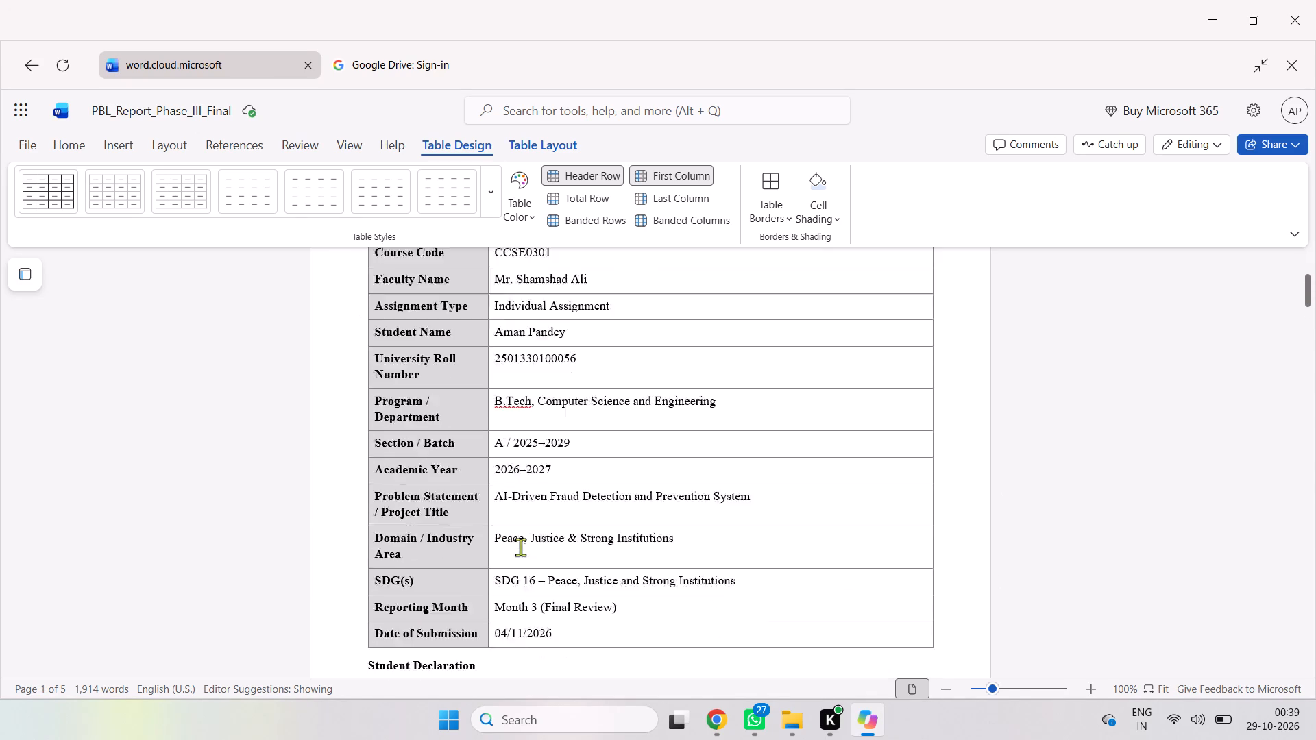
scroll(520, 547, "down", 4)
scroll(520, 547, "up", 1)
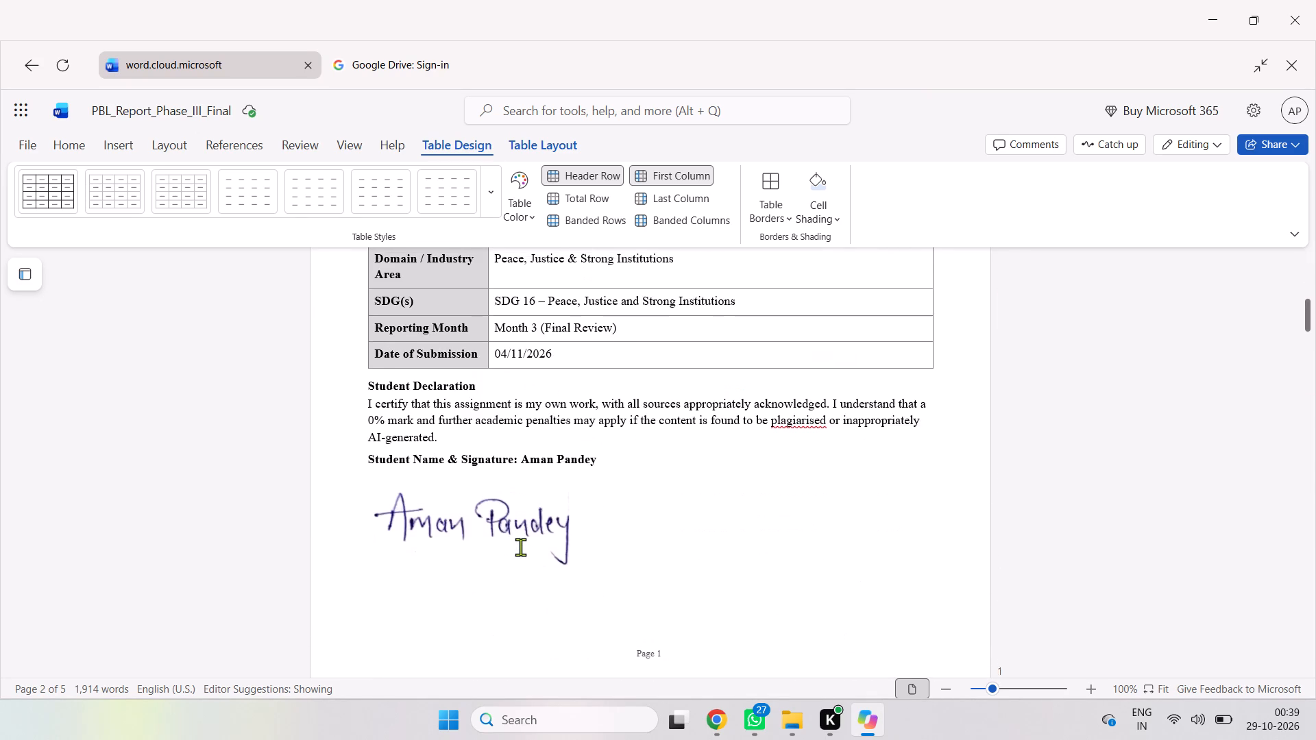
scroll(520, 547, "up", 1)
scroll(520, 547, "down", 8)
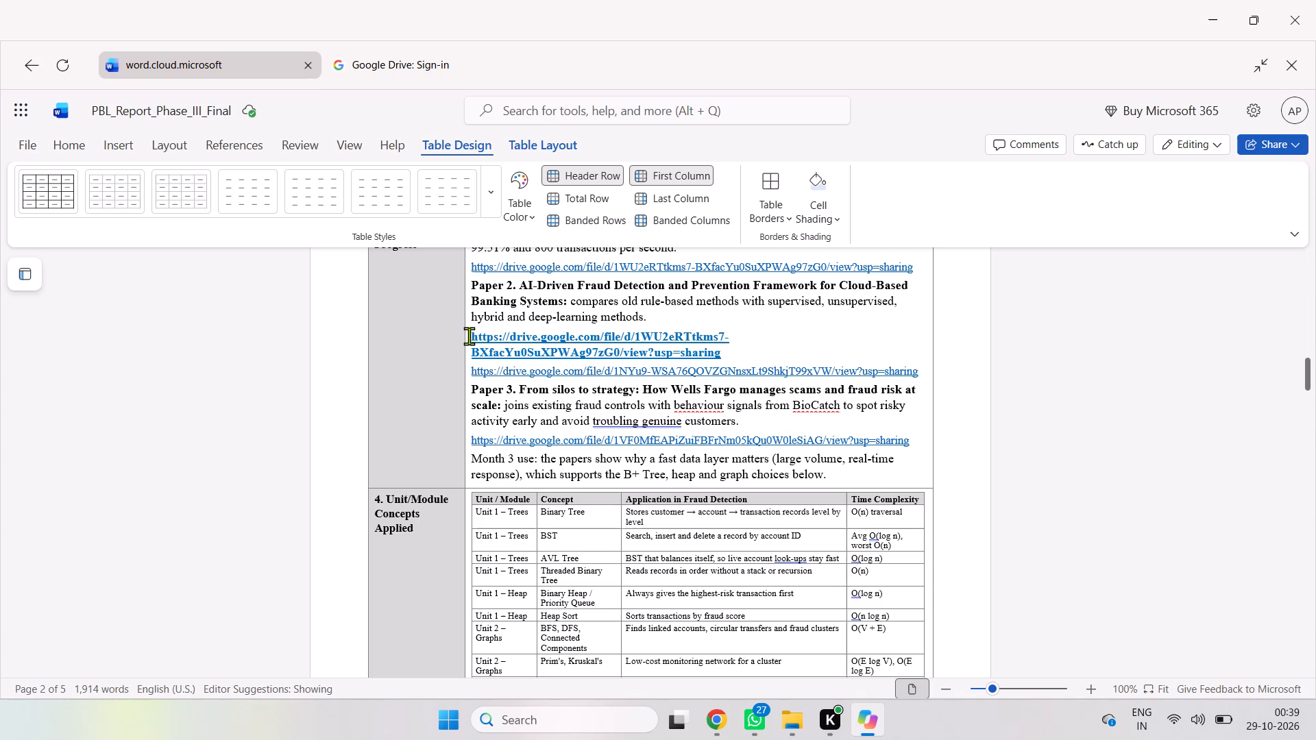
In section 3, cut the bold Drive link under Paper 2 and paste it over the plain link that follows it.
left_click_drag(469, 336, 724, 348)
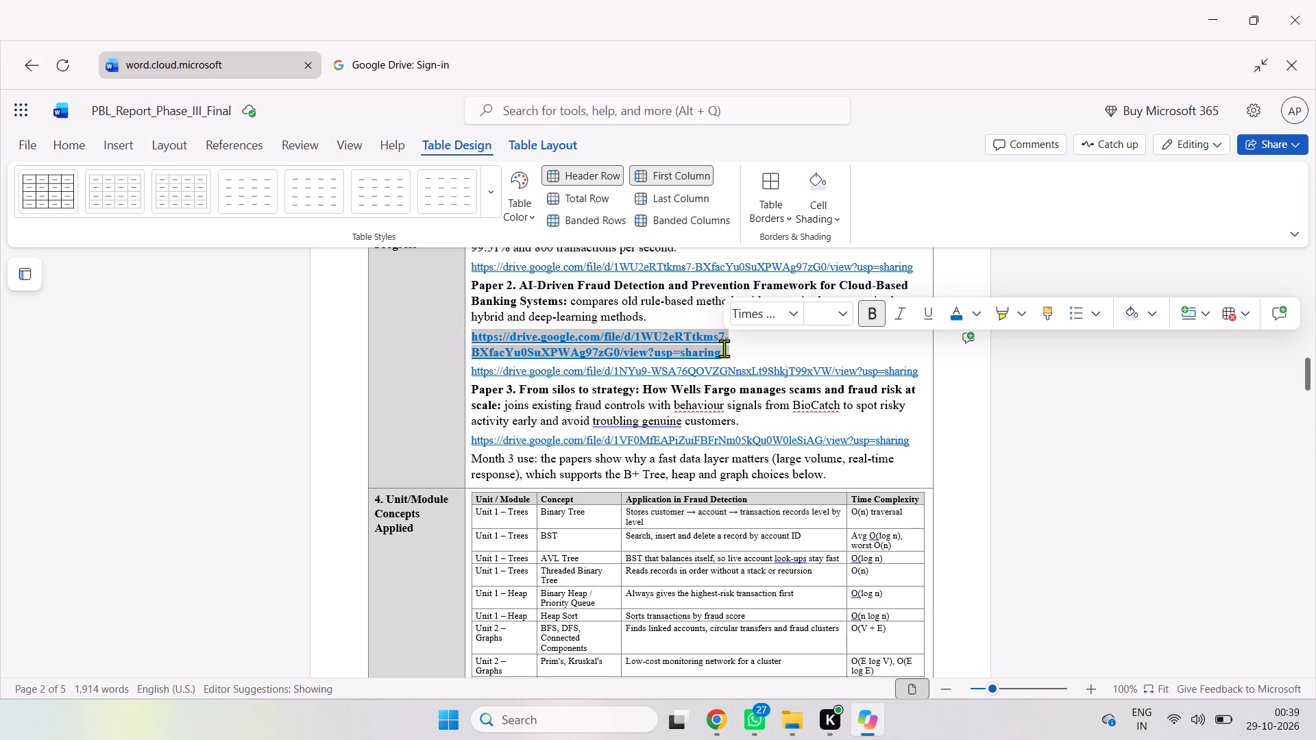
key("ctrl+c")
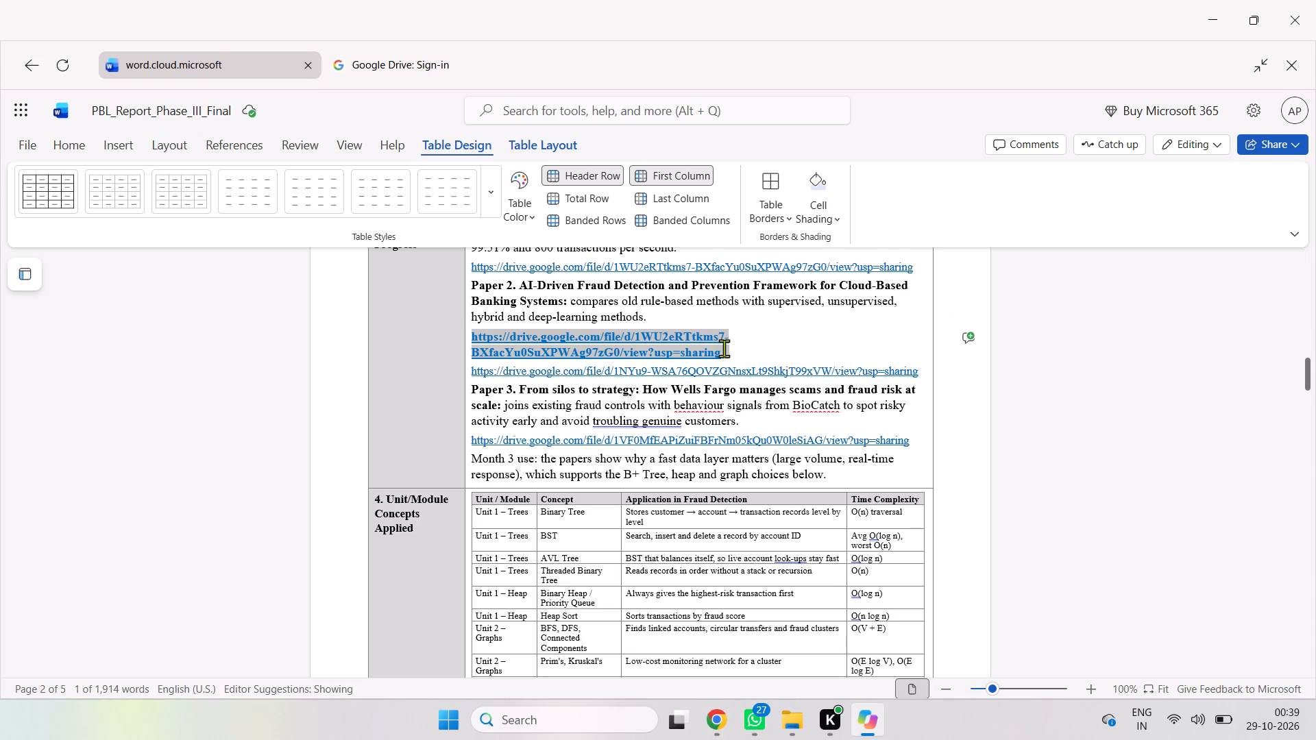
key("BackSpace")
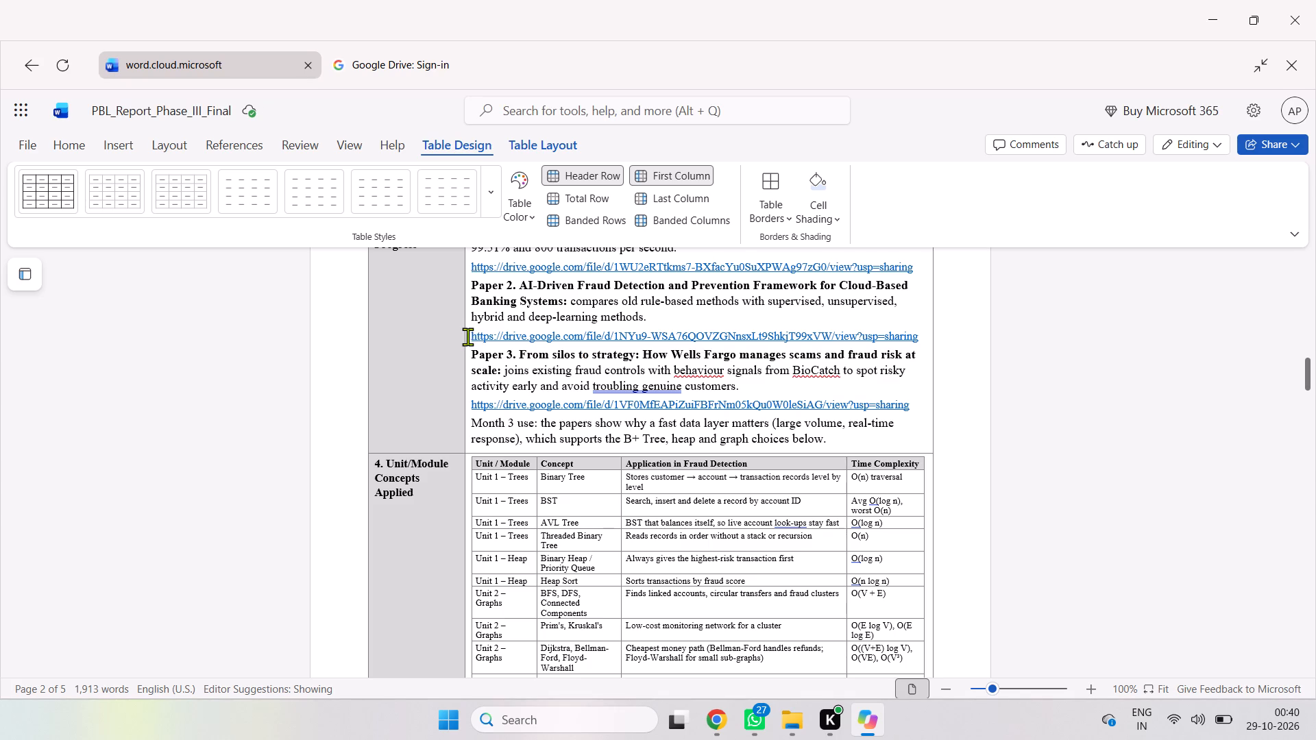
left_click_drag(467, 336, 922, 336)
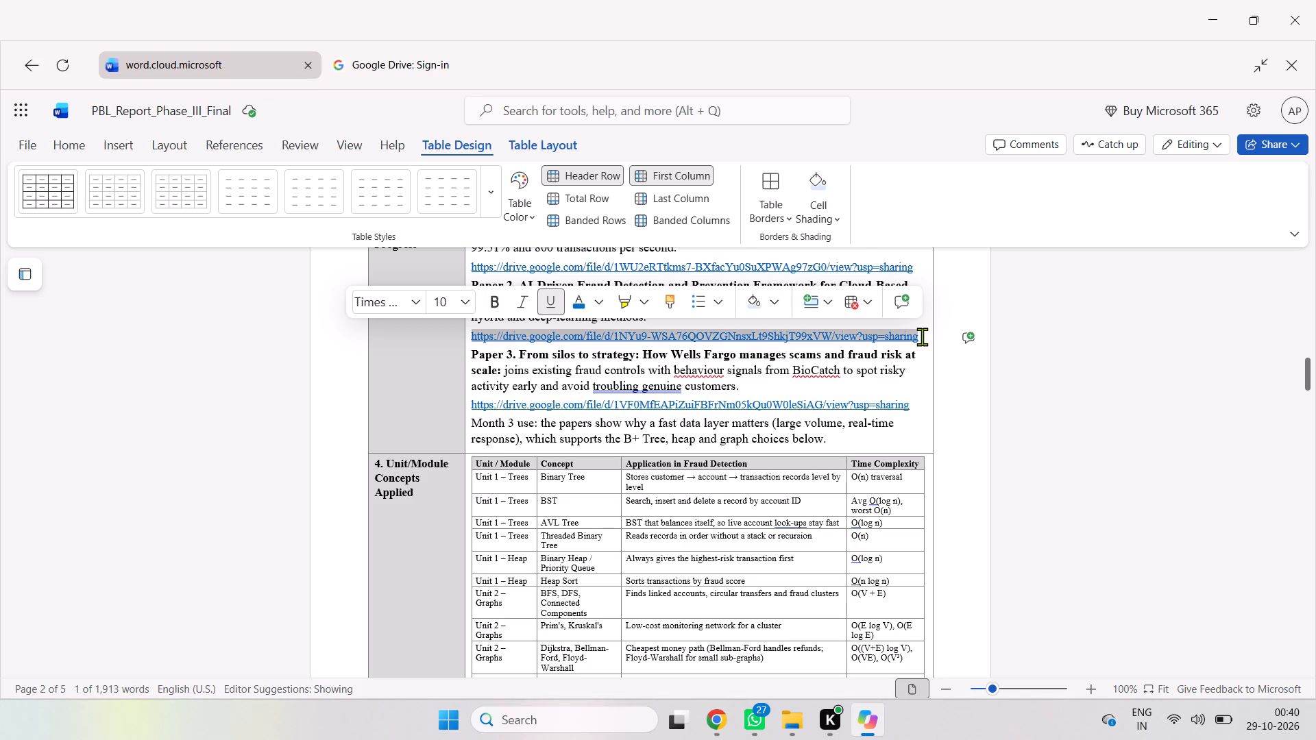
key("ctrl+v")
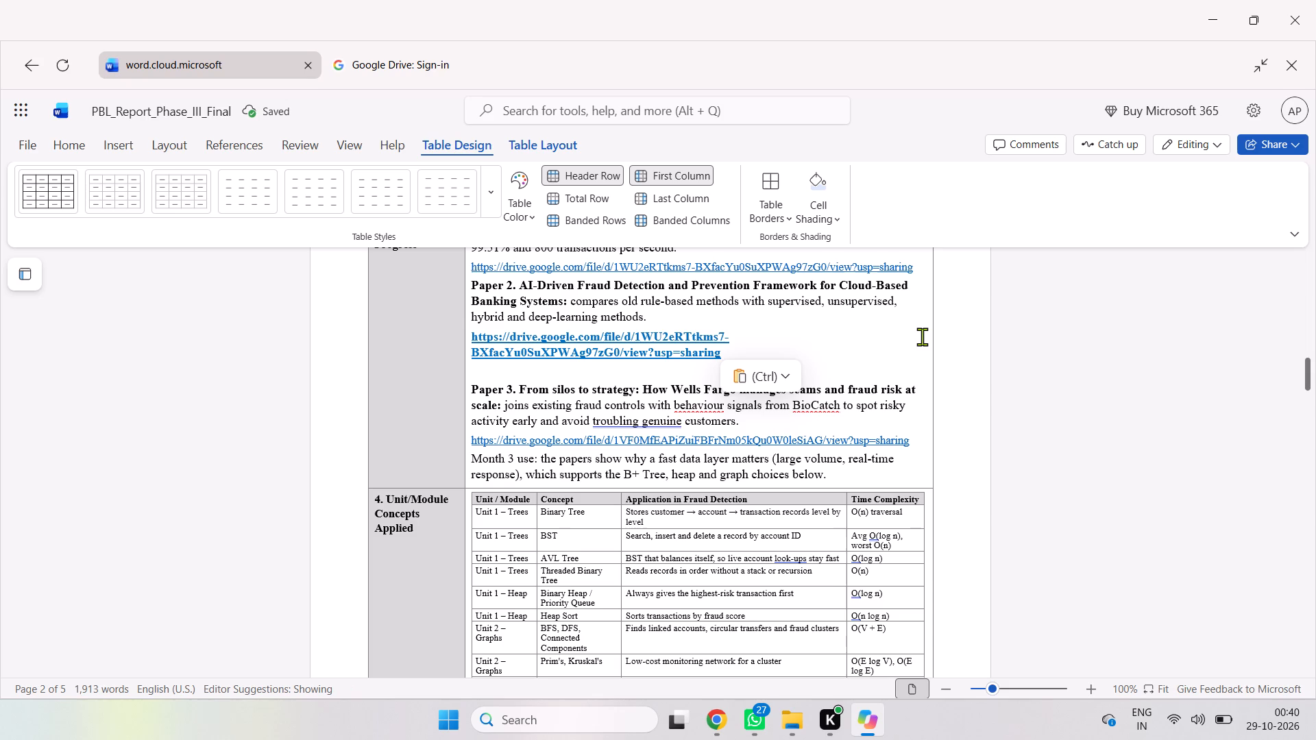
left_click(843, 338)
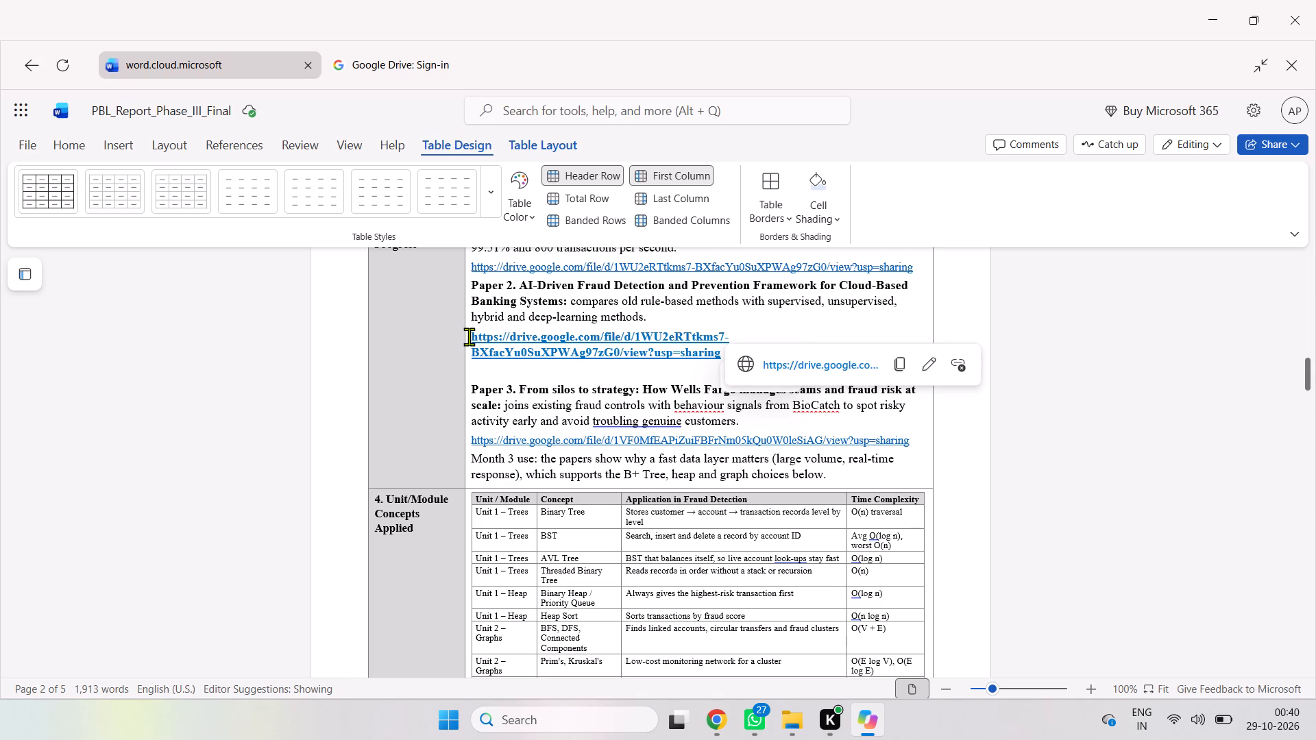
Set the font size of the bold Drive link under Paper 2 to 11.
left_click_drag(469, 336, 729, 356)
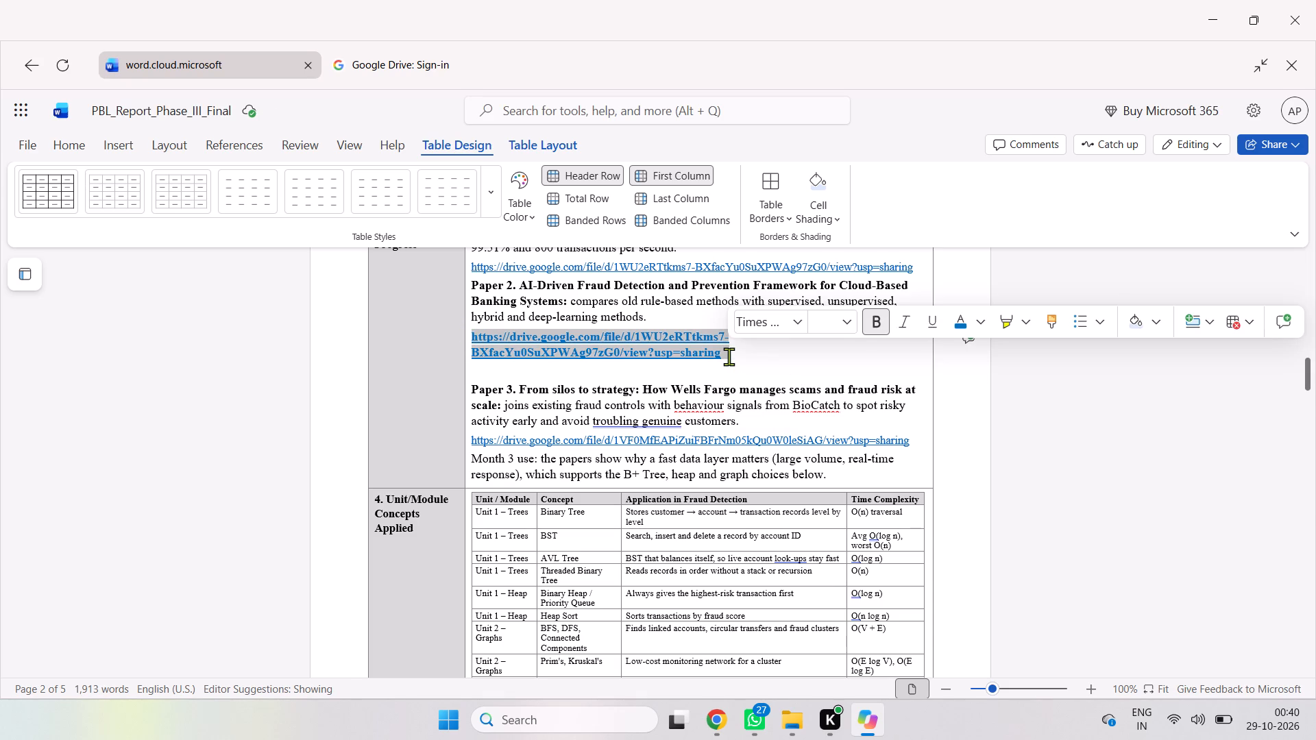
left_click(853, 321)
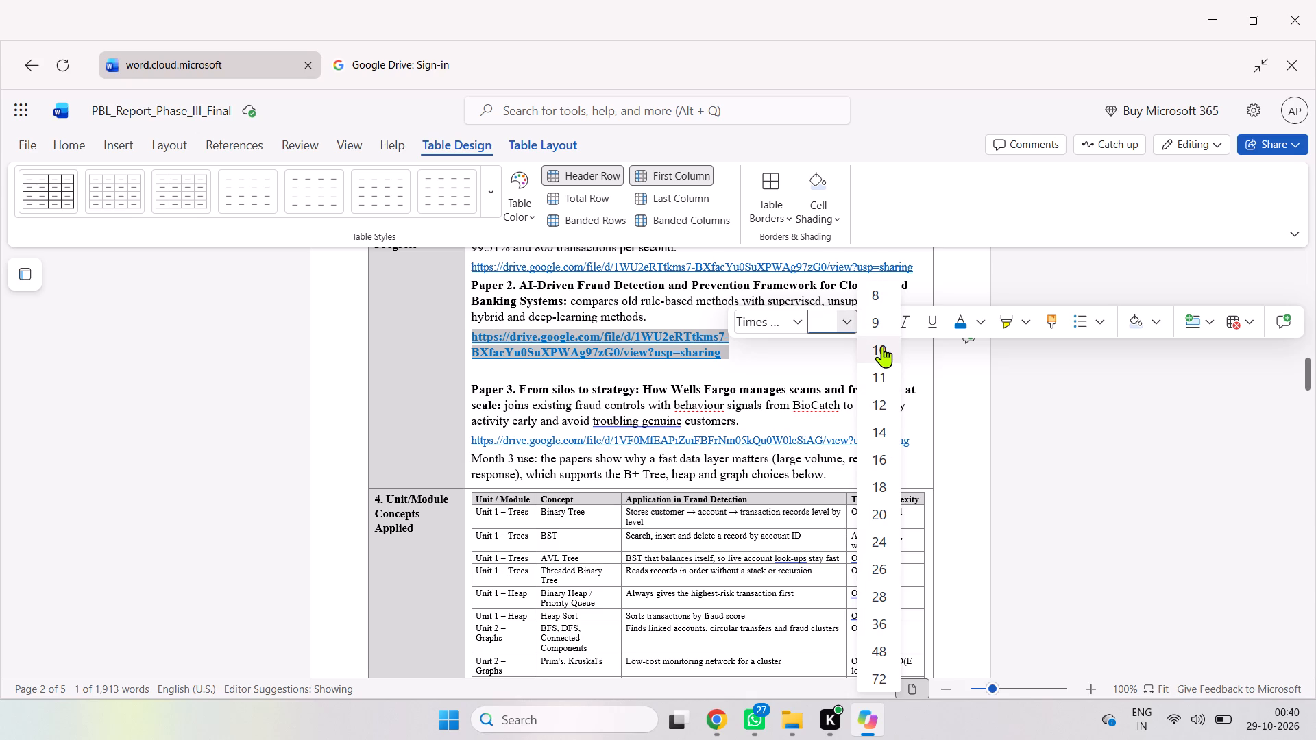
left_click(885, 369)
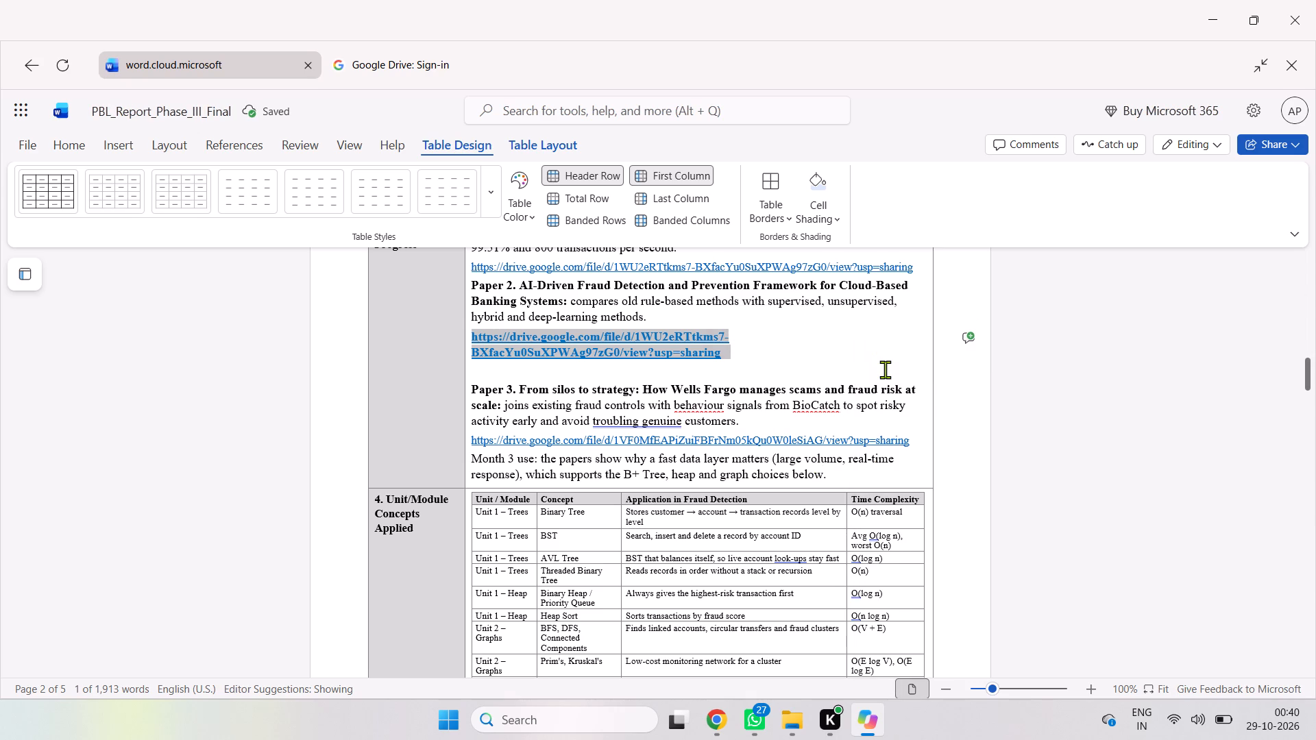
left_click(810, 343)
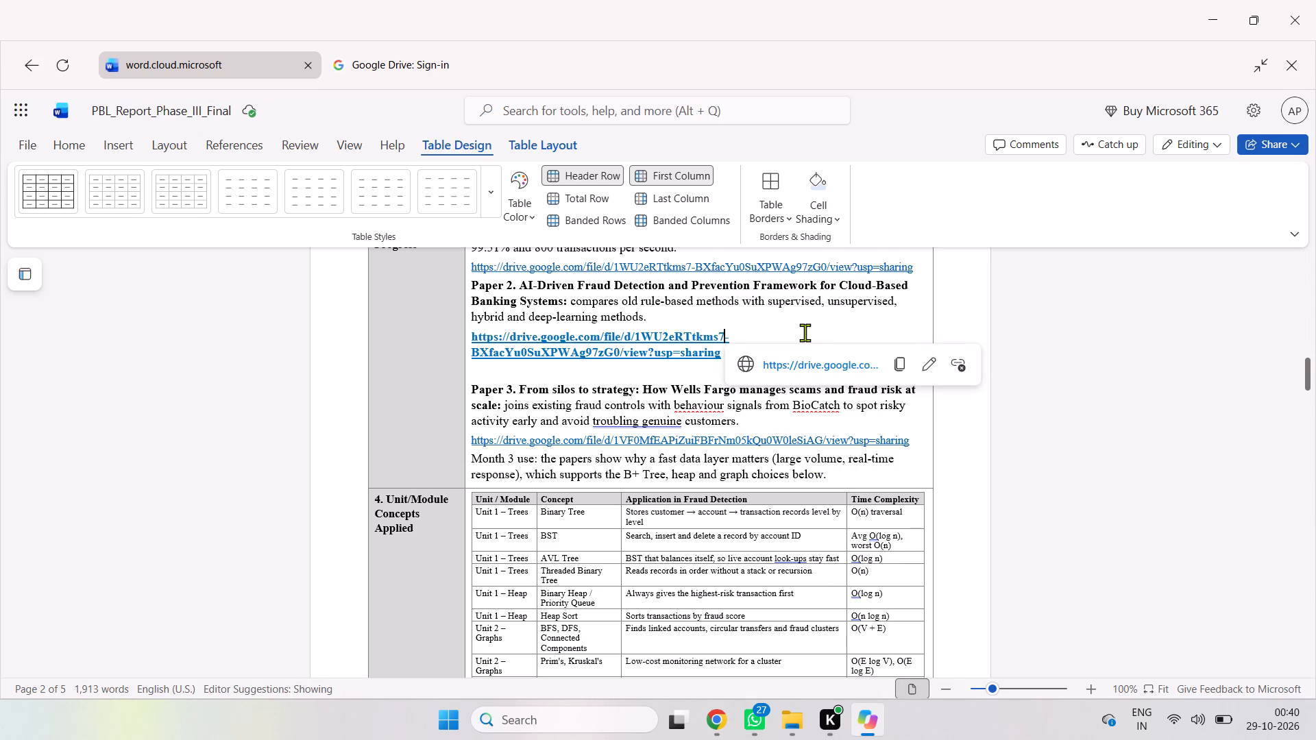
left_click(805, 332)
Review the pages from section 3 through the supporting material and challenges in sections 9 and 10.
scroll(805, 332, "up", 6)
scroll(805, 332, "down", 9)
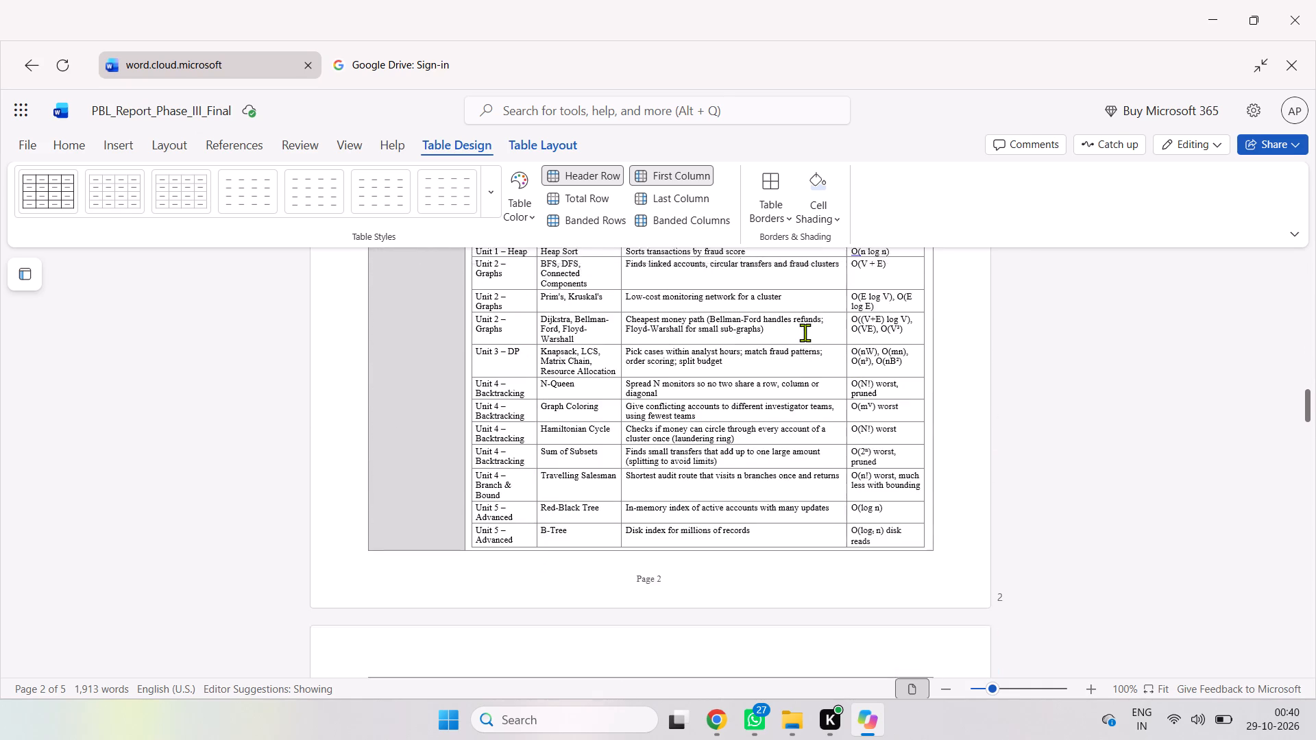
scroll(805, 332, "down", 7)
scroll(805, 332, "up", 6)
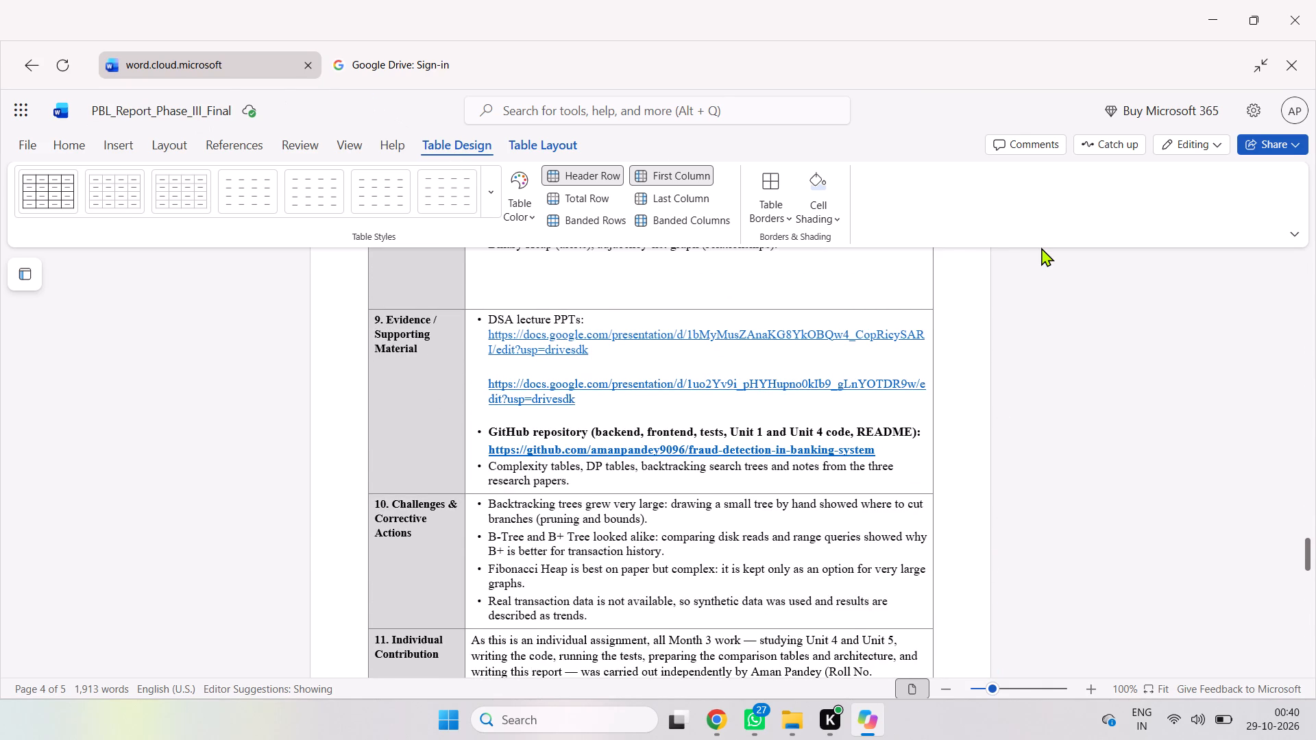